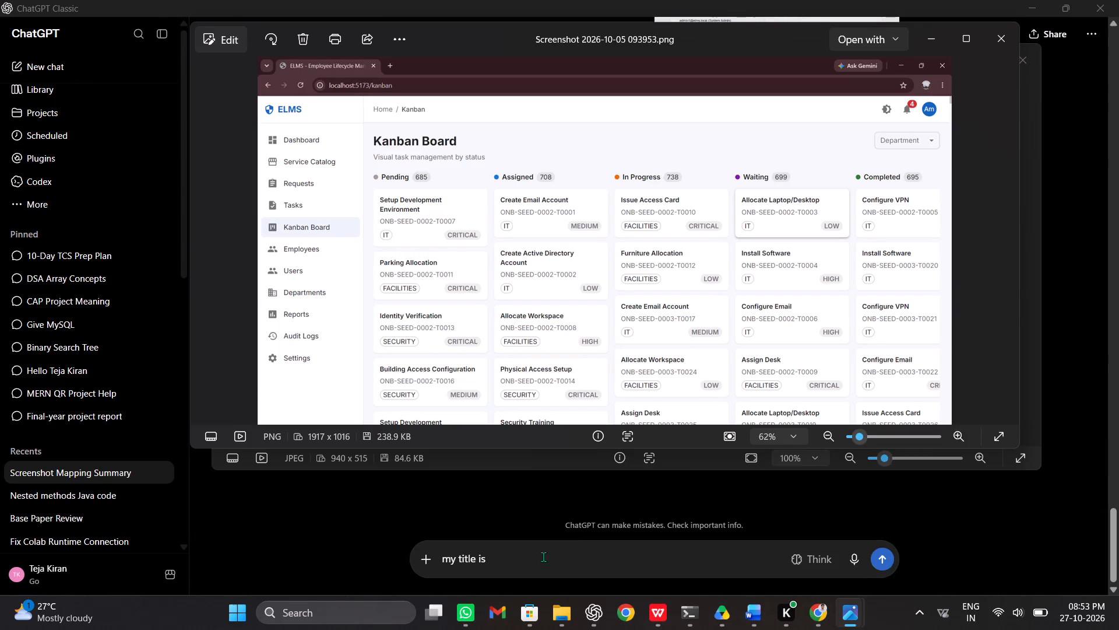
Open the saved ELMS login page PNG from the 515 report folder and copy the image.
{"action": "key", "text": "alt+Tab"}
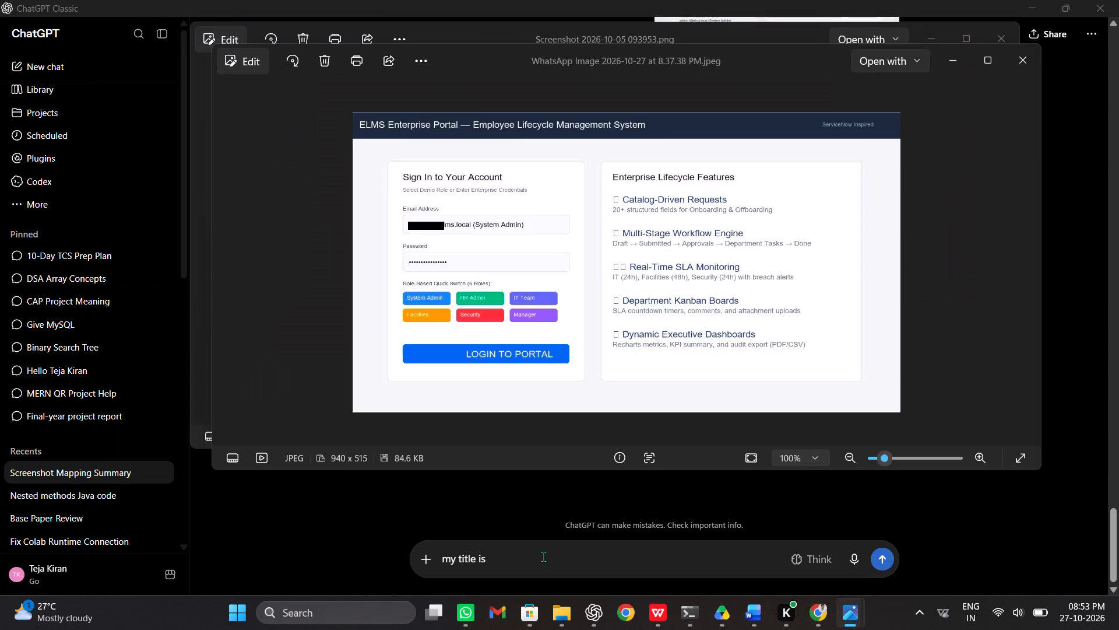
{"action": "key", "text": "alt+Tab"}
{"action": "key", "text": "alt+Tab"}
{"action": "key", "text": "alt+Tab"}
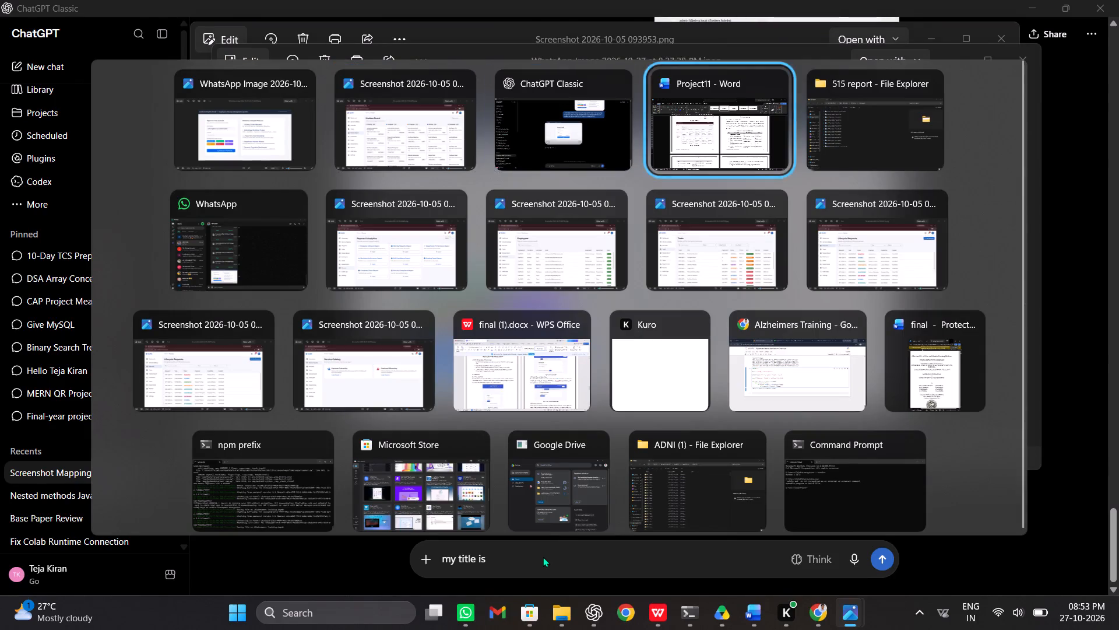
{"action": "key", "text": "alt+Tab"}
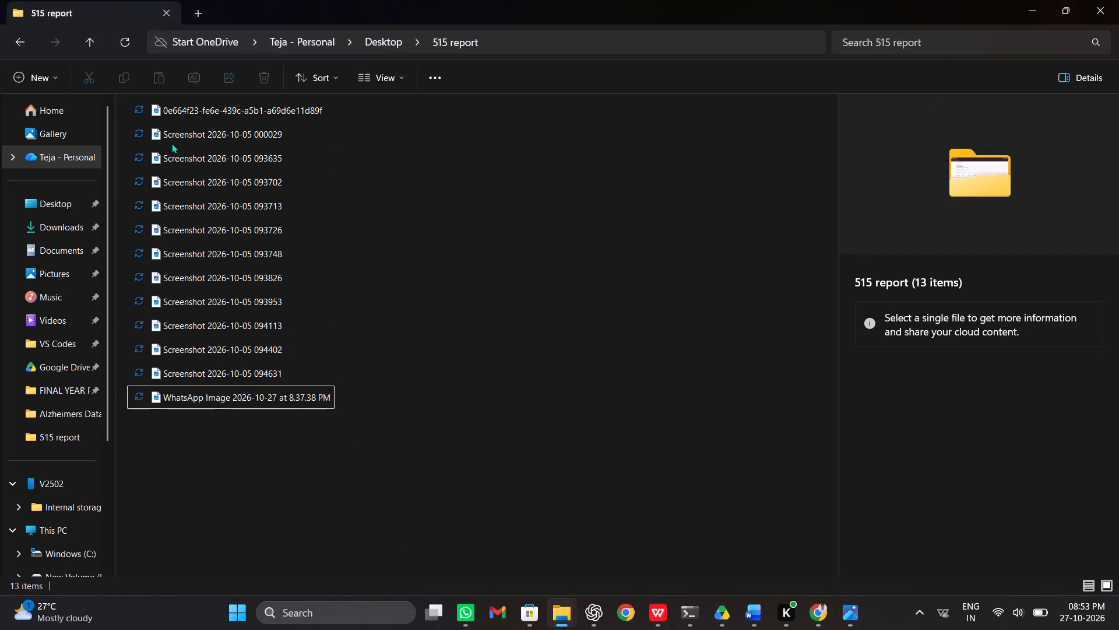
{"action": "double_click", "coordinate": [179, 111]}
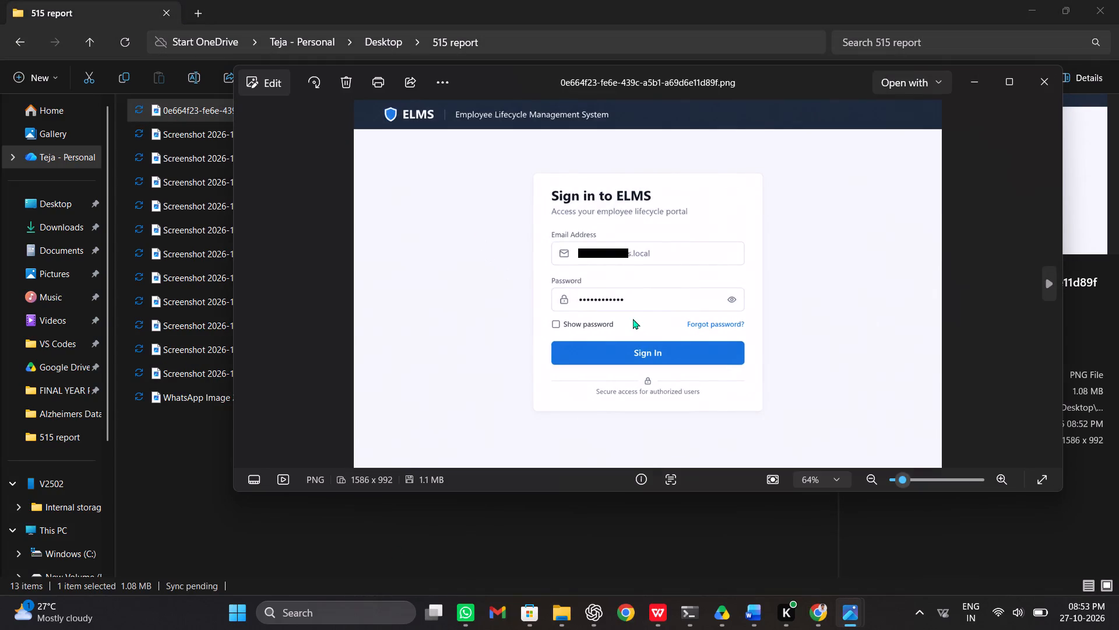
{"action": "key", "text": "ctrl+c"}
Switch to the Project11 report in Word and go back through the pages before section 4.2.5 with the login image copied.
{"action": "key", "text": "alt+Tab"}
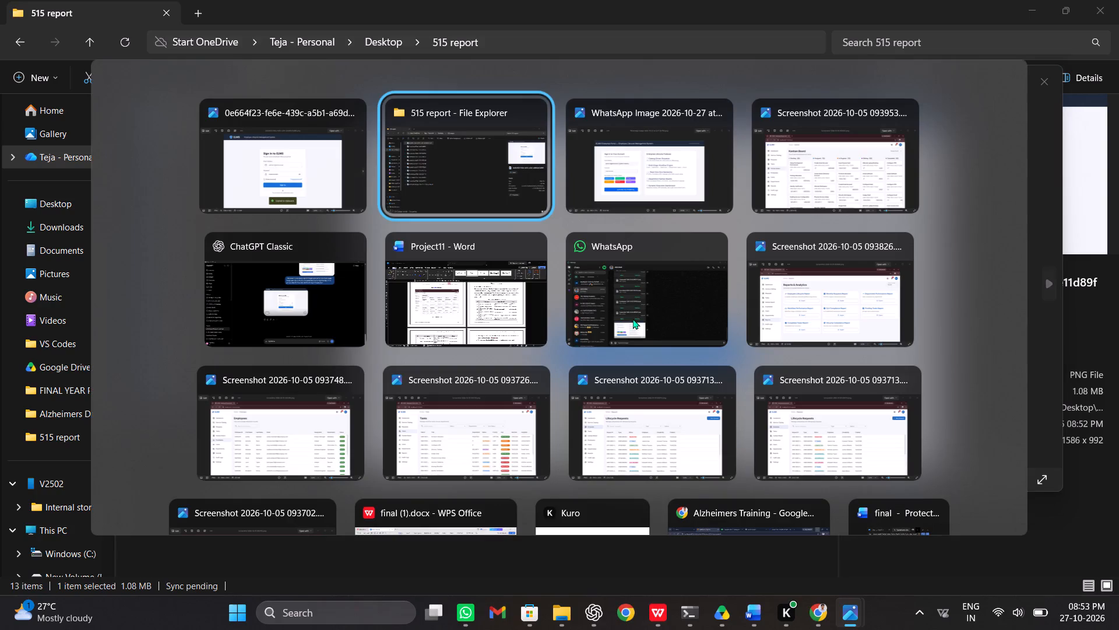
{"action": "key", "text": "alt+Tab"}
{"action": "key", "text": "alt+Tab"}
{"action": "key", "text": "alt+Tab"}
{"action": "key", "text": "alt+Tab"}
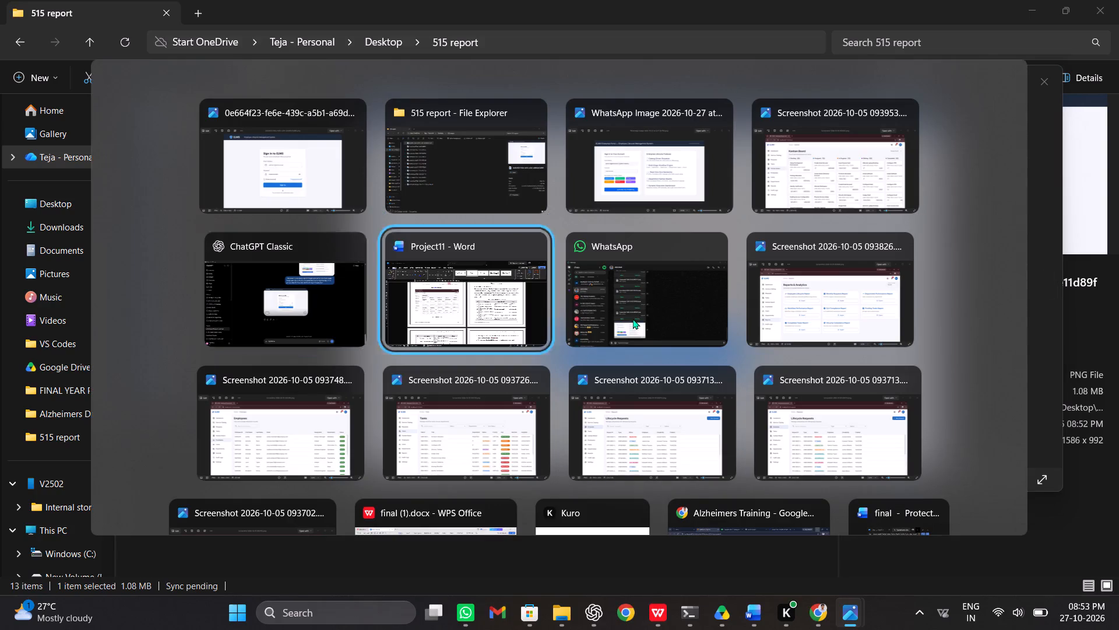
{"action": "scroll", "coordinate": [633, 318], "scroll_direction": "up", "scroll_amount": 6}
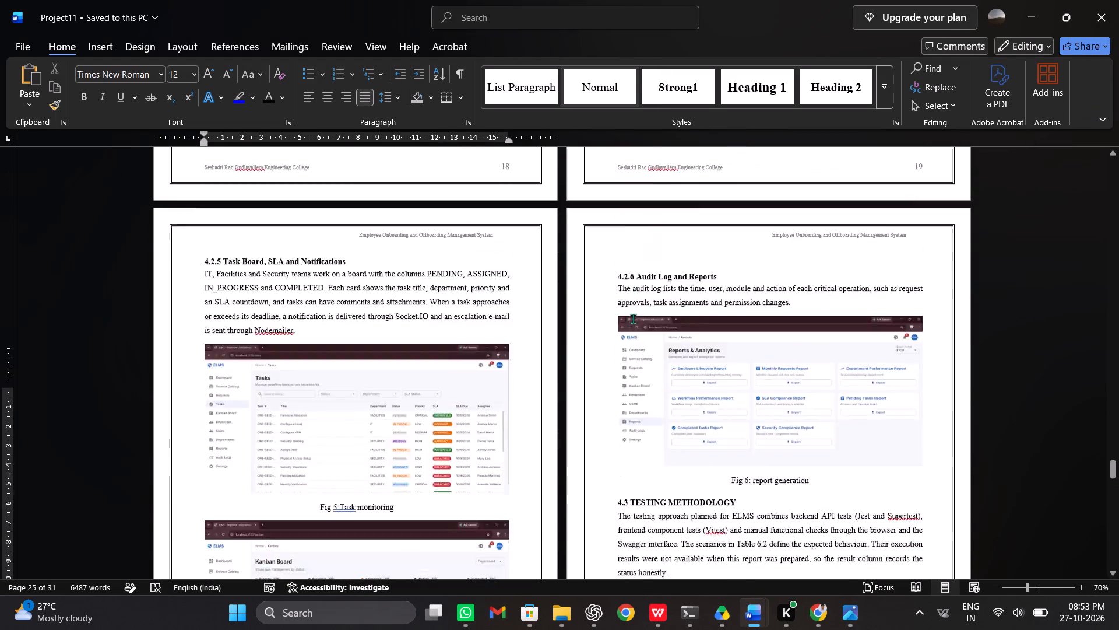
In the Project11 Word document, paste the login page image on a new line after the 4.2.1 Portal Access and Authentication paragraph.
{"action": "scroll", "coordinate": [633, 318], "scroll_direction": "up", "scroll_amount": 5}
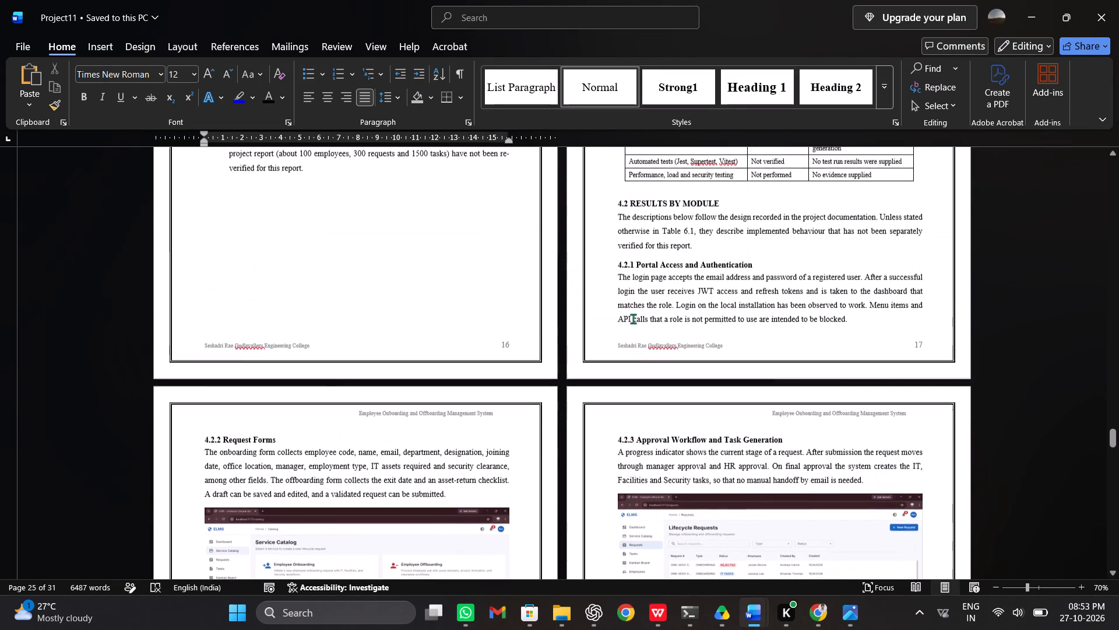
{"action": "scroll", "coordinate": [633, 318], "scroll_direction": "up", "scroll_amount": 1}
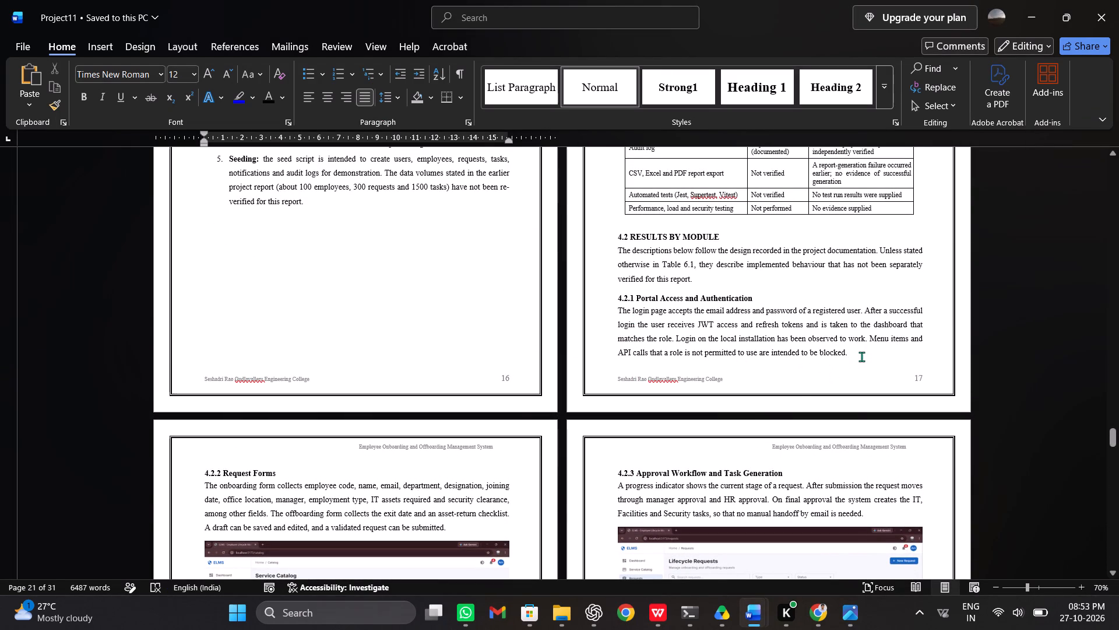
{"action": "left_click", "coordinate": [858, 355]}
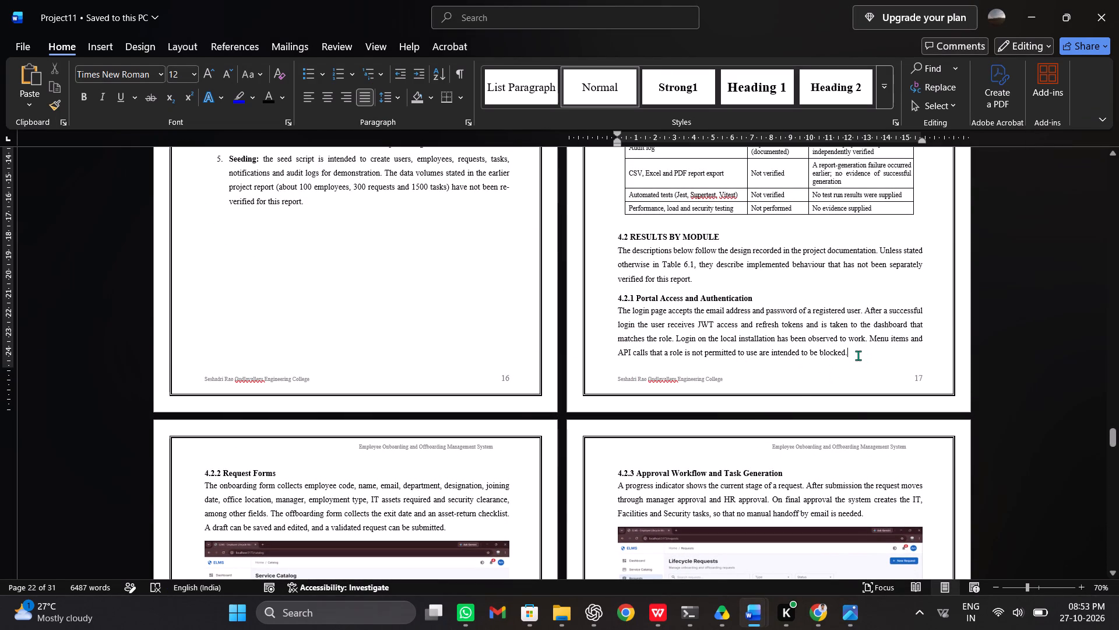
{"action": "key", "text": "Return"}
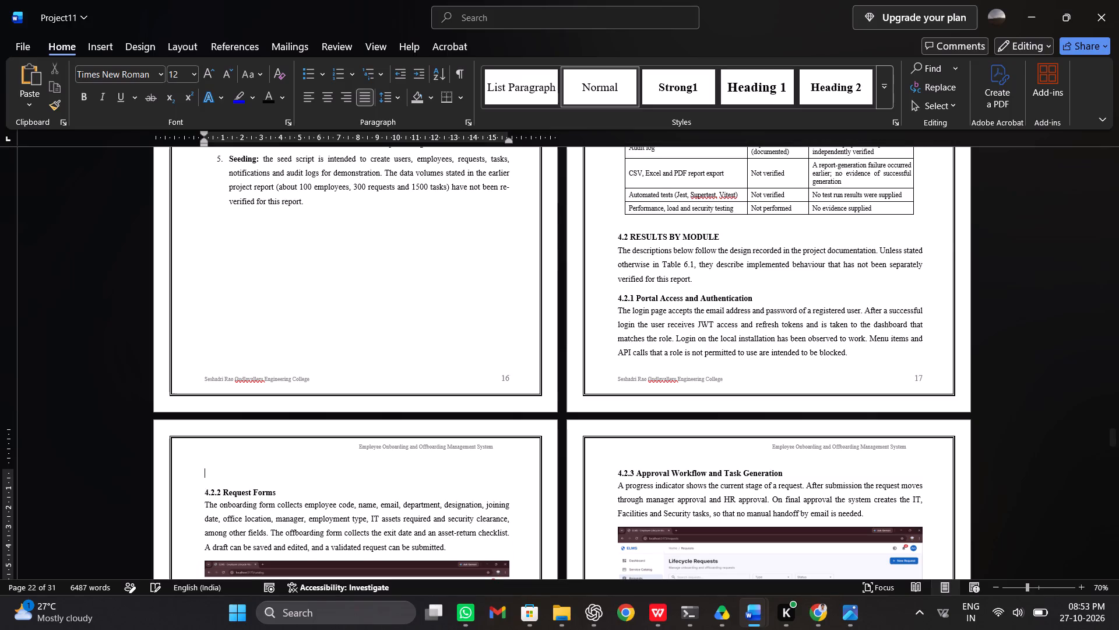
{"action": "key", "text": "ctrl+v"}
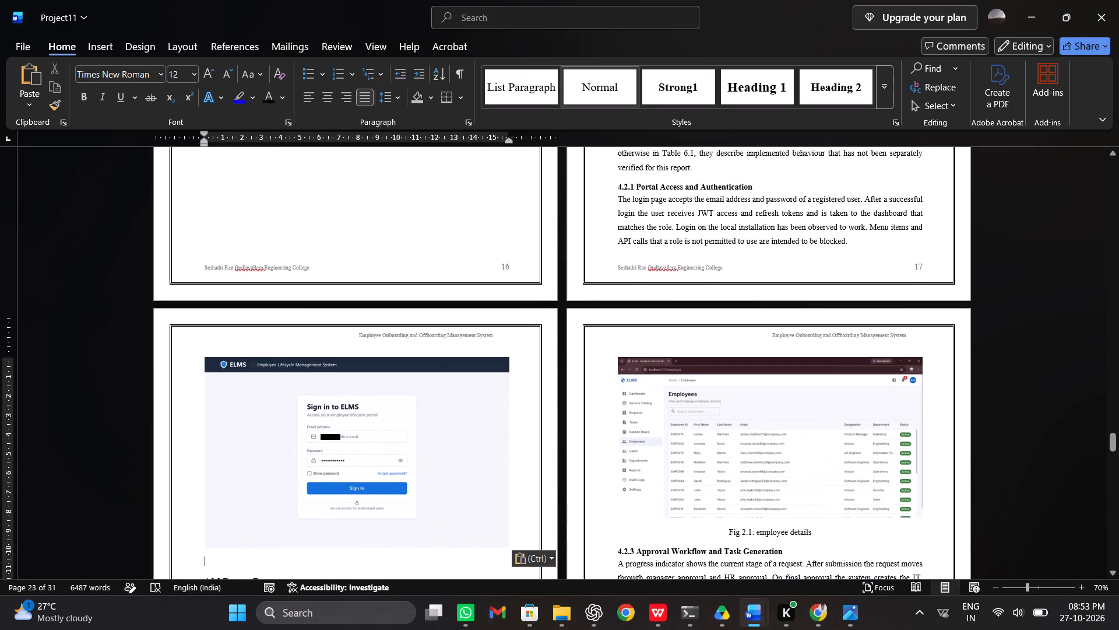
Start the caption "Fig 1:" on the line below the pasted login page image.
{"action": "scroll", "coordinate": [458, 530], "scroll_direction": "down", "scroll_amount": 1}
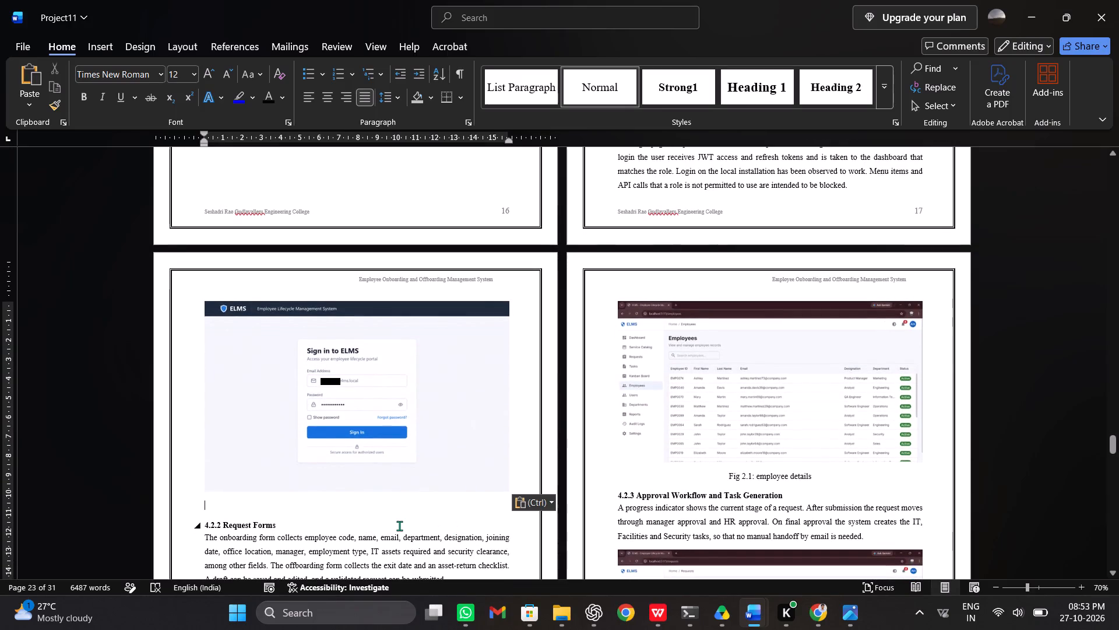
{"action": "type", "text": "fig"}
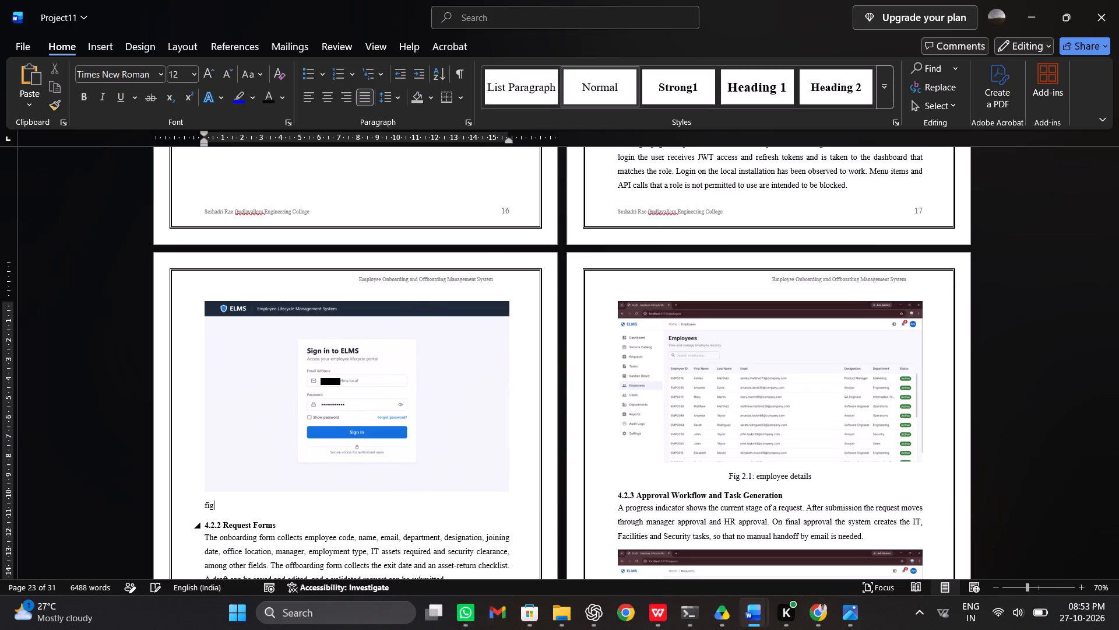
{"action": "key", "text": "space"}
{"action": "key", "text": "1"}
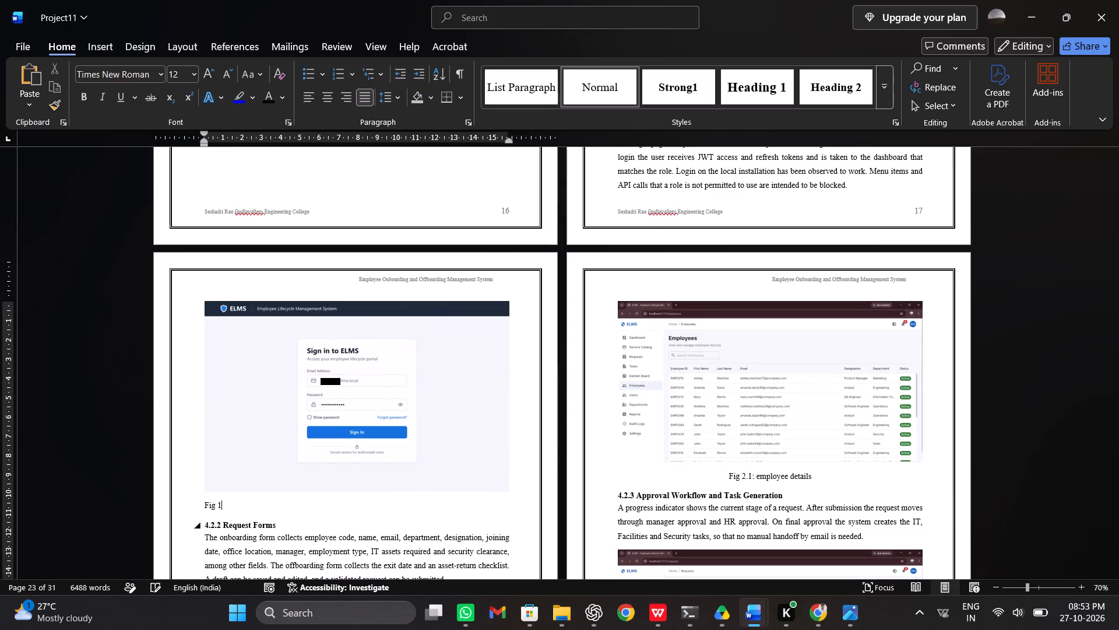
{"action": "key", "text": "shift+colon"}
Look through the figures and their captions in chapters 3 and 4 of the report.
{"action": "scroll", "coordinate": [461, 340], "scroll_direction": "up", "scroll_amount": 2}
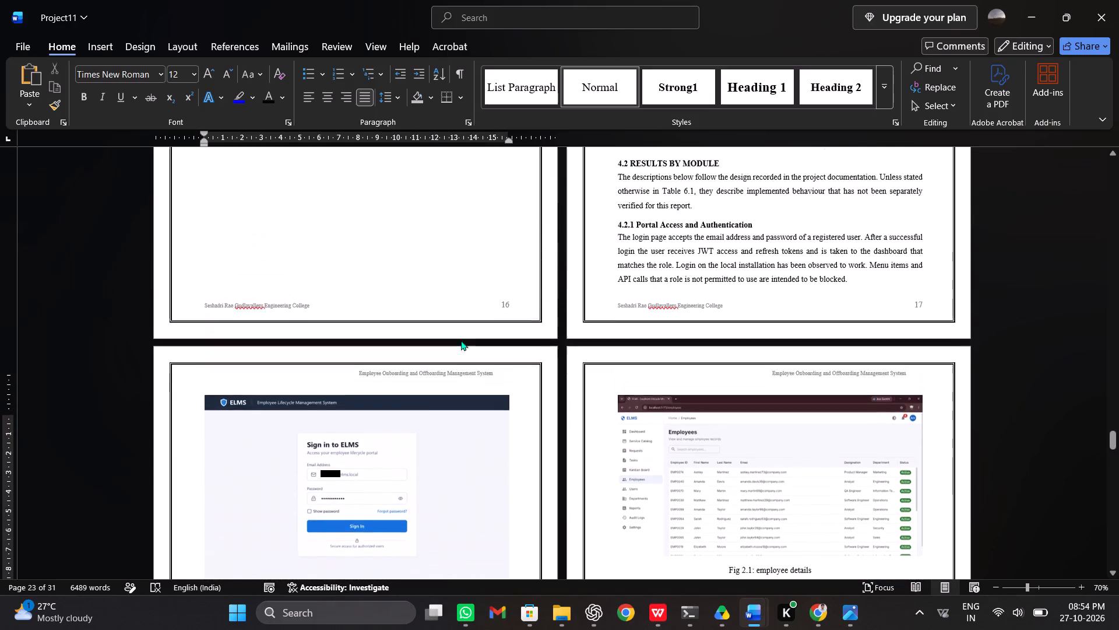
{"action": "scroll", "coordinate": [461, 340], "scroll_direction": "up", "scroll_amount": 1}
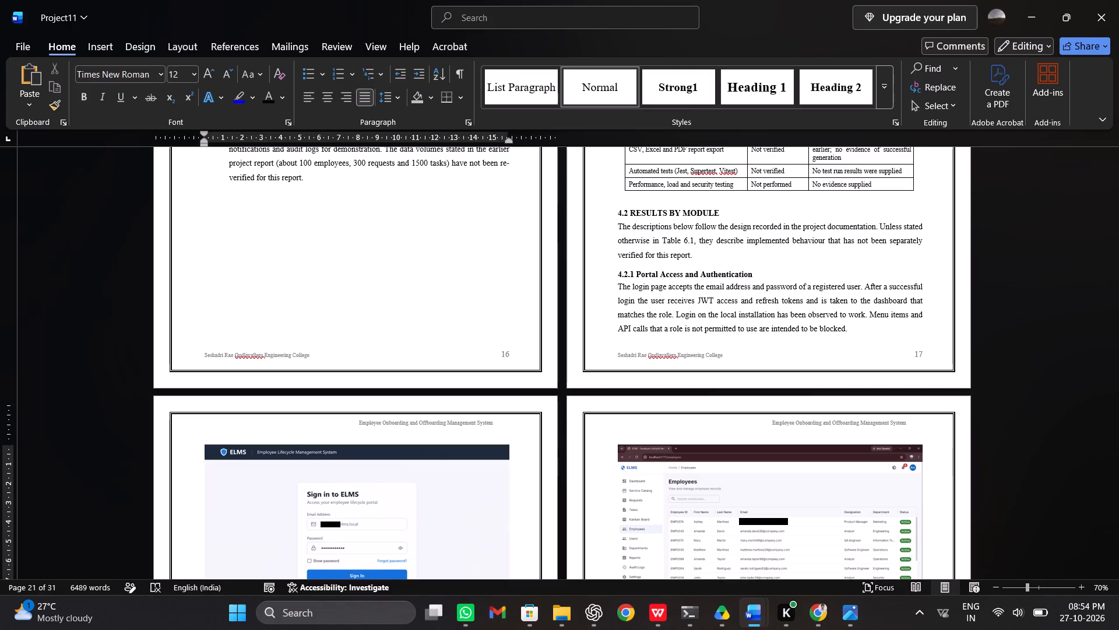
{"action": "scroll", "coordinate": [461, 340], "scroll_direction": "down", "scroll_amount": 1}
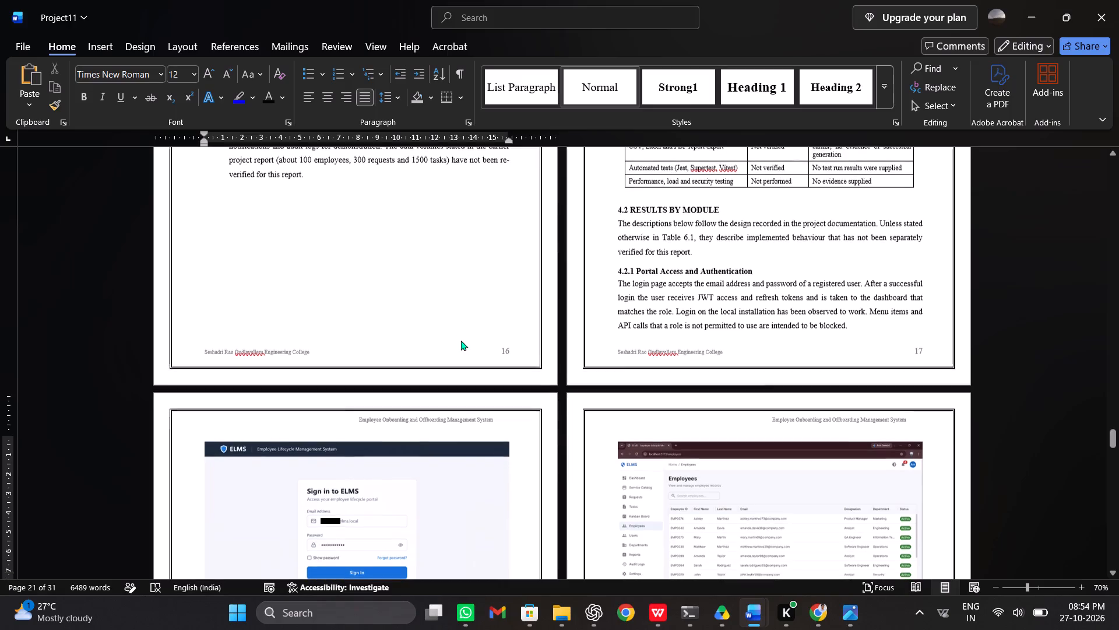
{"action": "scroll", "coordinate": [461, 340], "scroll_direction": "down", "scroll_amount": 4}
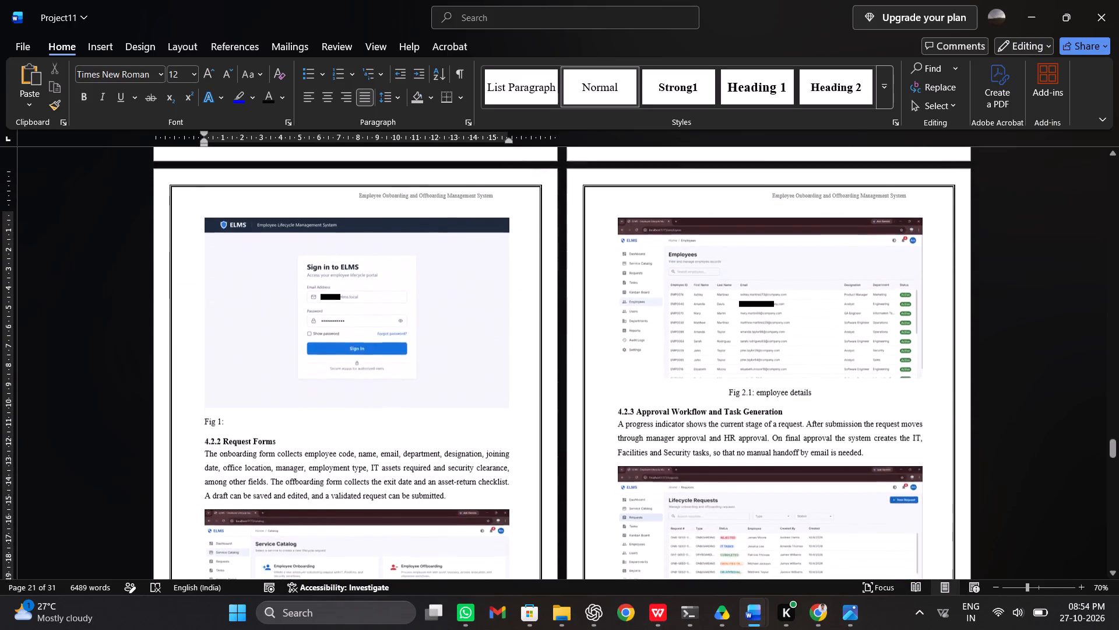
{"action": "scroll", "coordinate": [461, 340], "scroll_direction": "down", "scroll_amount": 1}
{"action": "scroll", "coordinate": [461, 340], "scroll_direction": "up", "scroll_amount": 1}
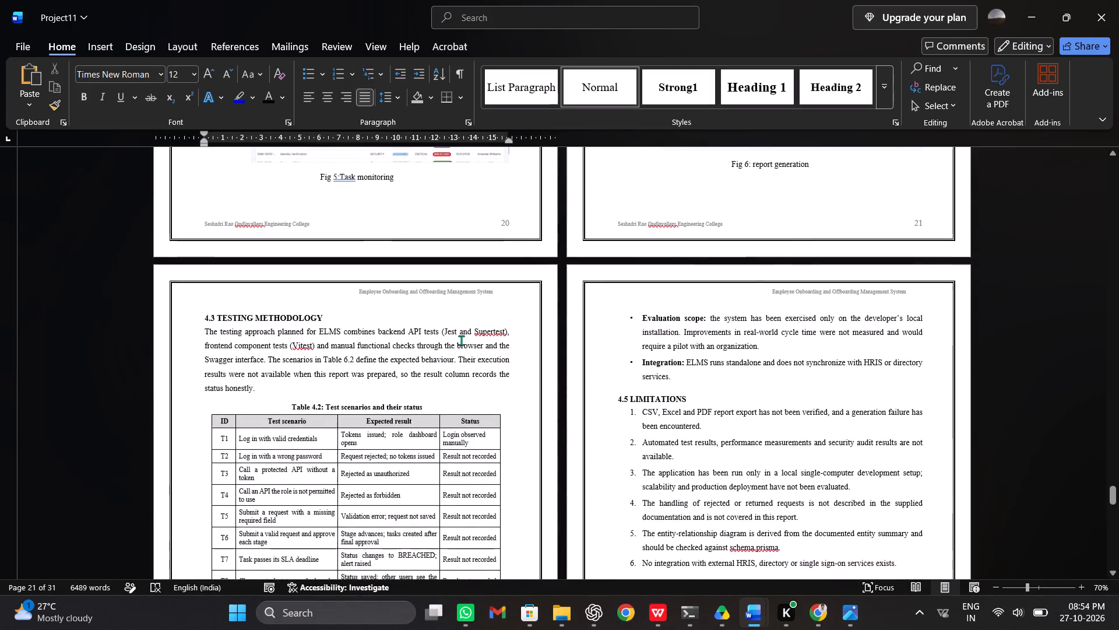
{"action": "scroll", "coordinate": [461, 340], "scroll_direction": "up", "scroll_amount": 2}
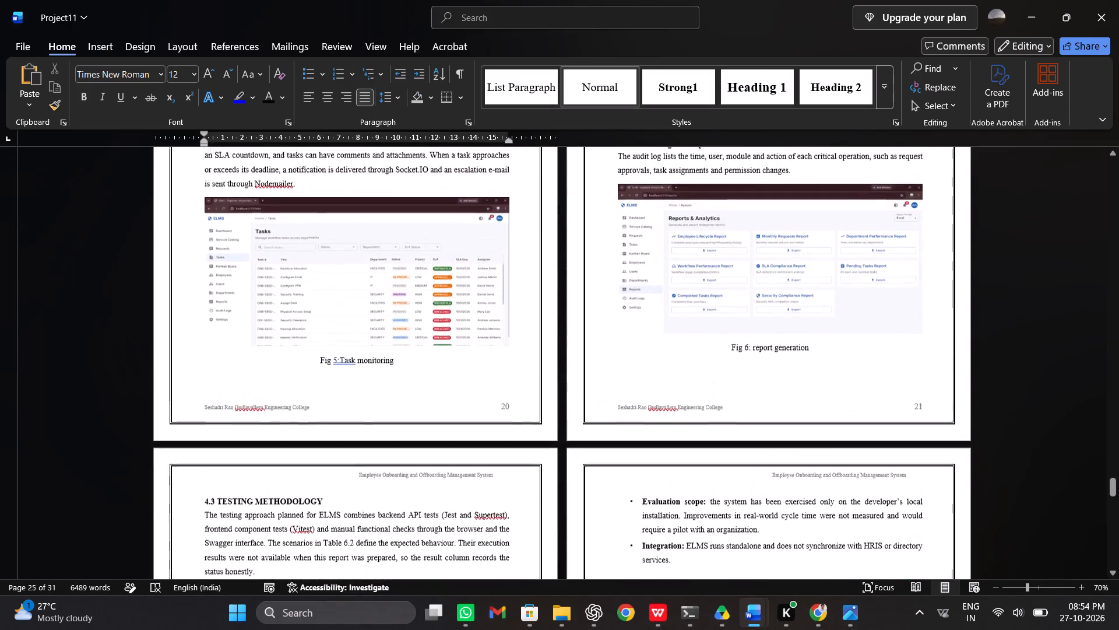
{"action": "scroll", "coordinate": [461, 340], "scroll_direction": "up", "scroll_amount": 7}
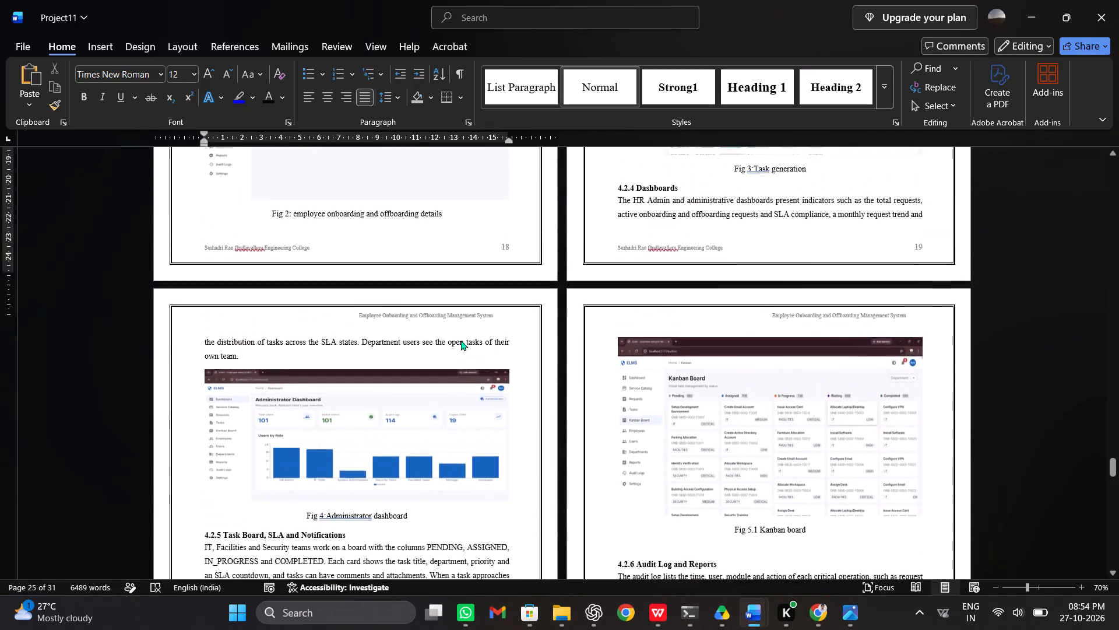
{"action": "scroll", "coordinate": [461, 340], "scroll_direction": "up", "scroll_amount": 2}
{"action": "scroll", "coordinate": [461, 340], "scroll_direction": "left", "scroll_amount": 1}
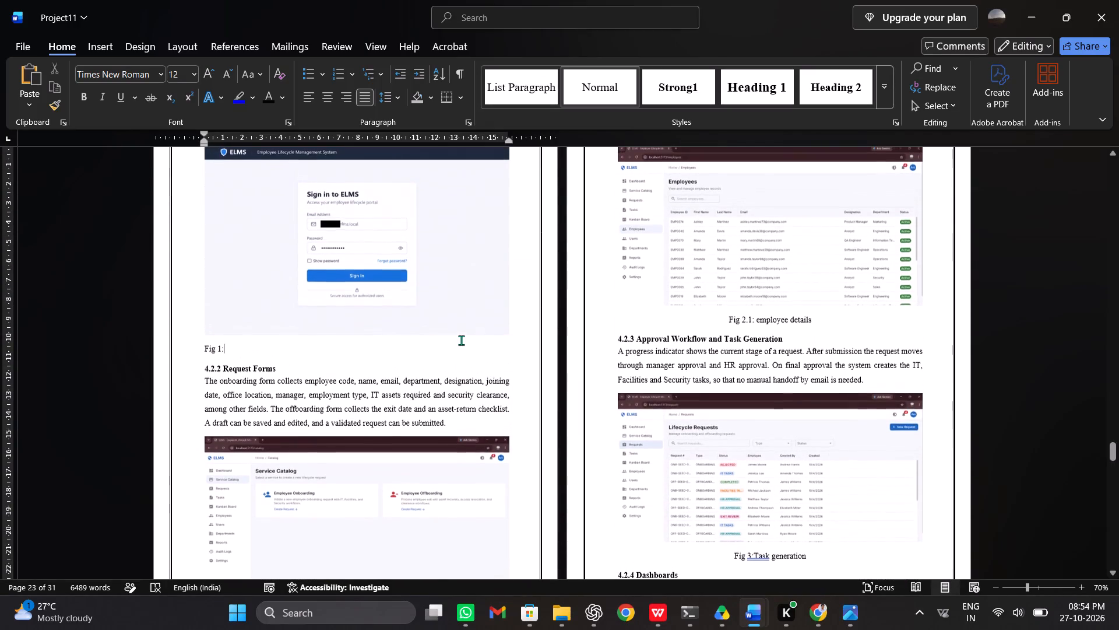
{"action": "scroll", "coordinate": [461, 340], "scroll_direction": "left", "scroll_amount": 1}
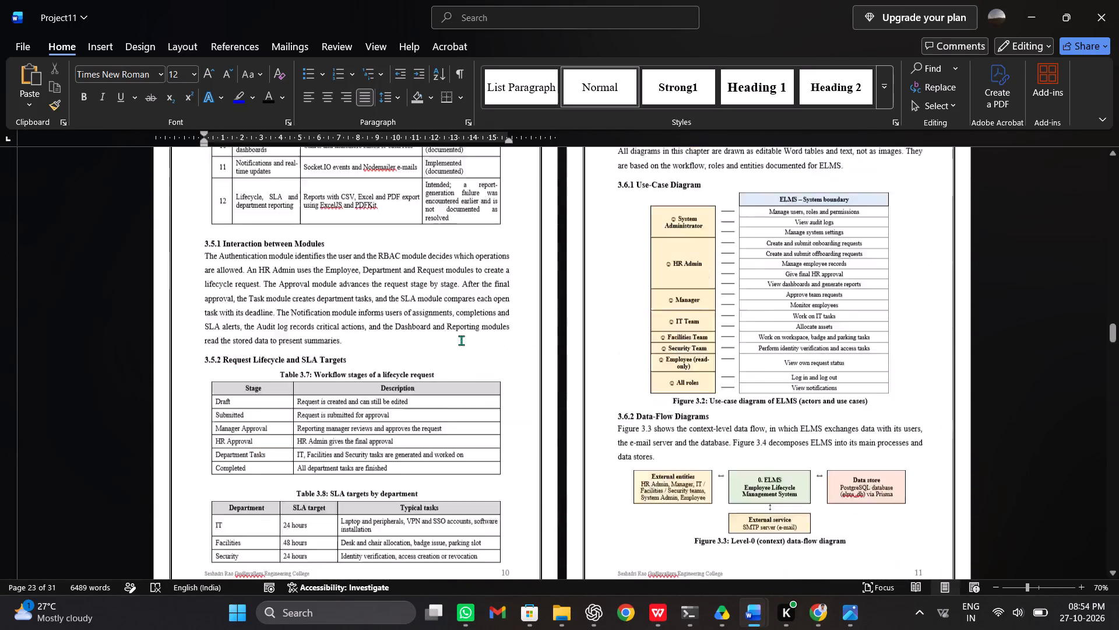
{"action": "scroll", "coordinate": [461, 340], "scroll_direction": "left", "scroll_amount": 1}
{"action": "scroll", "coordinate": [461, 340], "scroll_direction": "down", "scroll_amount": 3}
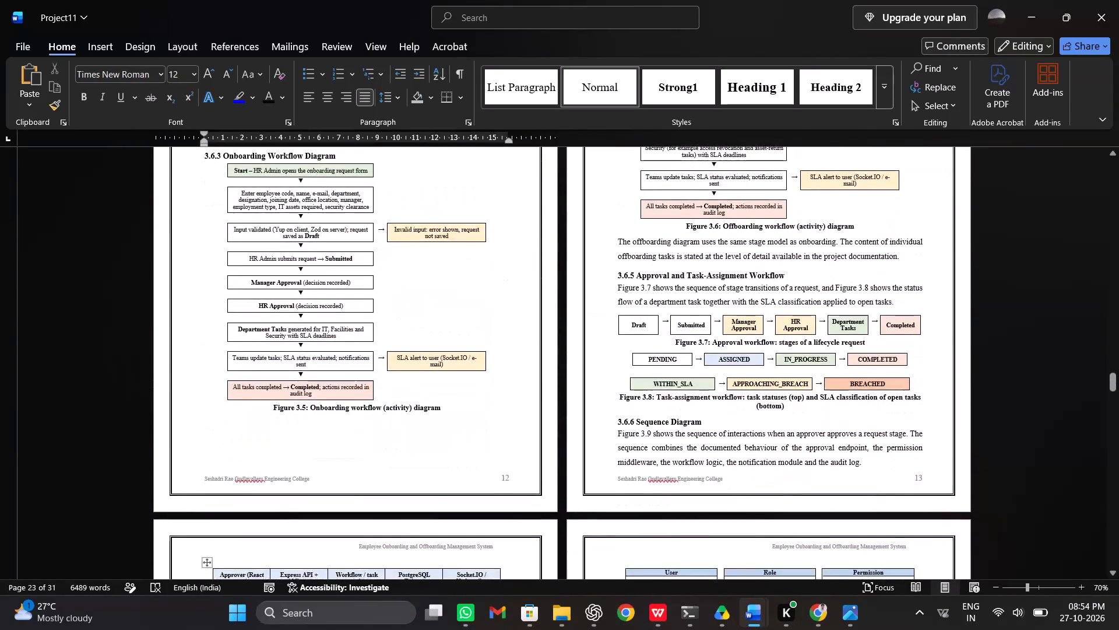
{"action": "scroll", "coordinate": [461, 340], "scroll_direction": "down", "scroll_amount": 5}
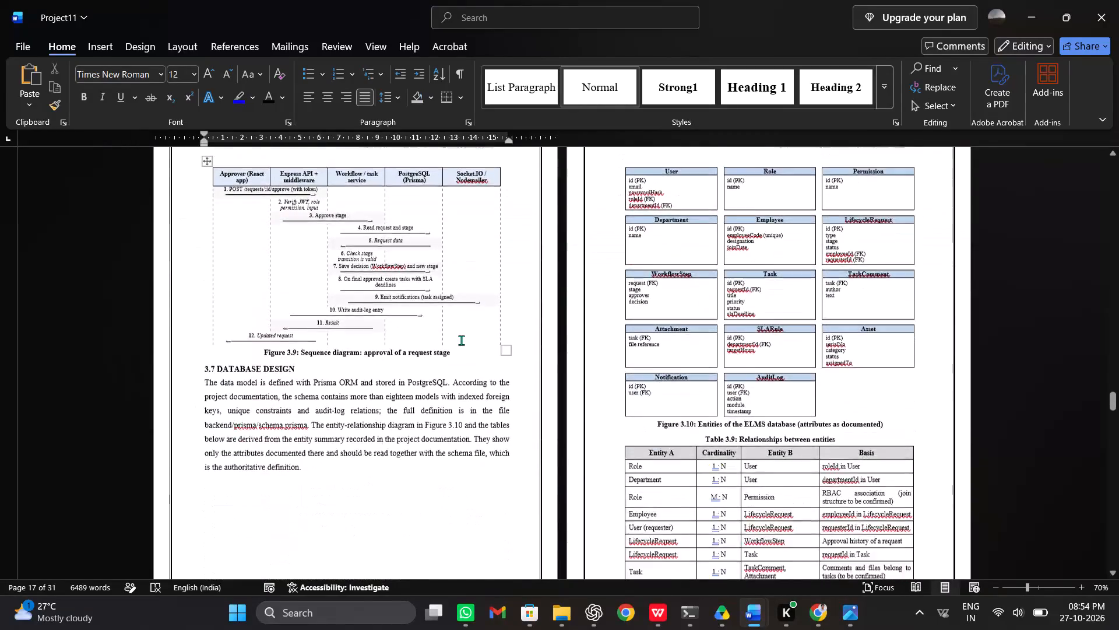
{"action": "scroll", "coordinate": [461, 340], "scroll_direction": "down", "scroll_amount": 6}
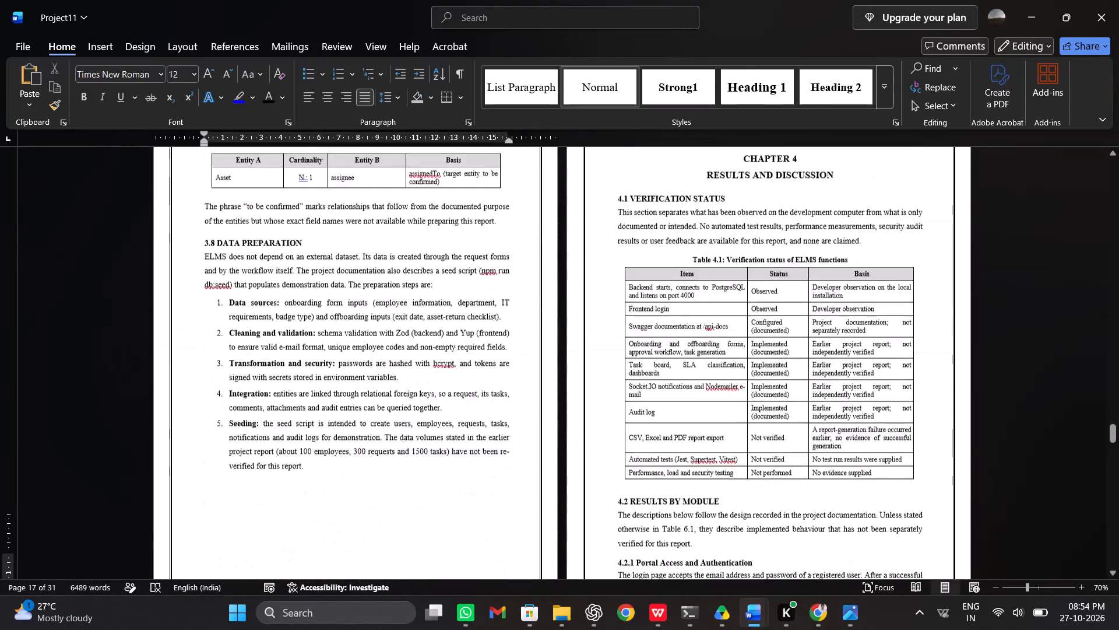
{"action": "scroll", "coordinate": [461, 340], "scroll_direction": "down", "scroll_amount": 4}
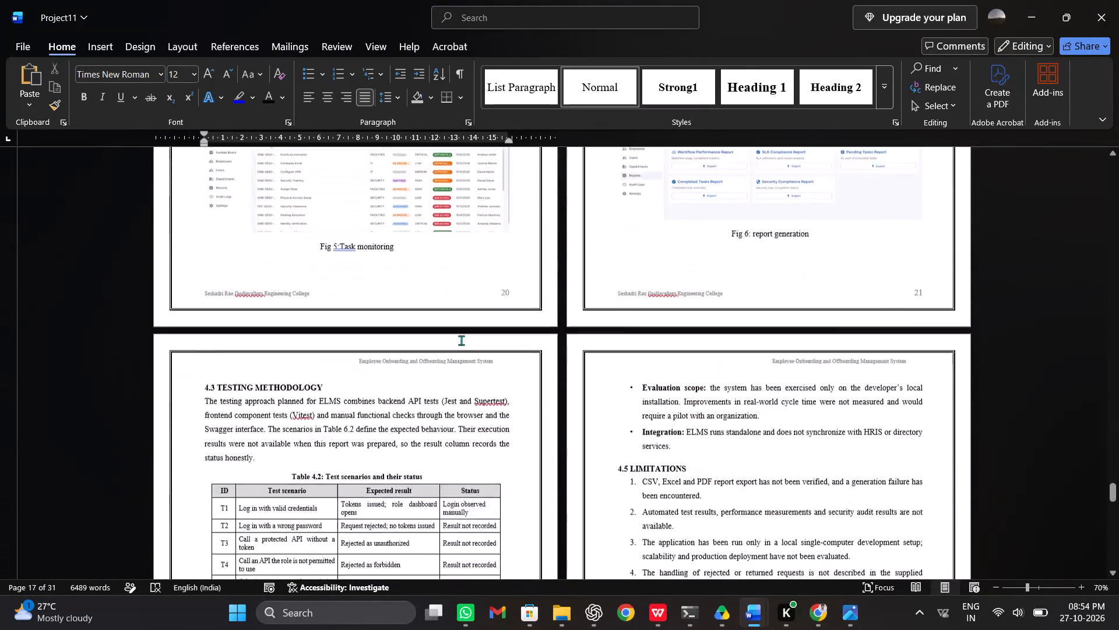
Complete the login image's "Fig 1:" caption with the text "login page".
{"action": "scroll", "coordinate": [461, 340], "scroll_direction": "up", "scroll_amount": 7}
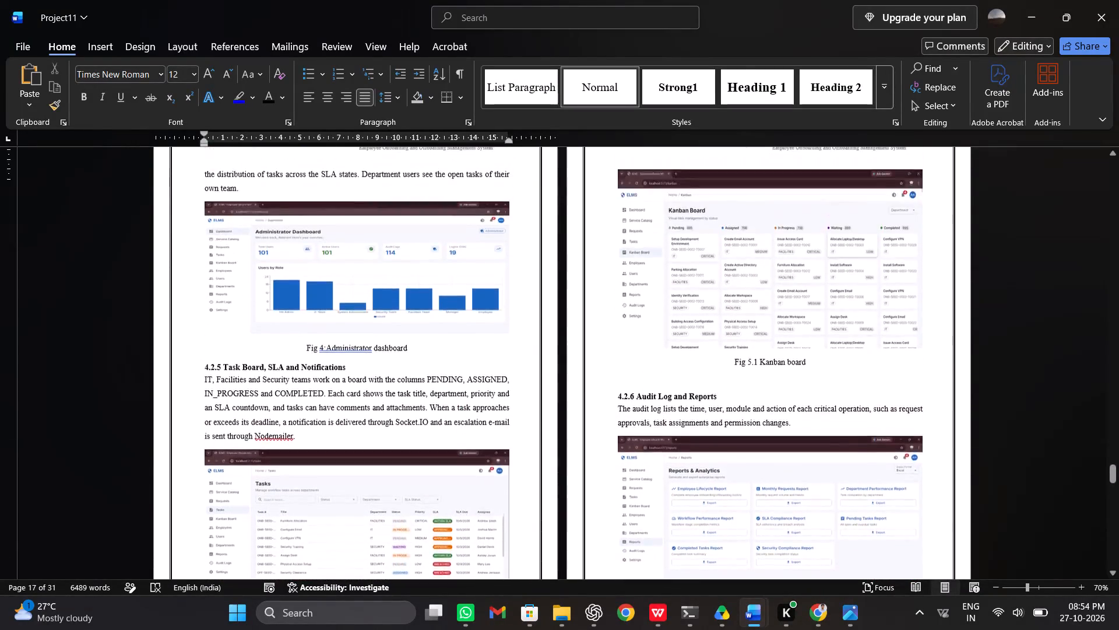
{"action": "scroll", "coordinate": [461, 340], "scroll_direction": "up", "scroll_amount": 7}
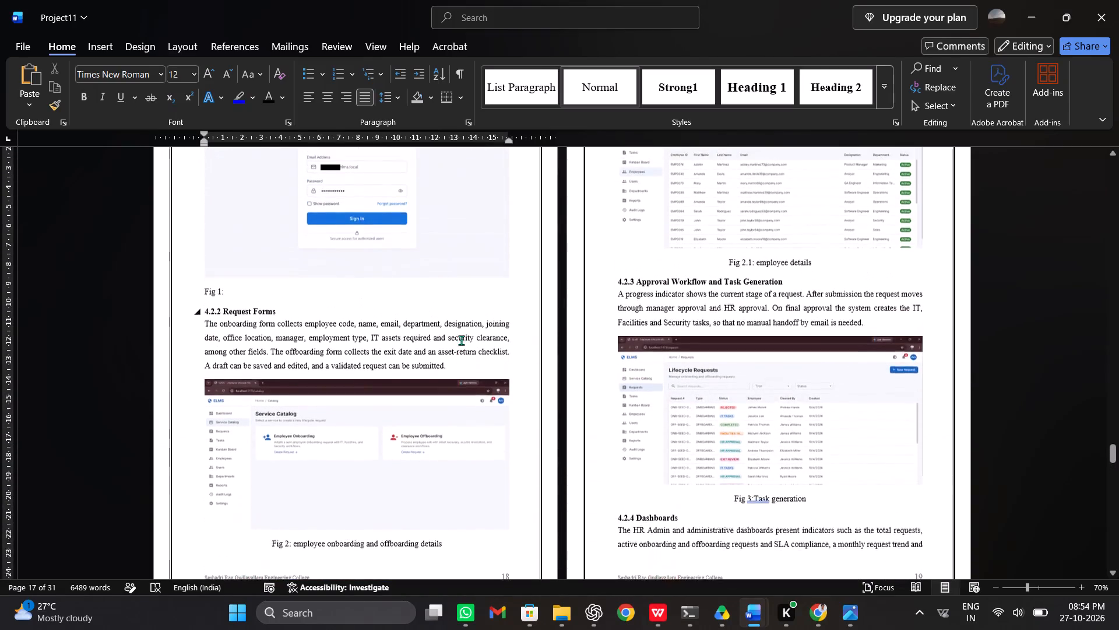
{"action": "scroll", "coordinate": [461, 340], "scroll_direction": "up", "scroll_amount": 1}
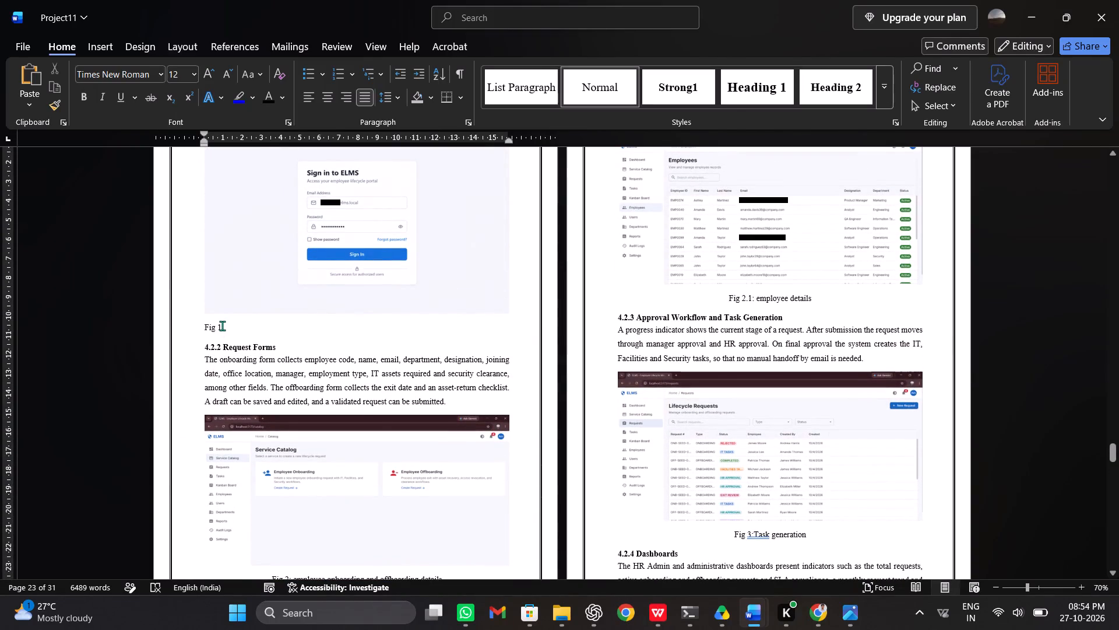
{"action": "type", "text": "login page"}
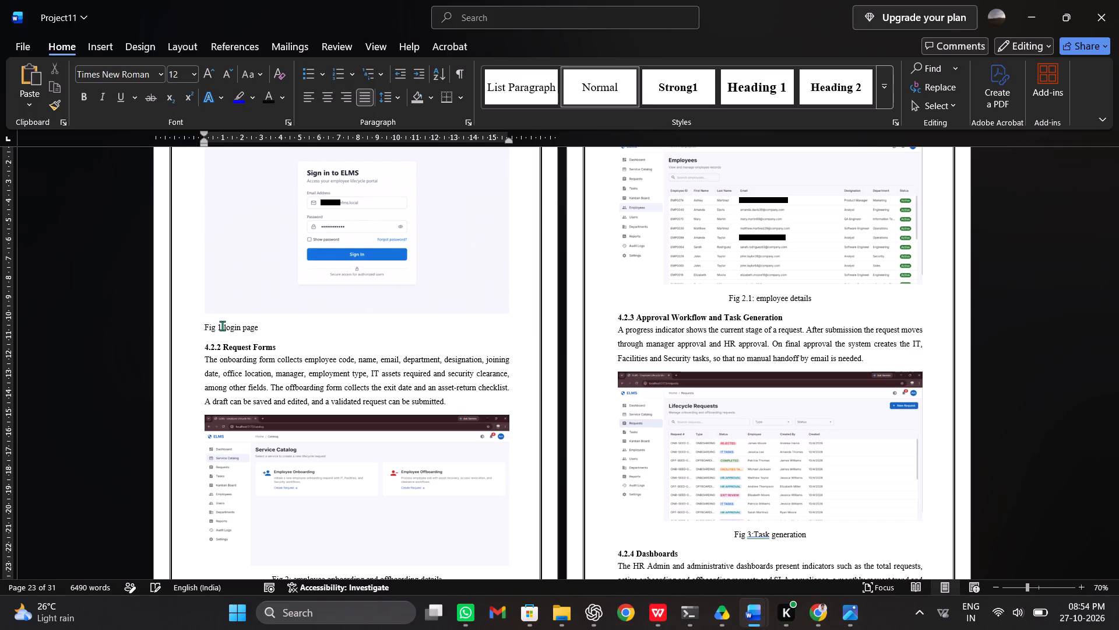
Centre the "Fig 1:login page" caption below the login page image.
{"action": "key", "text": "Left"}
{"action": "key", "text": "Left"}
{"action": "key", "text": "Left"}
{"action": "key", "text": "Left"}
{"action": "key", "text": "Left"}
{"action": "key", "text": "Left"}
{"action": "key", "text": "Left"}
{"action": "key", "text": "Left"}
{"action": "key", "text": "Left"}
{"action": "key", "text": "Left"}
{"action": "key", "text": "Left"}
{"action": "key", "text": "Left"}
{"action": "key", "text": "Left"}
{"action": "key", "text": "Left"}
{"action": "key", "text": "Left"}
{"action": "key", "text": "Left"}
{"action": "left_click", "coordinate": [323, 100]}
Save the Project11 document.
{"action": "key", "text": "ctrl+s"}
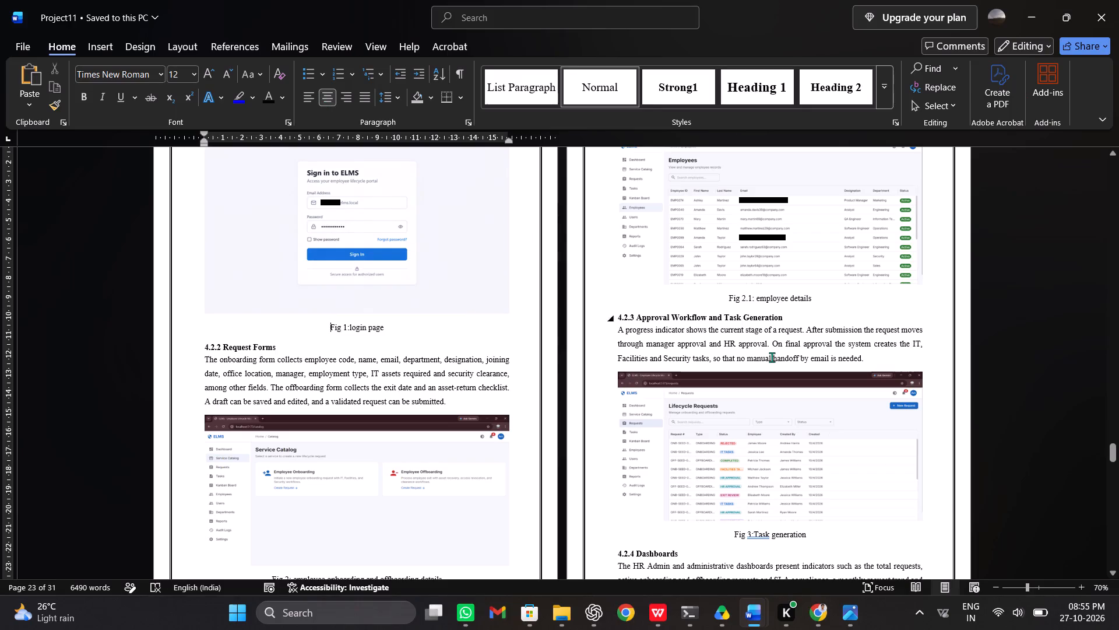
Review the report from the cover page through the certificate, acknowledgement, abstract, index and chapters 1 to 3.
{"action": "scroll", "coordinate": [772, 357], "scroll_direction": "up", "scroll_amount": 20}
{"action": "scroll", "coordinate": [772, 357], "scroll_direction": "up", "scroll_amount": 20}
{"action": "scroll", "coordinate": [772, 357], "scroll_direction": "up", "scroll_amount": 20}
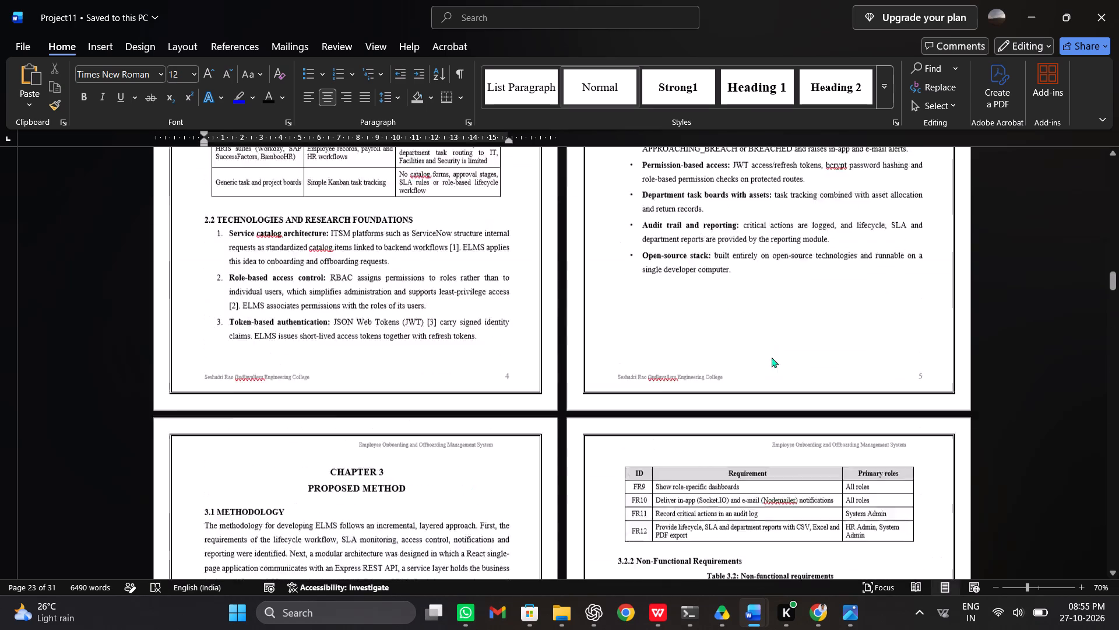
{"action": "scroll", "coordinate": [772, 357], "scroll_direction": "up", "scroll_amount": 20}
{"action": "scroll", "coordinate": [772, 357], "scroll_direction": "up", "scroll_amount": 2}
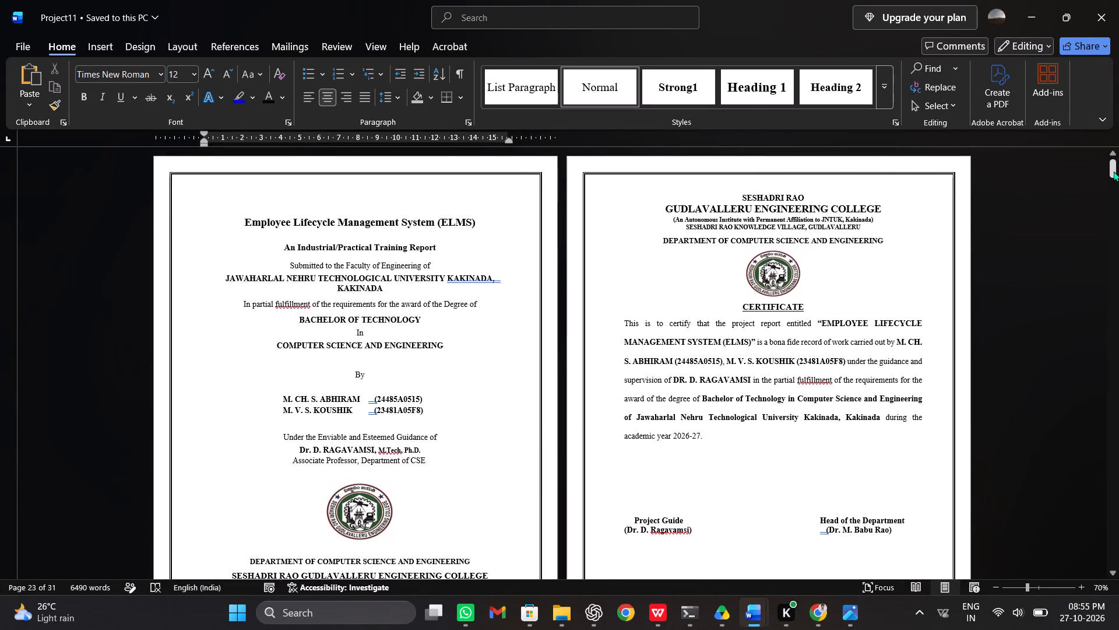
{"action": "left_click_drag", "start_coordinate": [1114, 171], "coordinate": [1113, 173]}
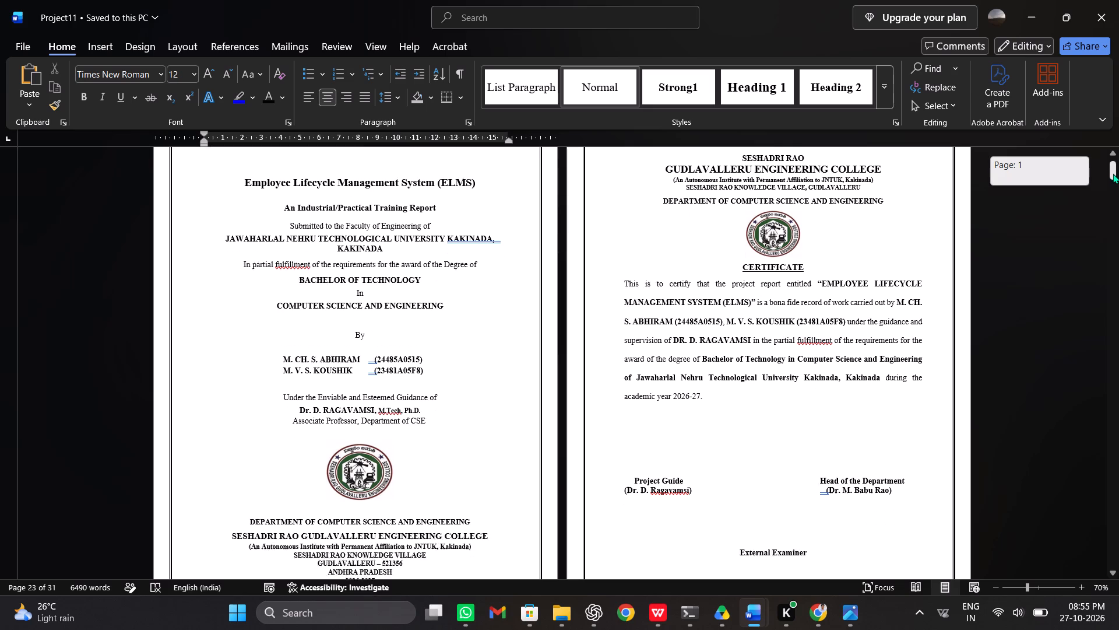
{"action": "left_click_drag", "start_coordinate": [1113, 173], "coordinate": [1109, 157]}
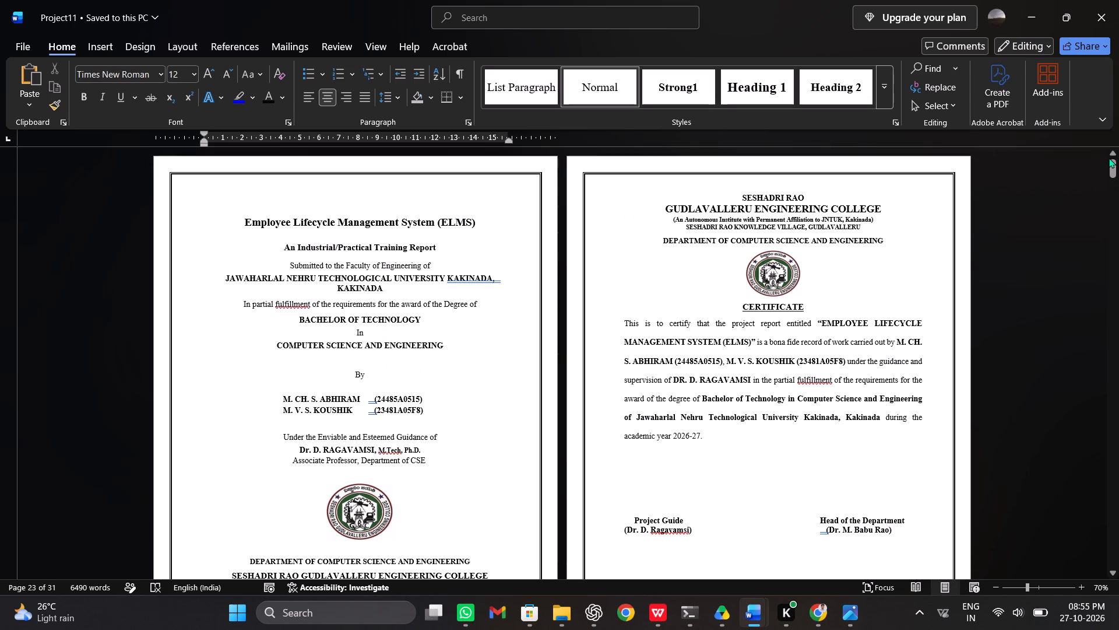
{"action": "left_click_drag", "start_coordinate": [1114, 166], "coordinate": [1114, 168]}
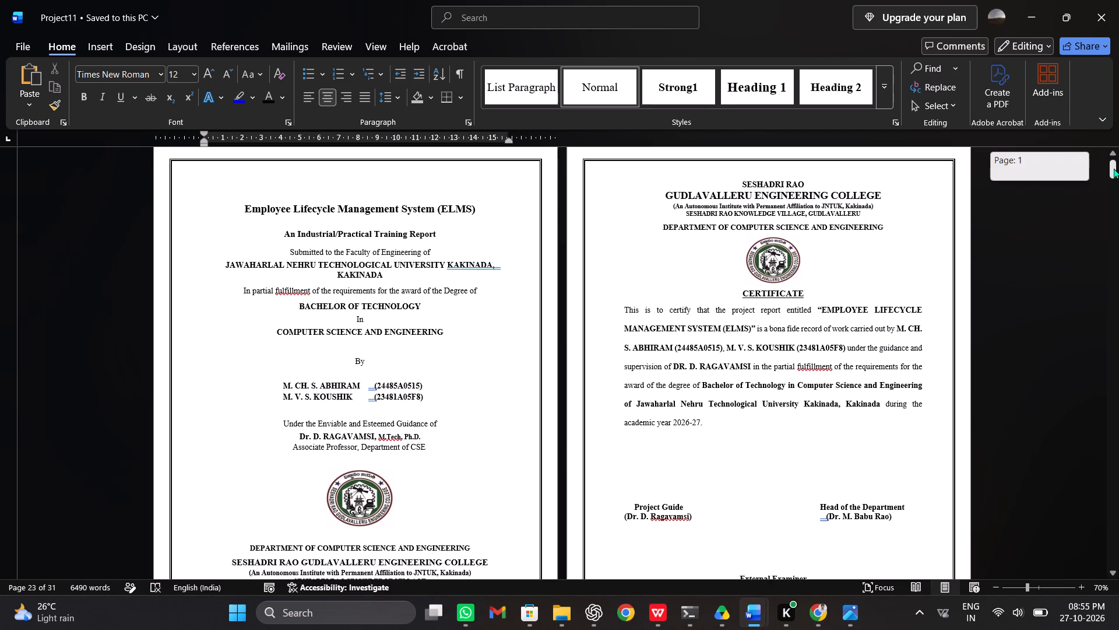
{"action": "left_click_drag", "start_coordinate": [1114, 168], "coordinate": [1114, 162]}
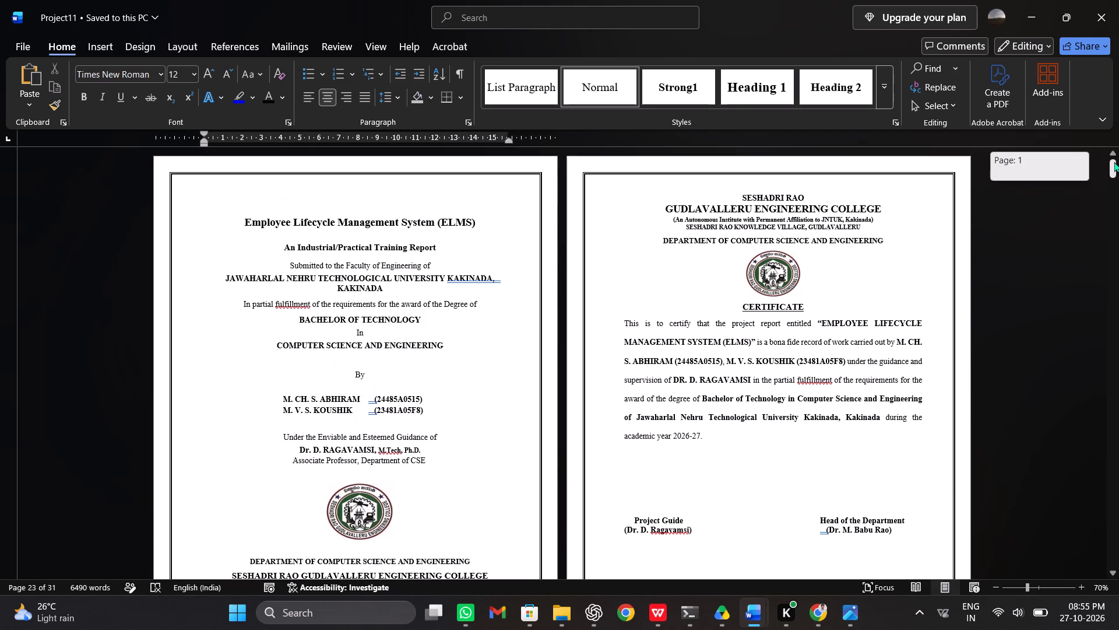
{"action": "left_click_drag", "start_coordinate": [1114, 162], "coordinate": [1118, 169]}
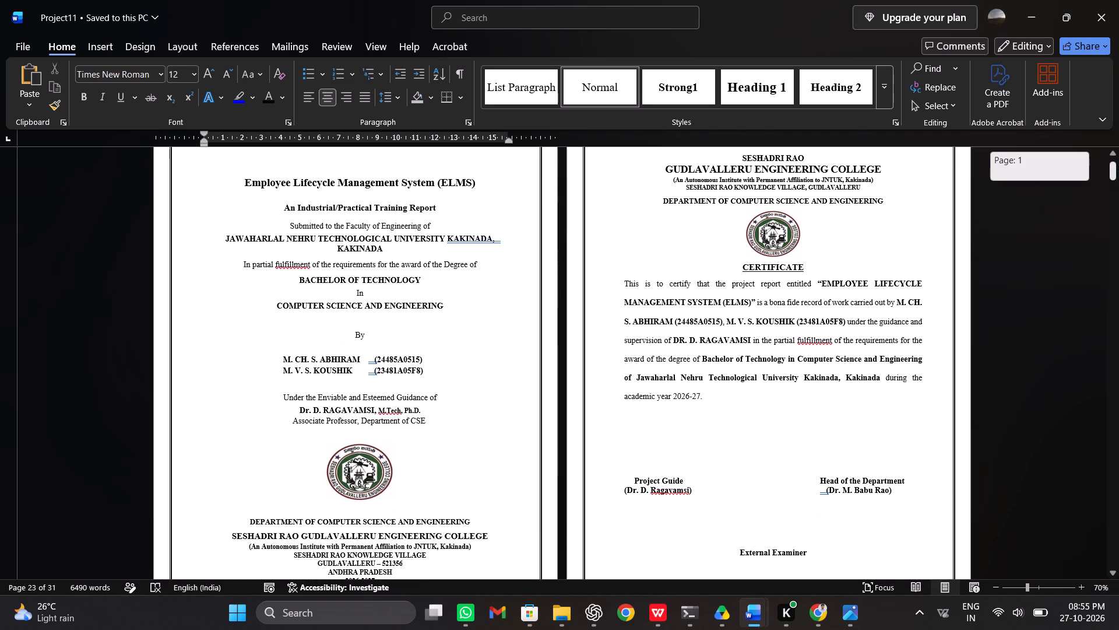
{"action": "left_click_drag", "start_coordinate": [1118, 169], "coordinate": [1110, 157]}
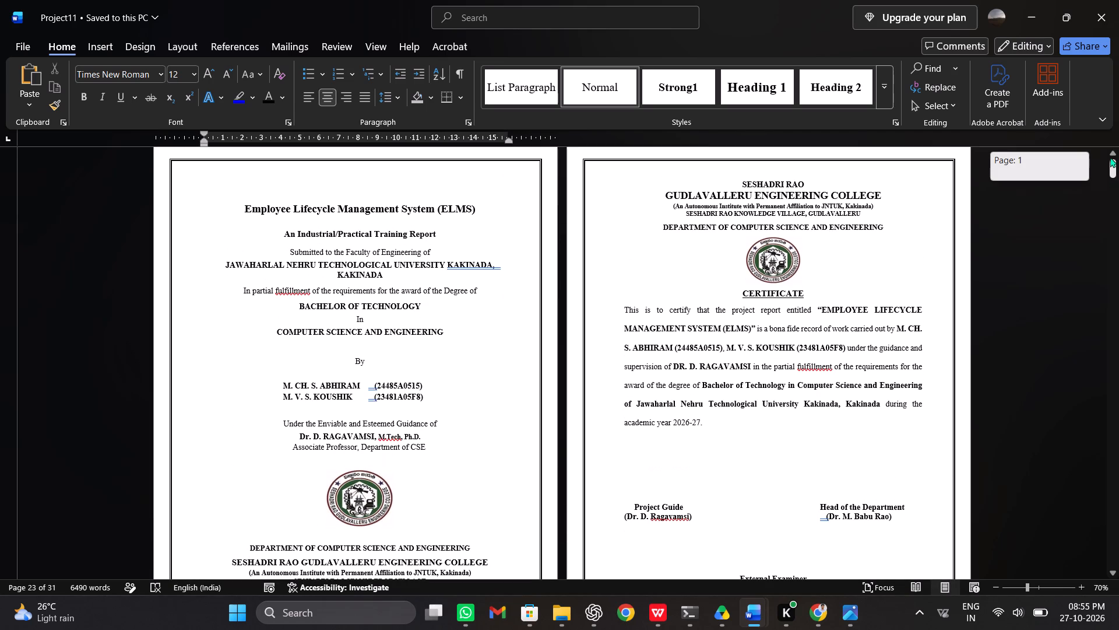
{"action": "left_click_drag", "start_coordinate": [1110, 157], "coordinate": [1111, 185]}
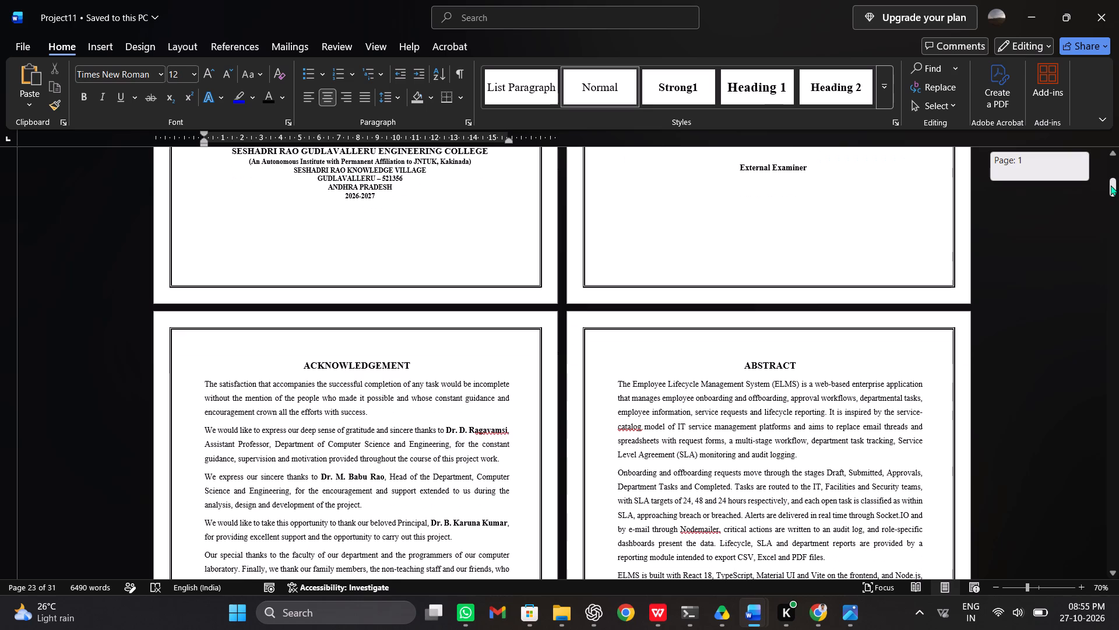
{"action": "left_click_drag", "start_coordinate": [1111, 185], "coordinate": [1117, 177]}
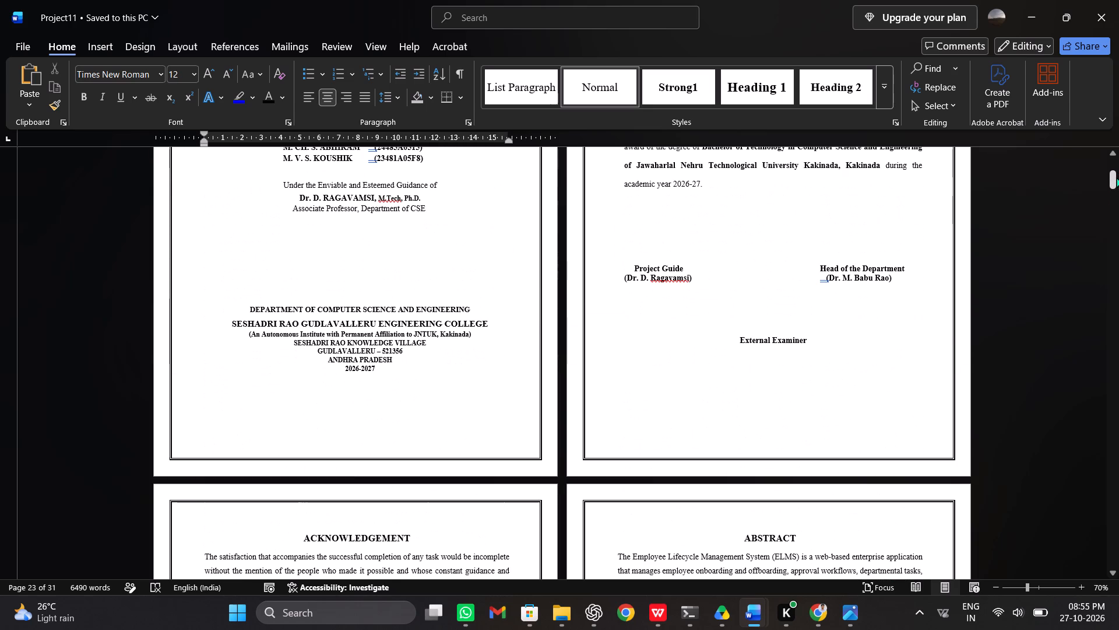
{"action": "left_click_drag", "start_coordinate": [1114, 177], "coordinate": [1114, 190]}
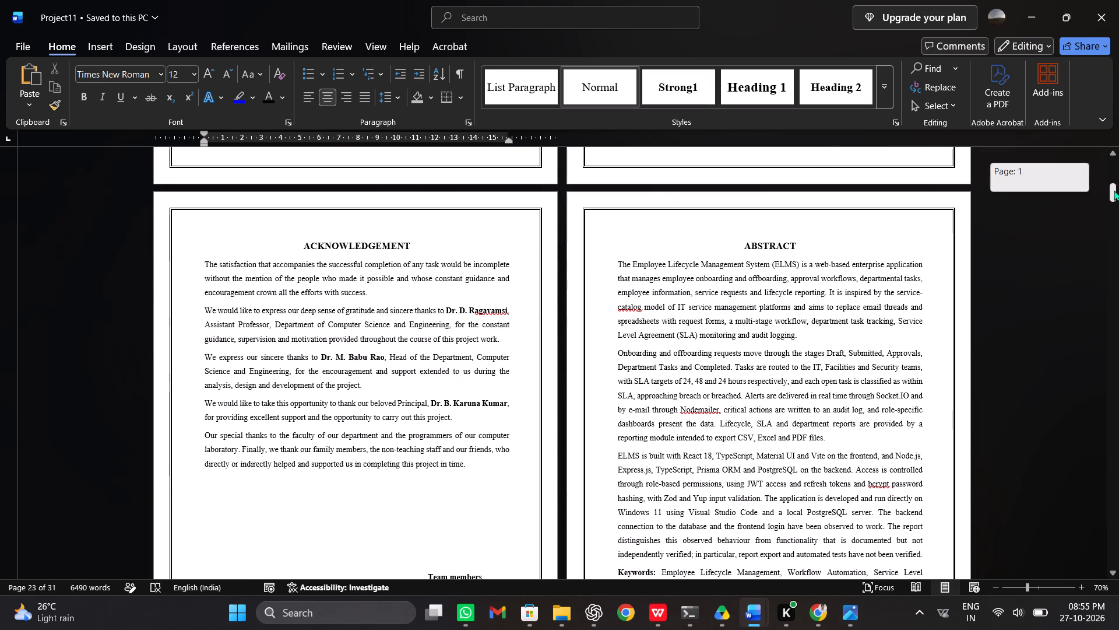
{"action": "left_click_drag", "start_coordinate": [1114, 190], "coordinate": [1116, 190]}
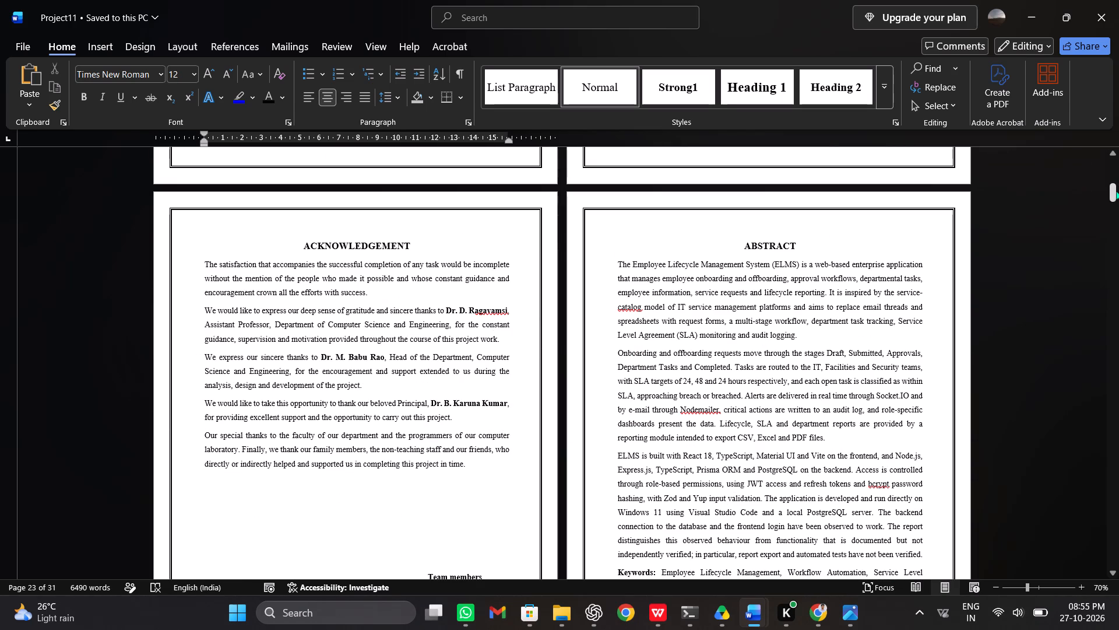
{"action": "left_click_drag", "start_coordinate": [1116, 190], "coordinate": [1118, 202]}
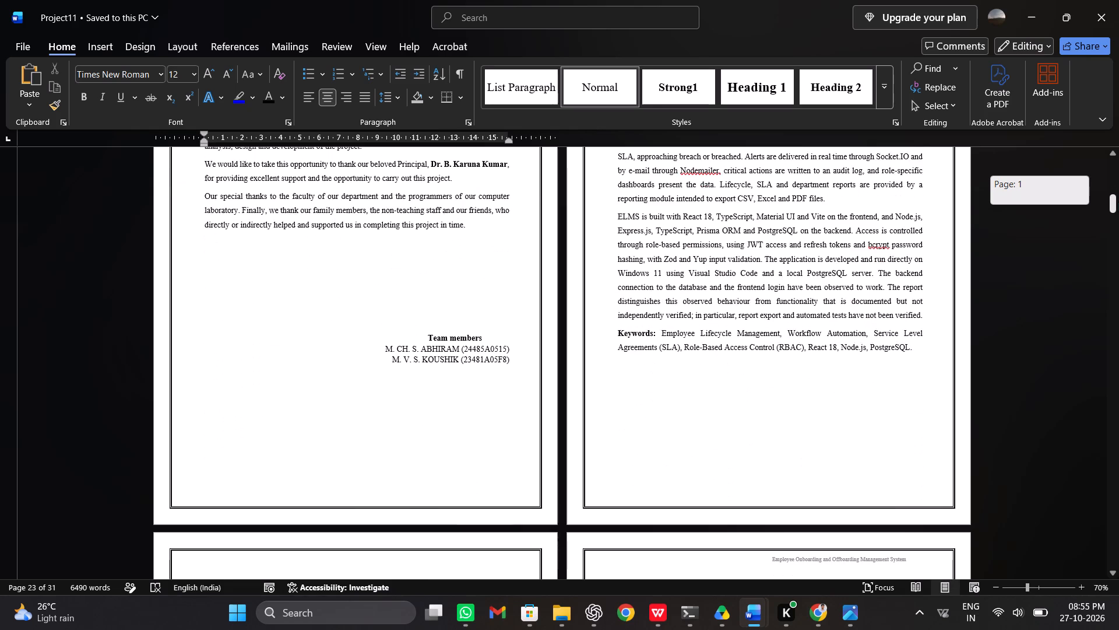
{"action": "left_click_drag", "start_coordinate": [1118, 202], "coordinate": [1118, 209]}
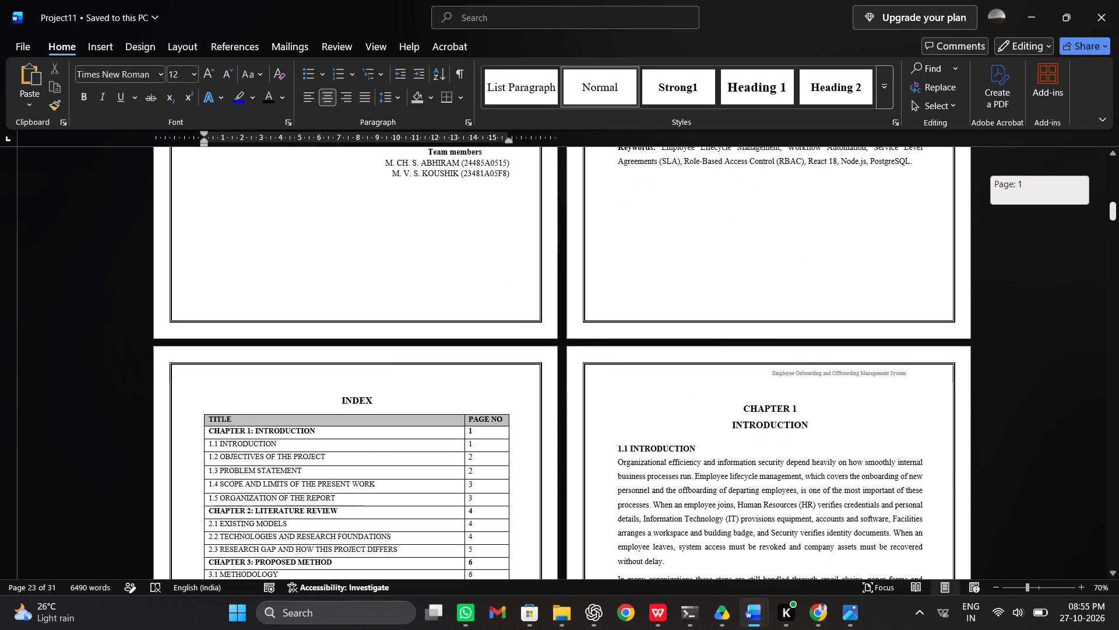
{"action": "left_click_drag", "start_coordinate": [1118, 209], "coordinate": [1118, 223]}
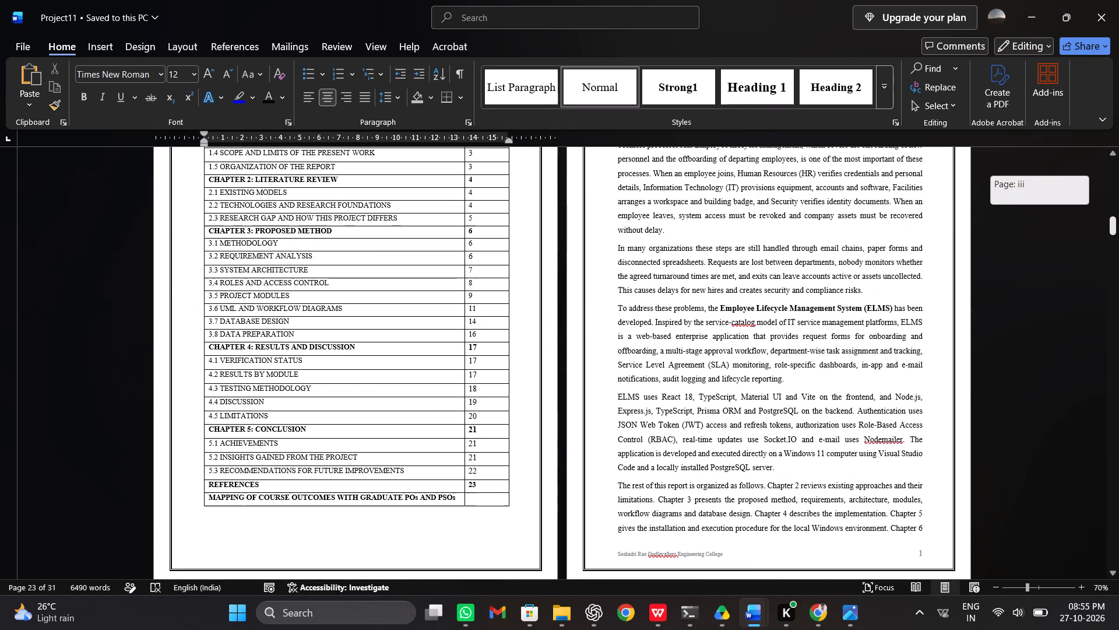
{"action": "left_click_drag", "start_coordinate": [1118, 223], "coordinate": [1111, 246]}
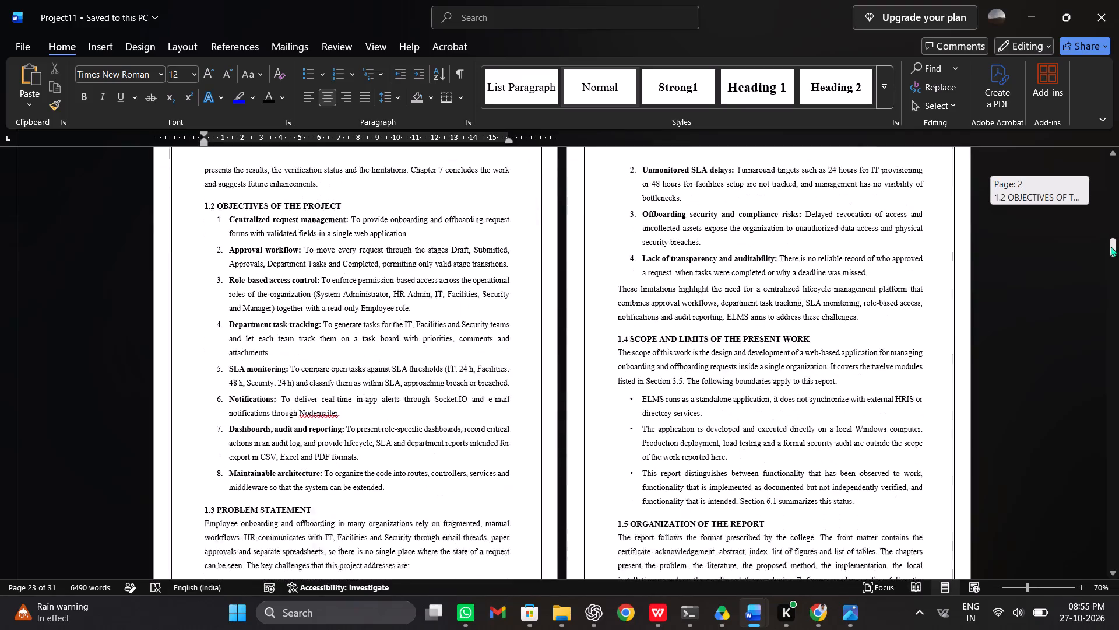
{"action": "left_click_drag", "start_coordinate": [1111, 246], "coordinate": [1108, 253]}
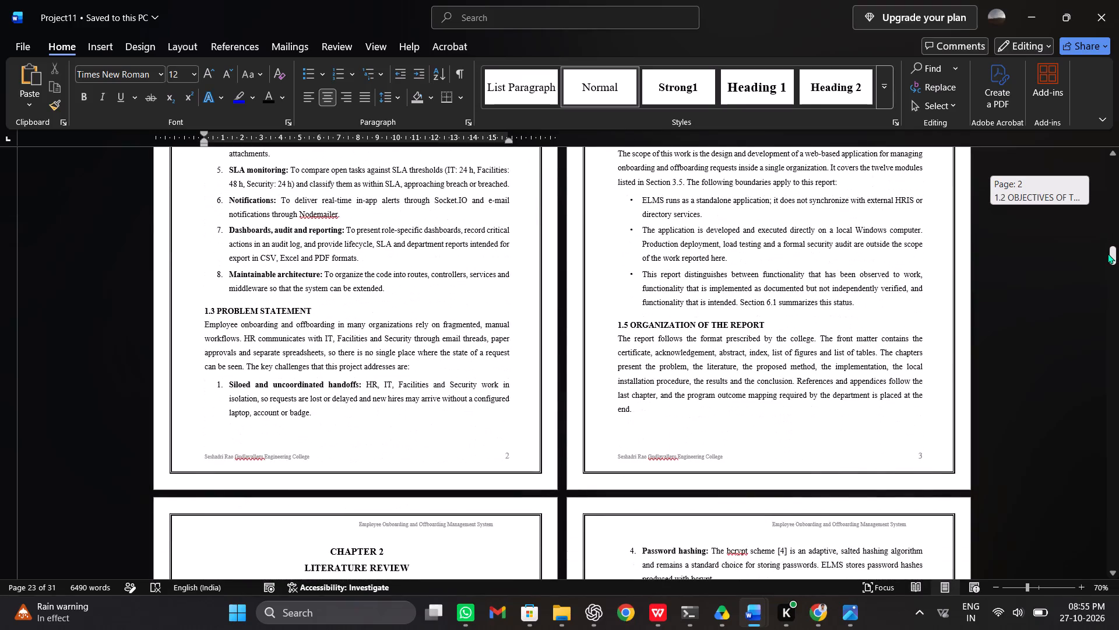
{"action": "left_click_drag", "start_coordinate": [1108, 253], "coordinate": [1106, 355]}
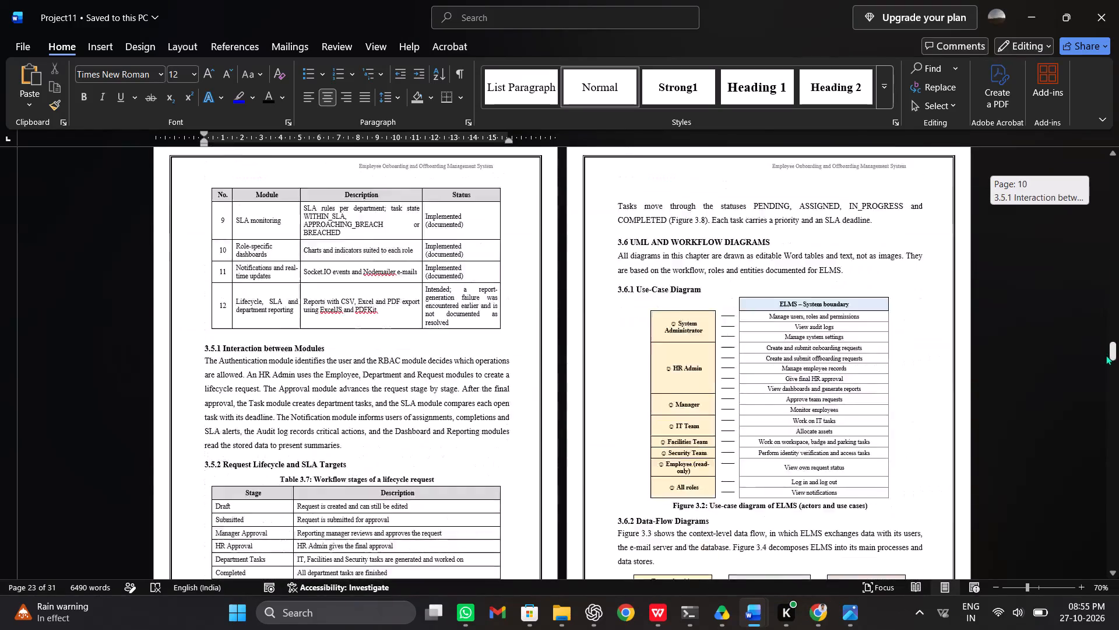
Review the section 4.2 results pages, checking the screenshots and figure captions from the login page through the audit log and reports section.
{"action": "left_click_drag", "start_coordinate": [1106, 355], "coordinate": [1110, 453]}
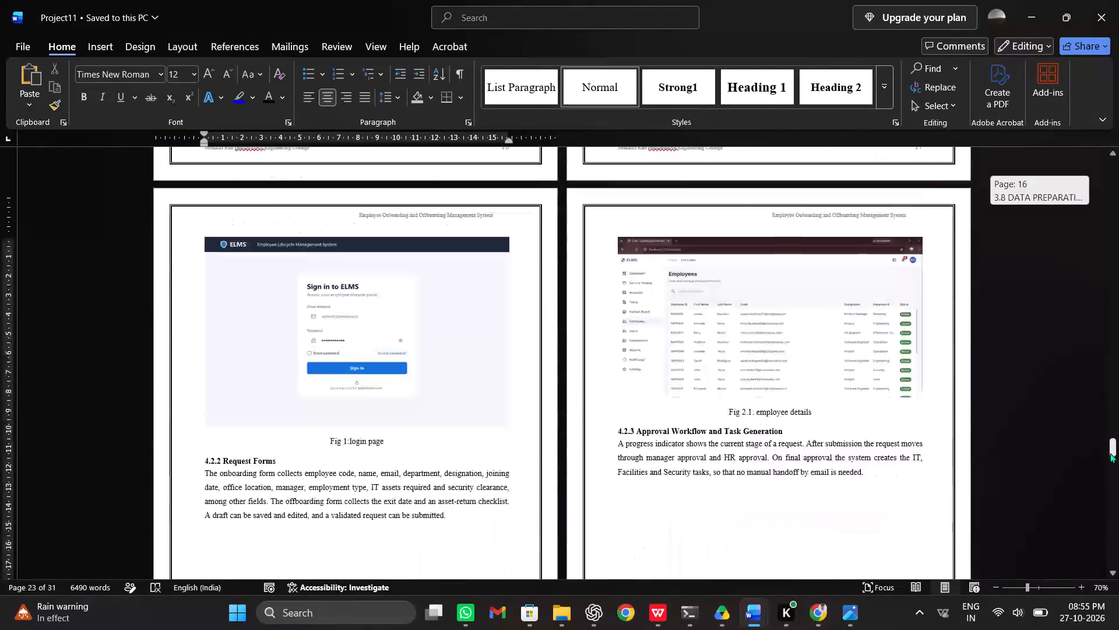
{"action": "left_click_drag", "start_coordinate": [1110, 453], "coordinate": [1103, 439]}
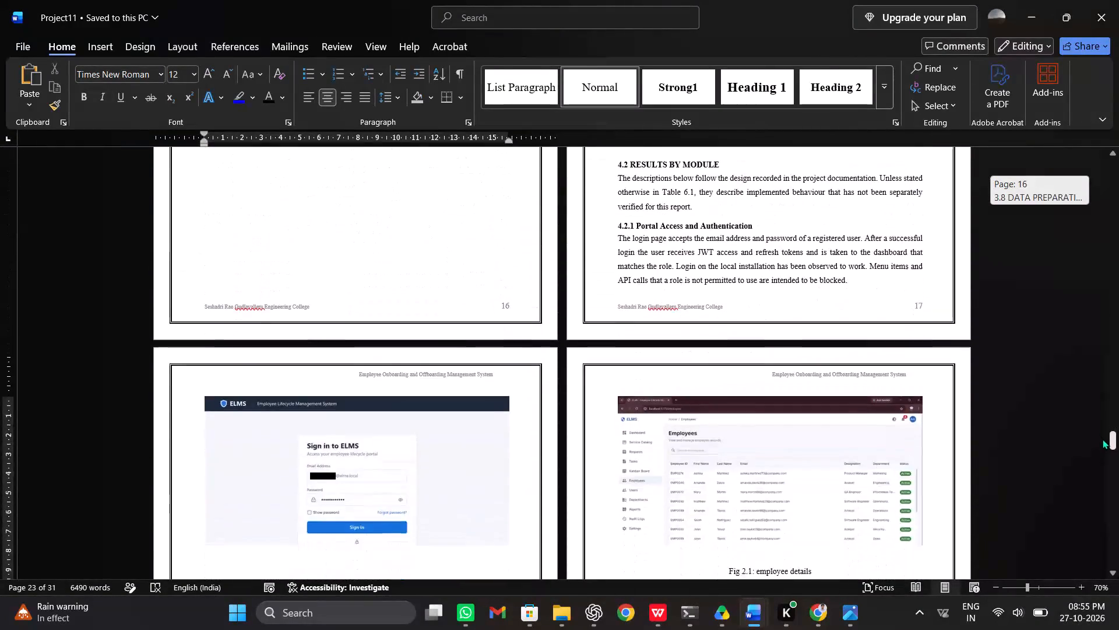
{"action": "left_click_drag", "start_coordinate": [1103, 439], "coordinate": [1103, 428]}
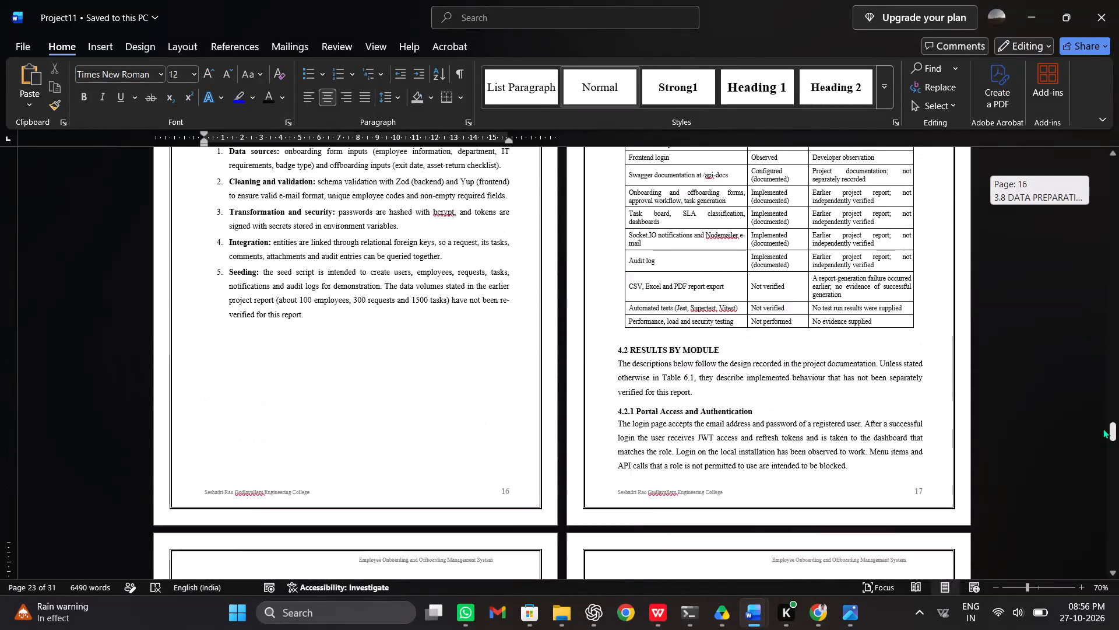
{"action": "left_click_drag", "start_coordinate": [1103, 428], "coordinate": [1109, 444]}
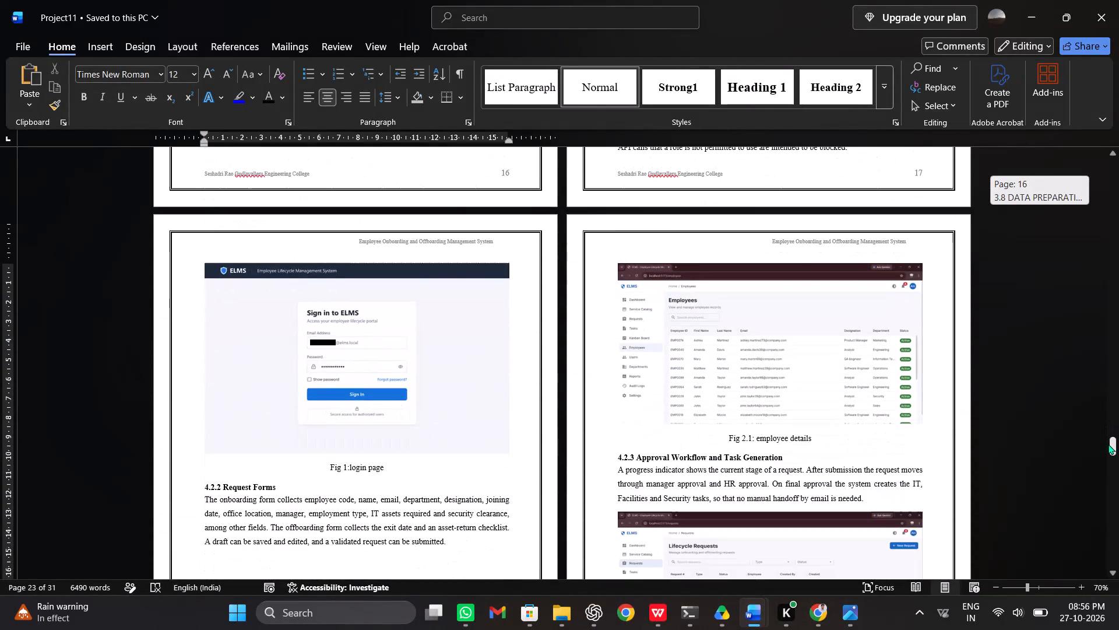
{"action": "left_click_drag", "start_coordinate": [1109, 444], "coordinate": [1111, 450]}
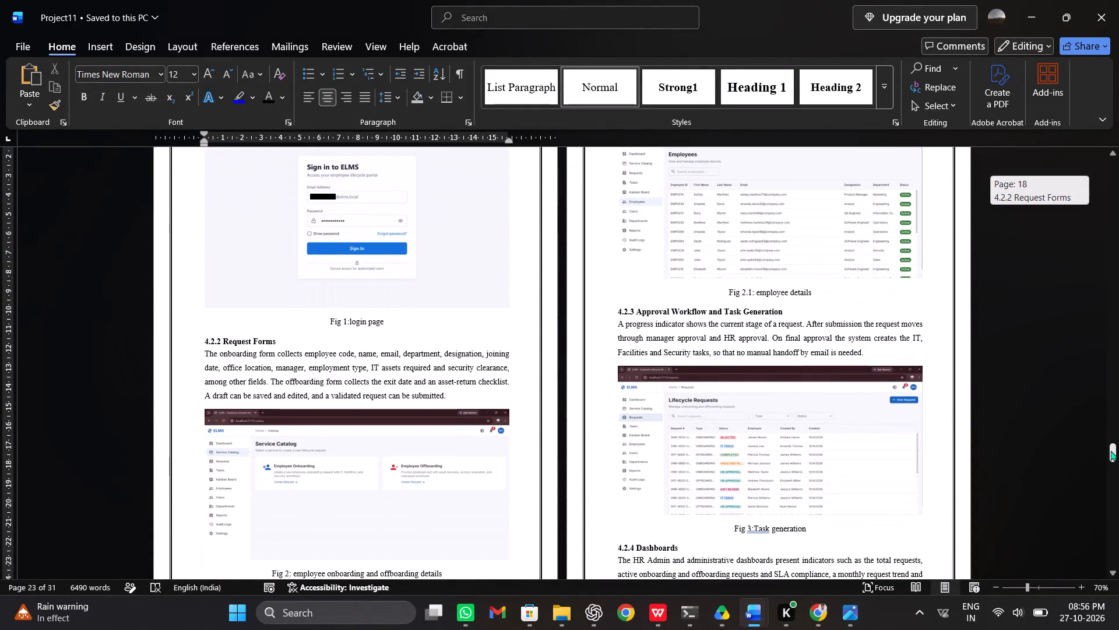
{"action": "left_click_drag", "start_coordinate": [1111, 450], "coordinate": [1111, 435]}
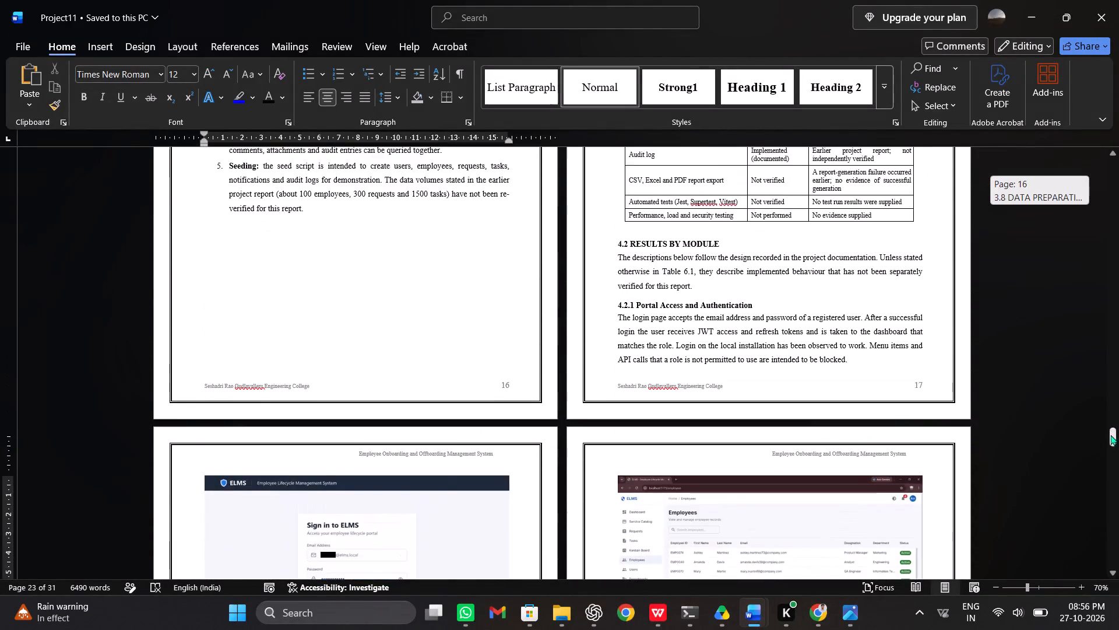
{"action": "left_click_drag", "start_coordinate": [1111, 435], "coordinate": [1118, 449]}
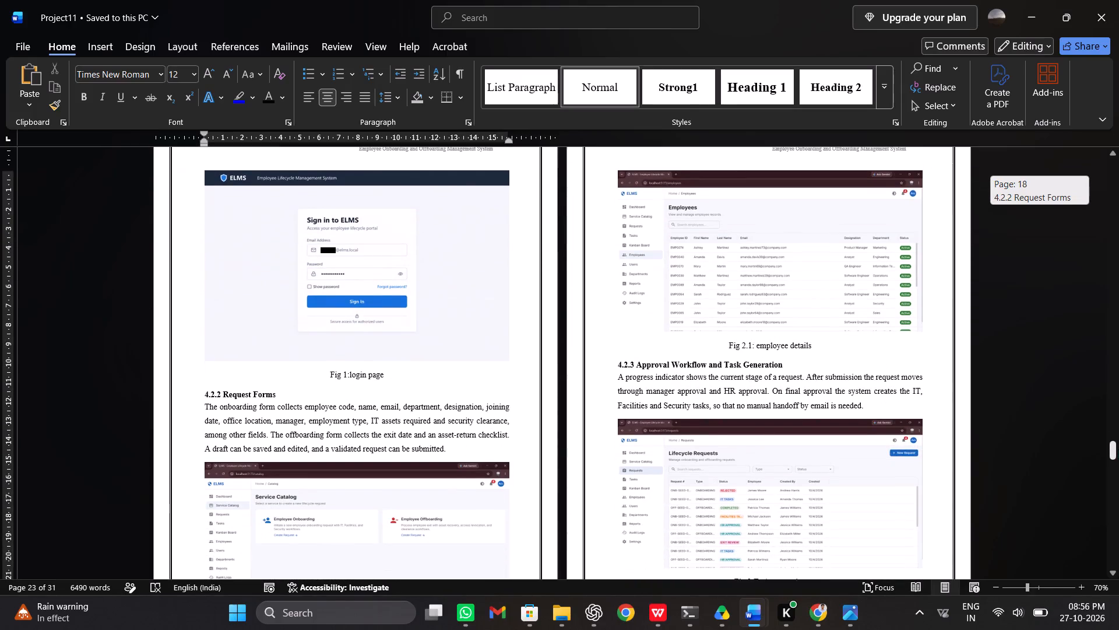
{"action": "left_click_drag", "start_coordinate": [1118, 449], "coordinate": [1118, 454]}
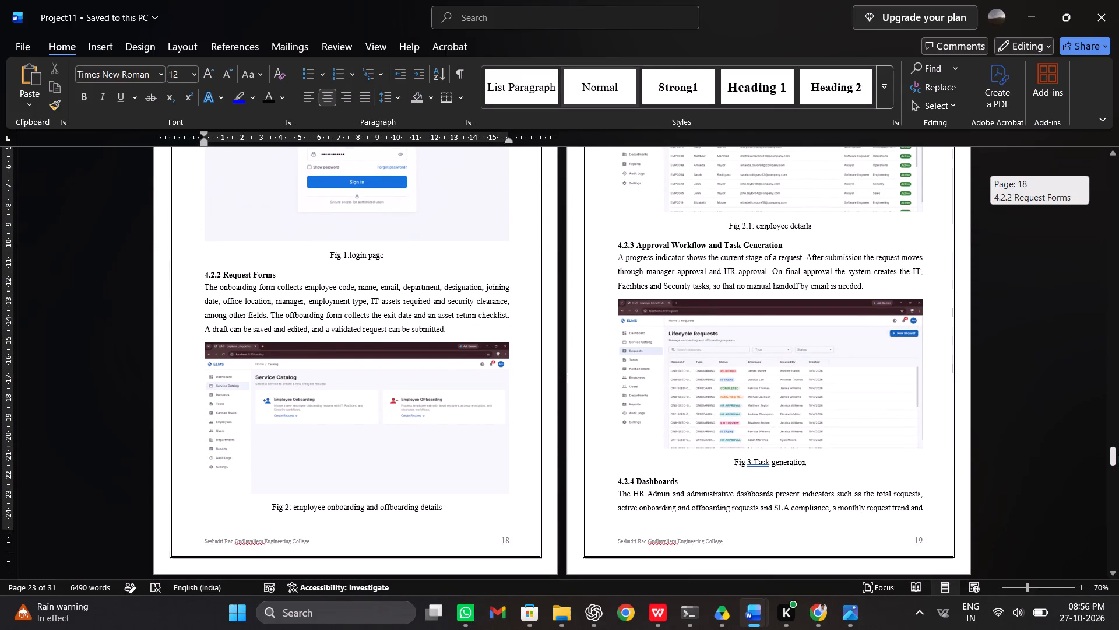
{"action": "left_click_drag", "start_coordinate": [1118, 454], "coordinate": [1117, 457]}
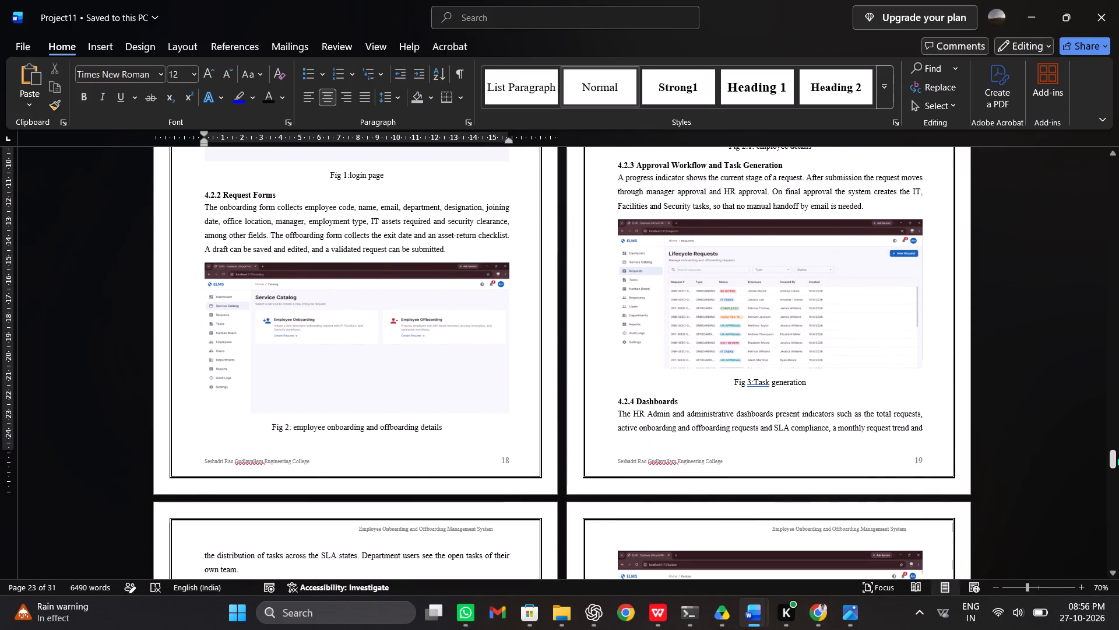
{"action": "left_click_drag", "start_coordinate": [1114, 457], "coordinate": [1116, 461]}
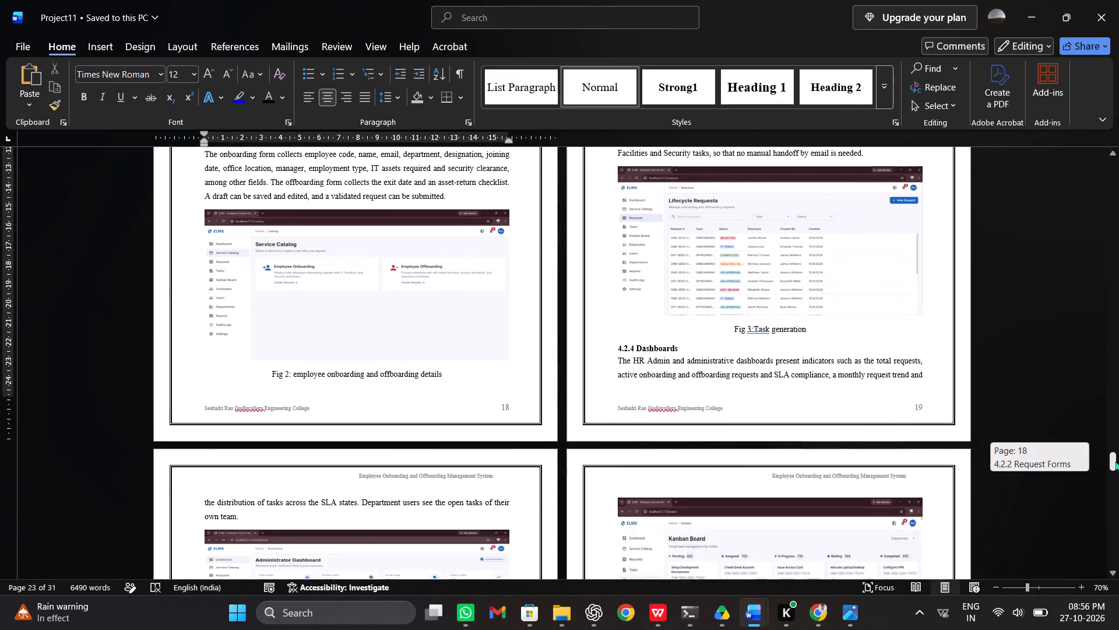
{"action": "left_click_drag", "start_coordinate": [1116, 461], "coordinate": [1118, 475]}
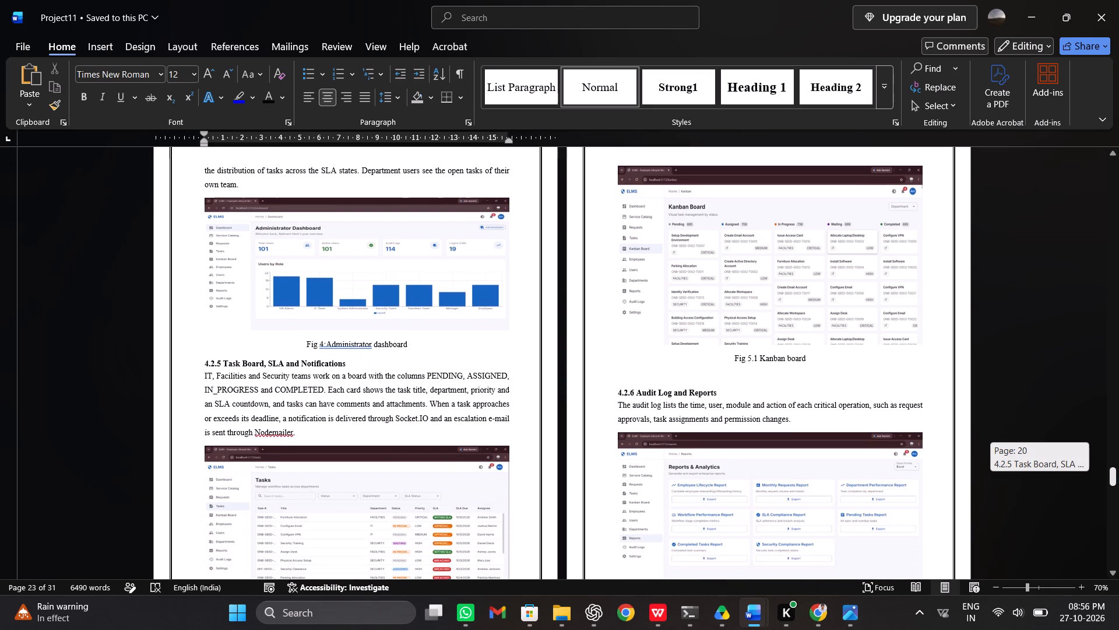
{"action": "left_click_drag", "start_coordinate": [1118, 475], "coordinate": [1117, 471]}
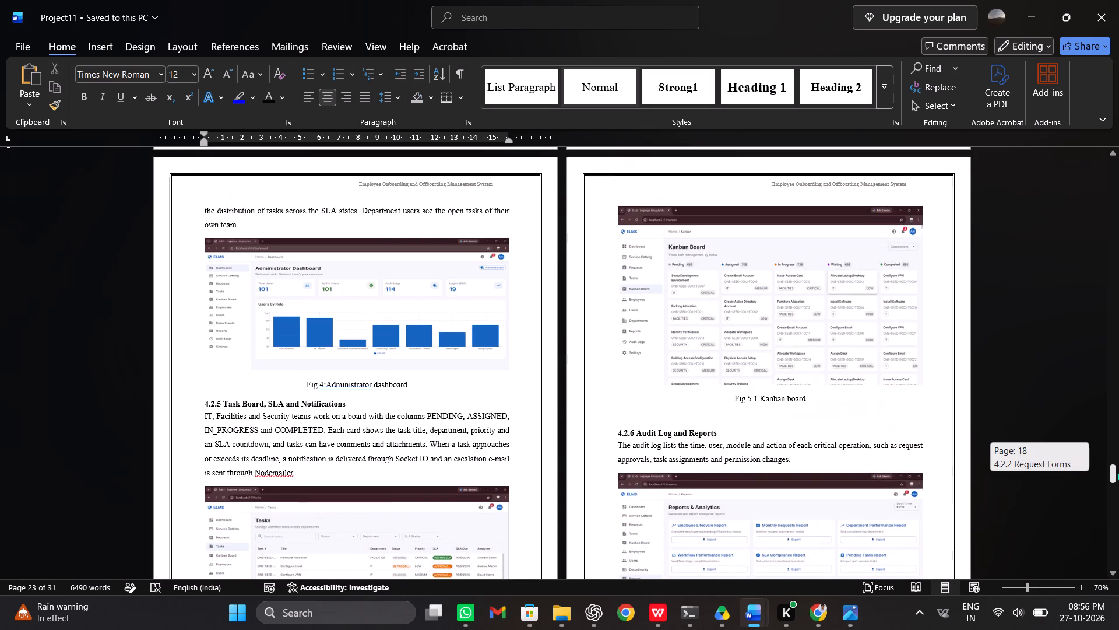
Review the report from the testing methodology, discussion and limitations through the chapter 5 conclusion to the references.
{"action": "left_click_drag", "start_coordinate": [1117, 471], "coordinate": [1116, 494]}
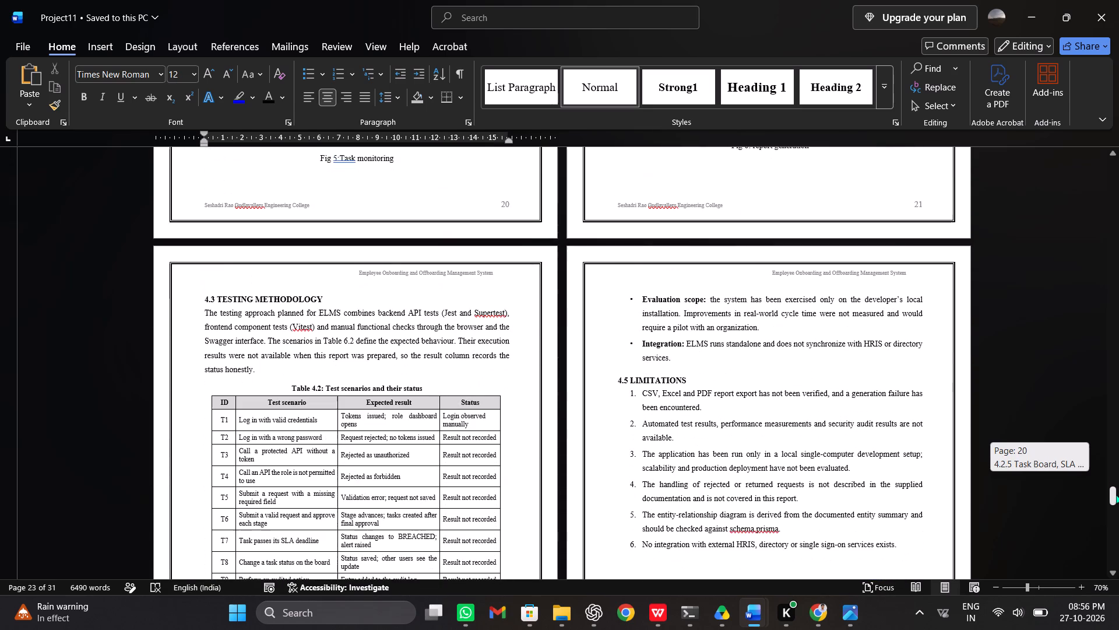
{"action": "left_click_drag", "start_coordinate": [1116, 494], "coordinate": [1118, 511]}
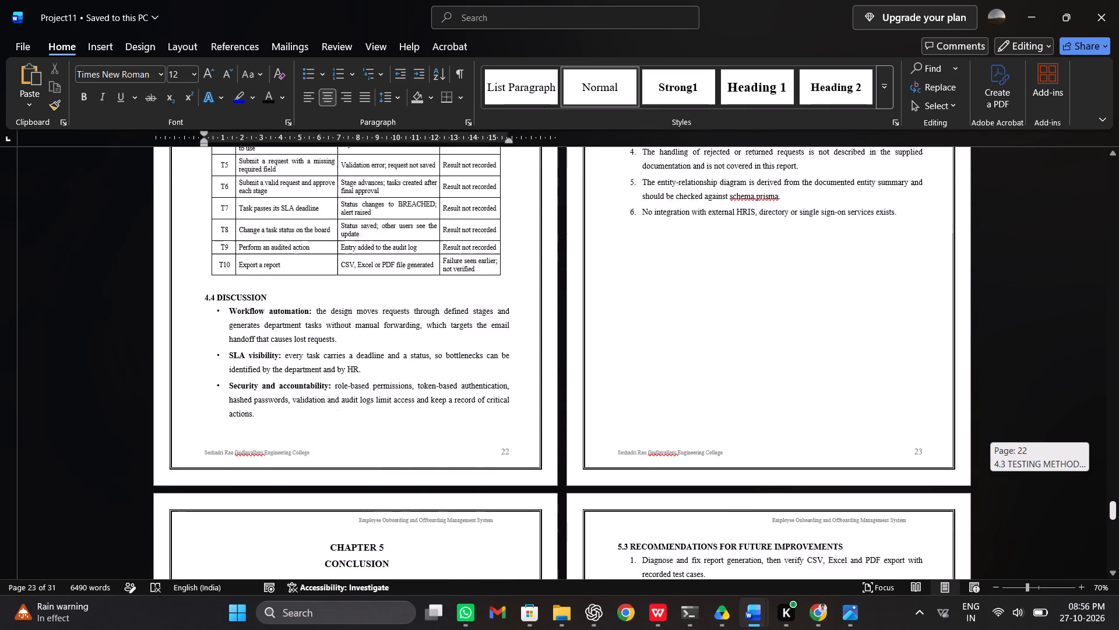
{"action": "left_click_drag", "start_coordinate": [1118, 511], "coordinate": [1118, 513]}
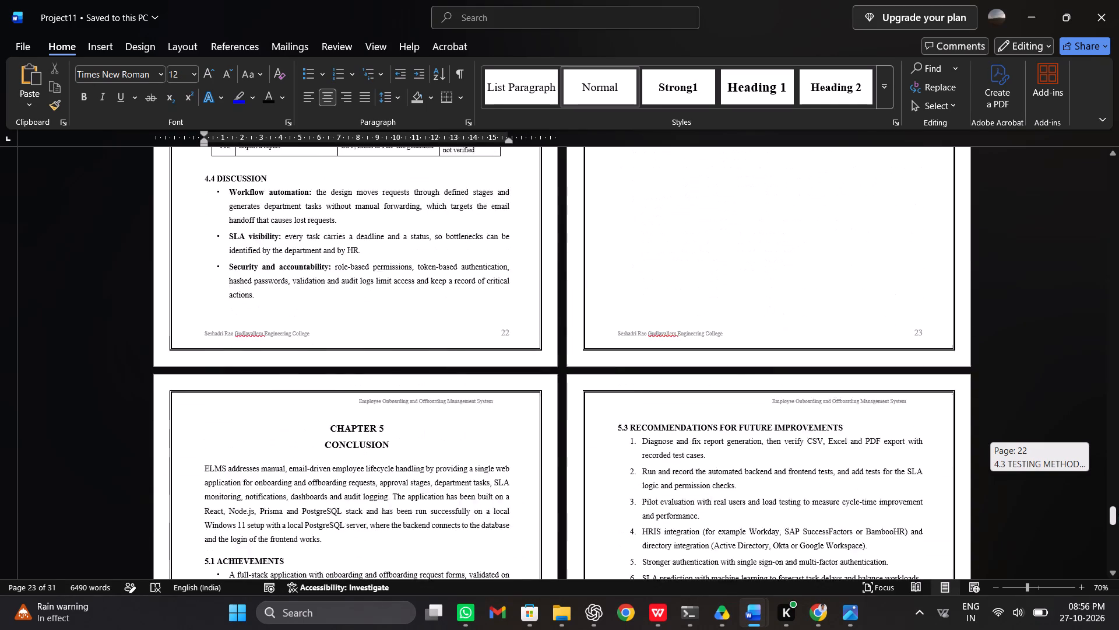
{"action": "left_click_drag", "start_coordinate": [1118, 513], "coordinate": [1117, 524]}
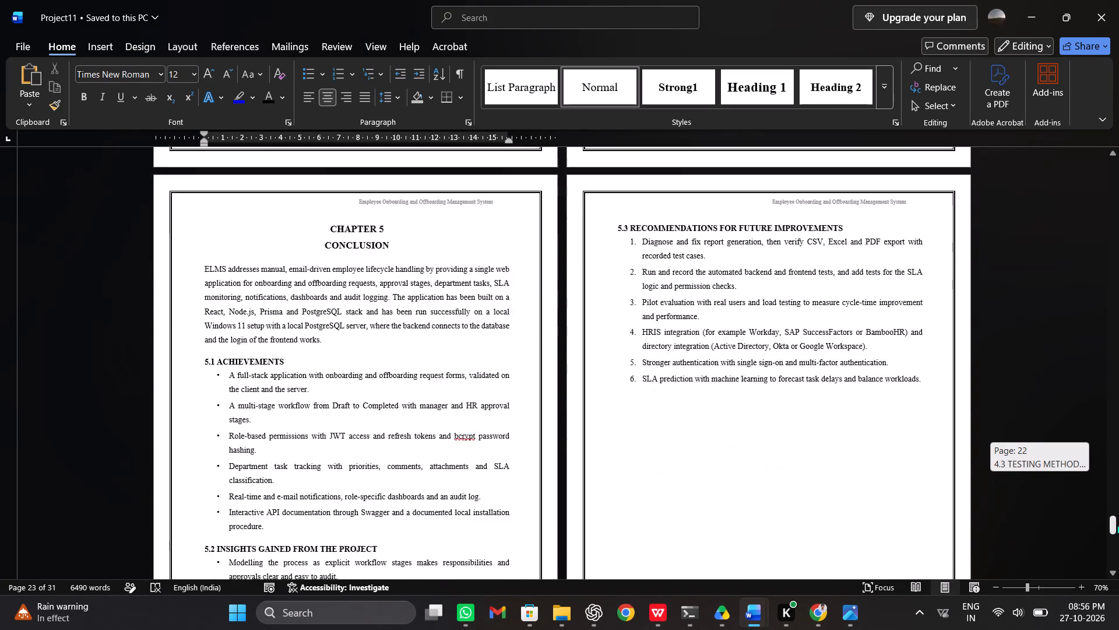
{"action": "left_click_drag", "start_coordinate": [1117, 524], "coordinate": [1118, 563]}
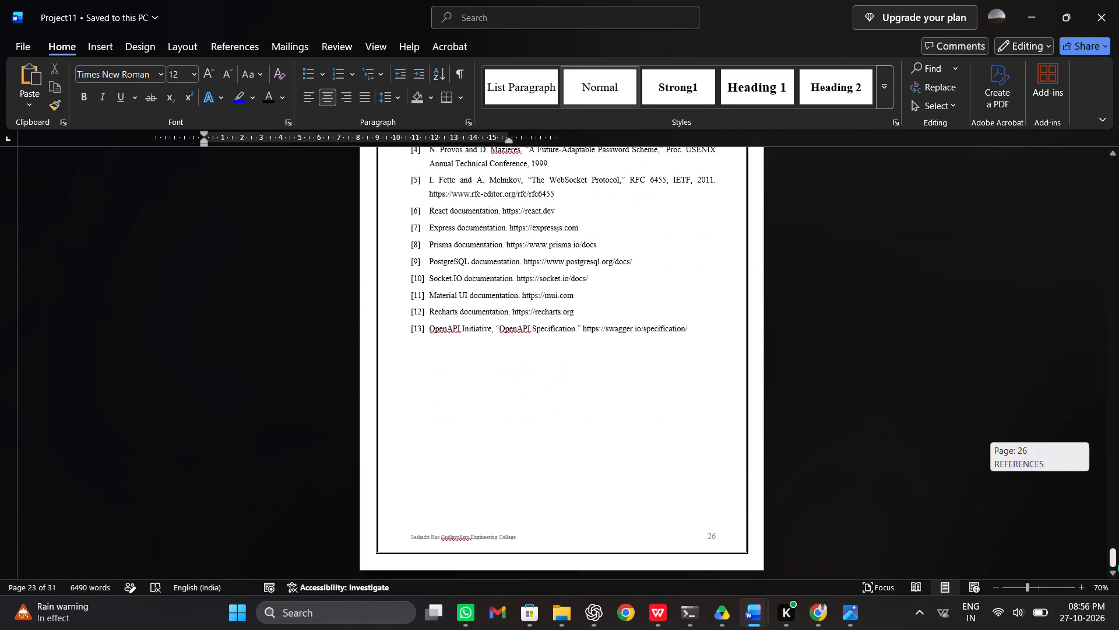
{"action": "left_click_drag", "start_coordinate": [1118, 563], "coordinate": [1117, 551]}
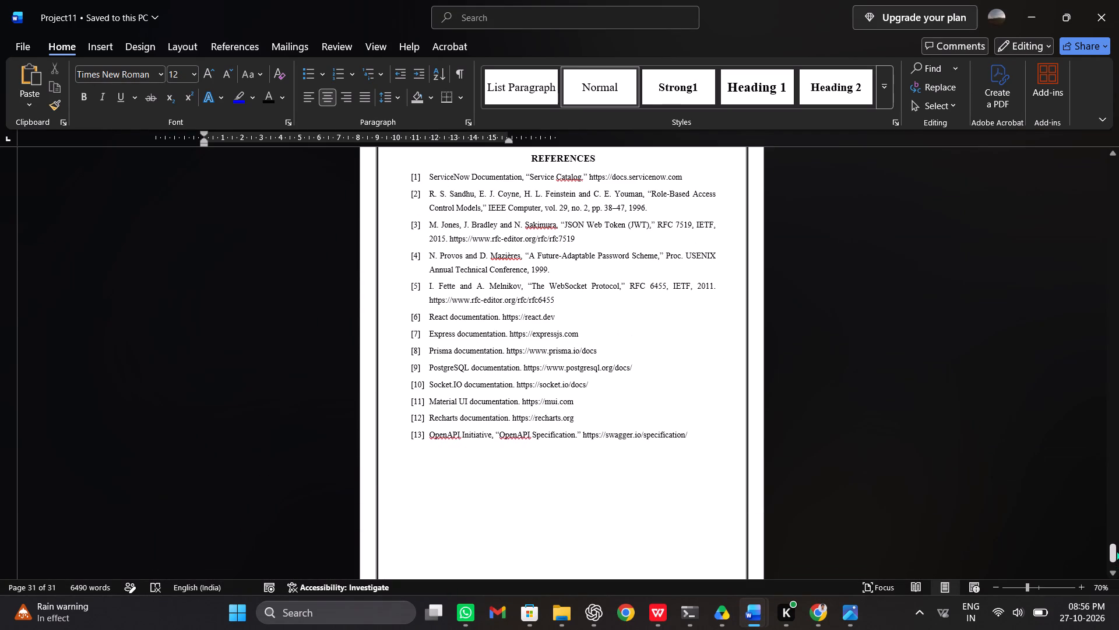
{"action": "left_click_drag", "start_coordinate": [1112, 553], "coordinate": [1118, 572]}
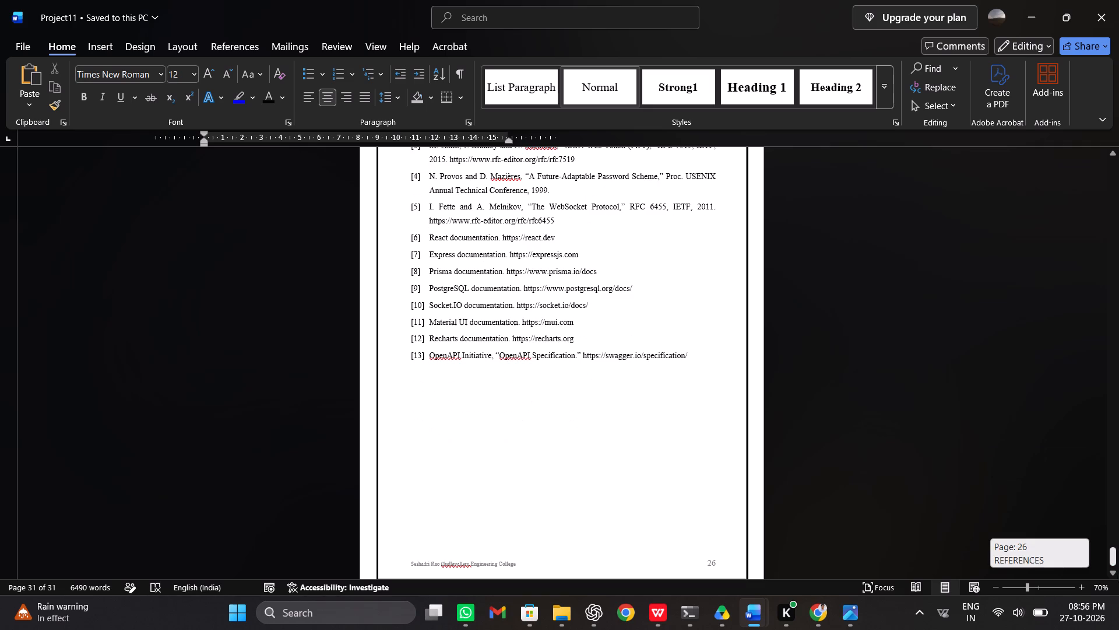
{"action": "left_click_drag", "start_coordinate": [1118, 572], "coordinate": [1118, 568]}
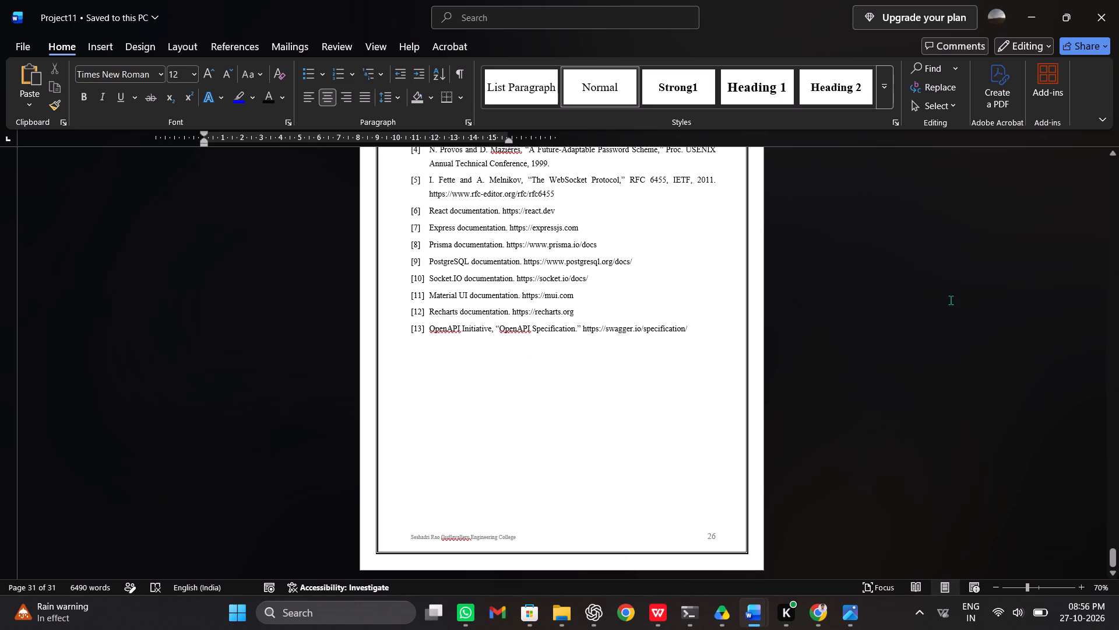
Skim the report backwards from the references to the cover page, certificate and acknowledgement.
{"action": "scroll", "coordinate": [951, 300], "scroll_direction": "up", "scroll_amount": 8}
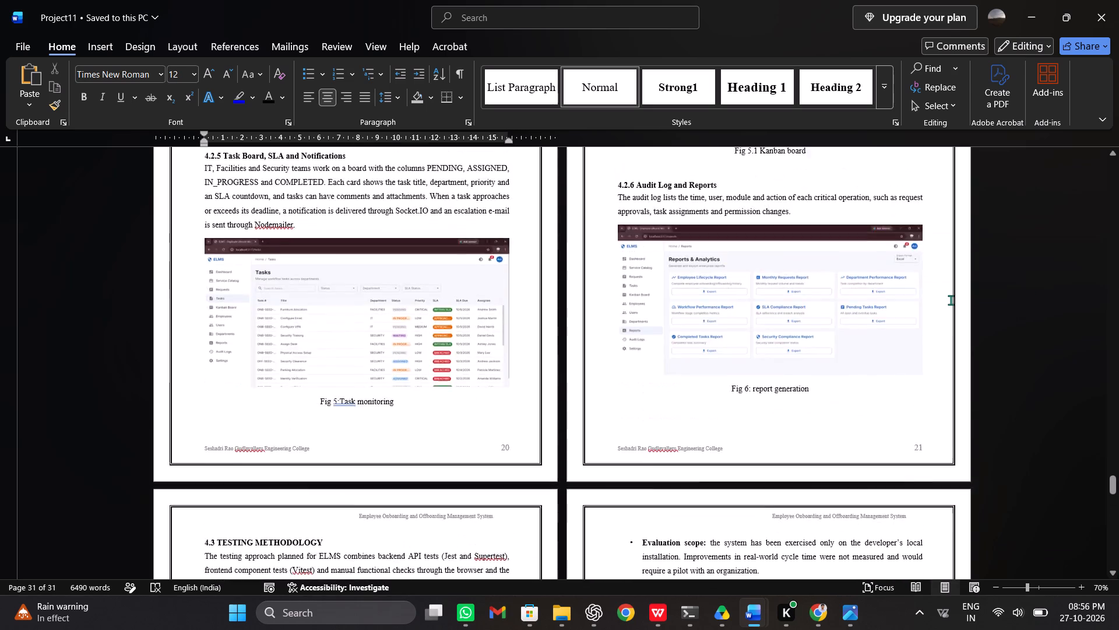
{"action": "scroll", "coordinate": [951, 300], "scroll_direction": "up", "scroll_amount": 6}
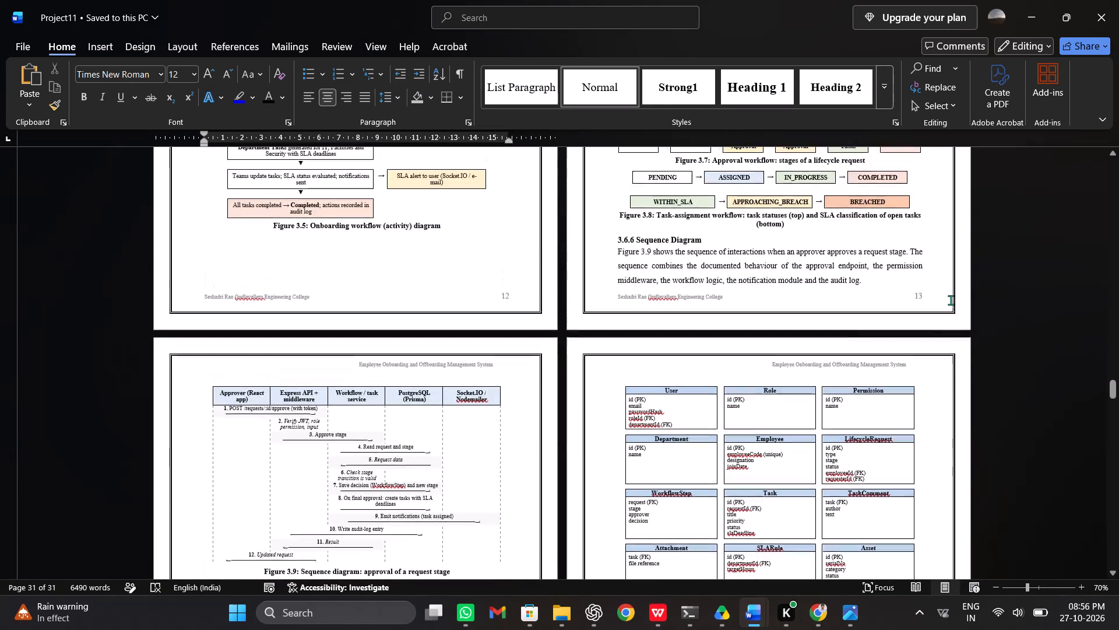
{"action": "scroll", "coordinate": [951, 300], "scroll_direction": "up", "scroll_amount": 5}
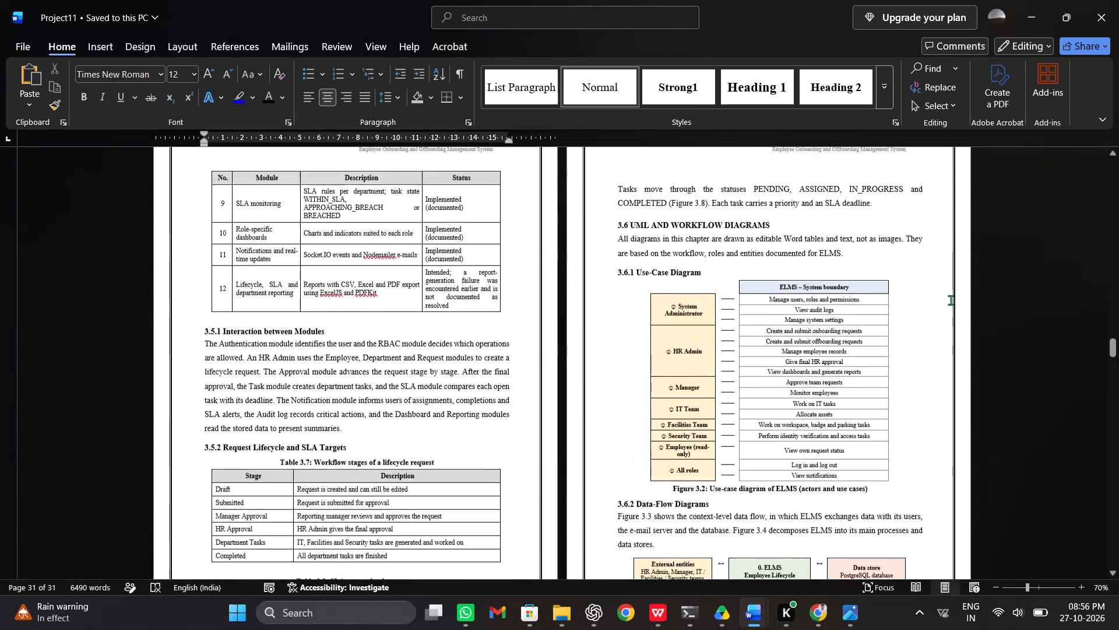
{"action": "scroll", "coordinate": [951, 300], "scroll_direction": "up", "scroll_amount": 3}
{"action": "scroll", "coordinate": [951, 300], "scroll_direction": "down", "scroll_amount": 2, "text": "ctrl"}
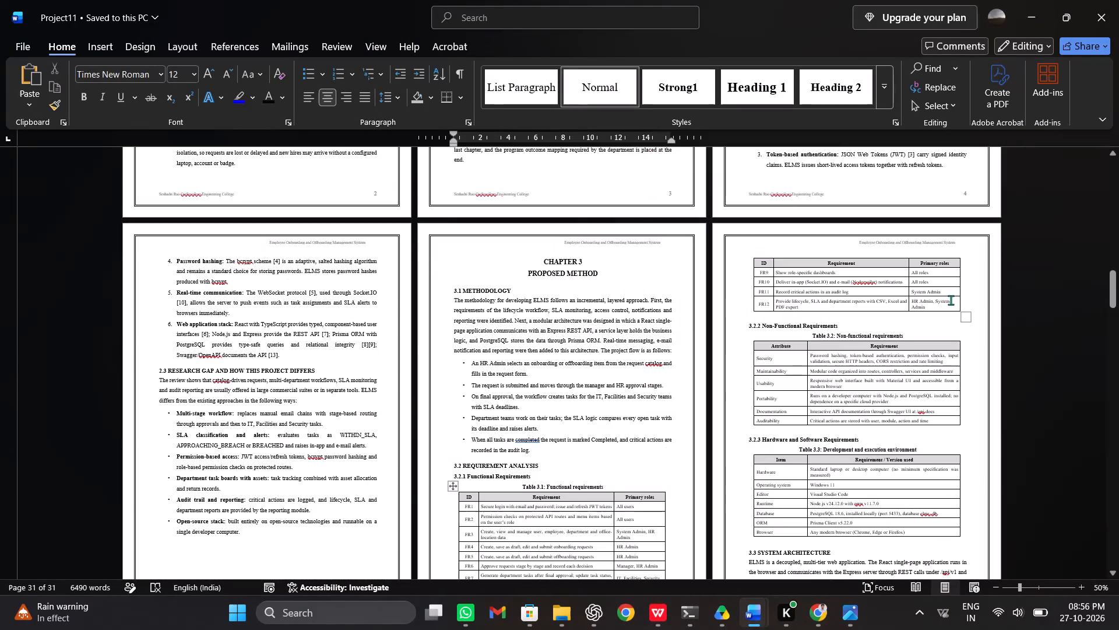
{"action": "scroll", "coordinate": [951, 300], "scroll_direction": "up", "scroll_amount": 12}
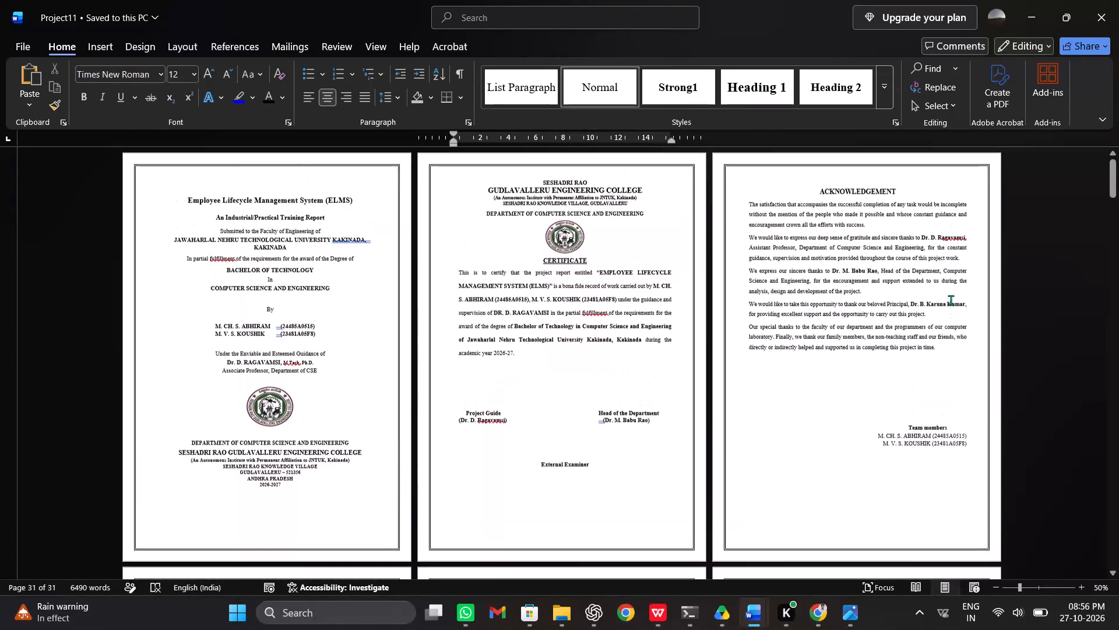
Examine the index table's chapter and section entries and their page numbers, down to the references and course outcomes mapping rows.
{"action": "scroll", "coordinate": [951, 300], "scroll_direction": "down", "scroll_amount": 5}
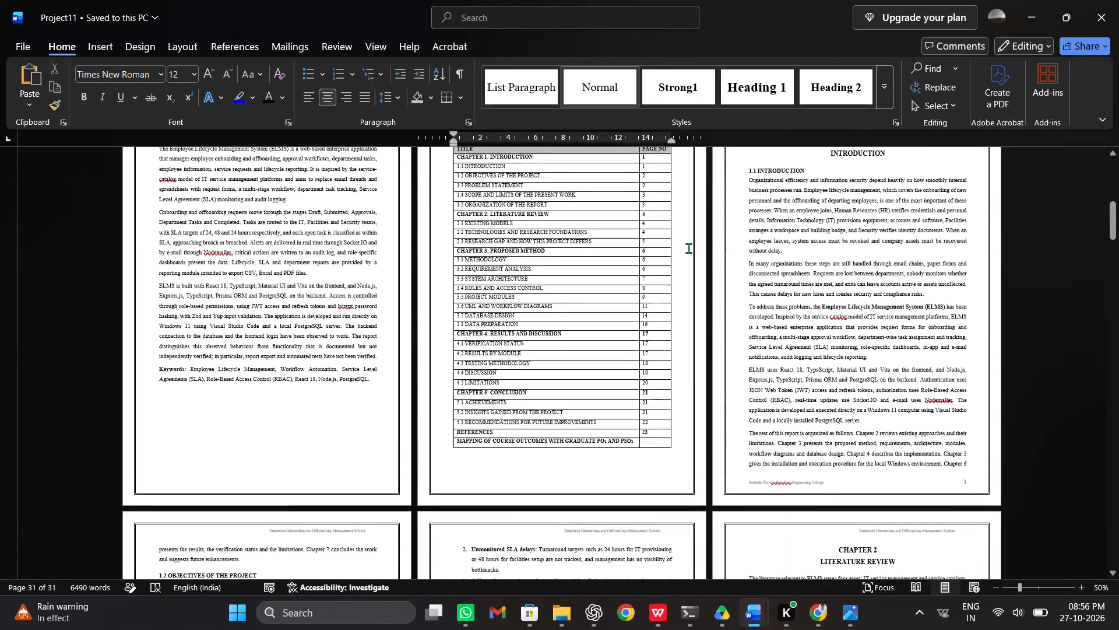
{"action": "scroll", "coordinate": [657, 343], "scroll_direction": "down", "scroll_amount": 1}
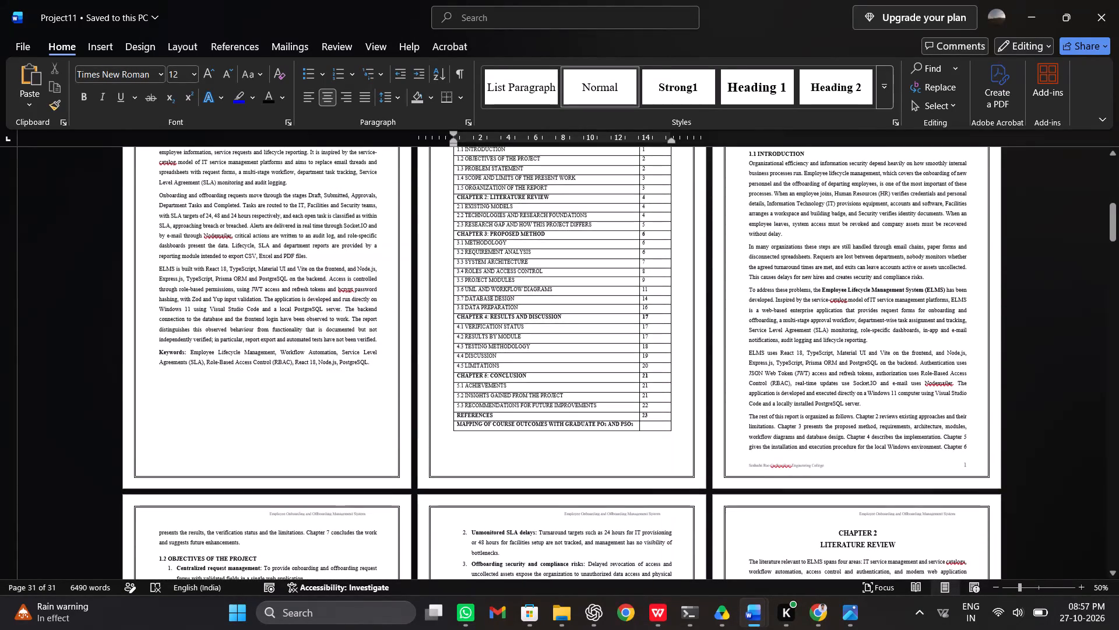
{"action": "scroll", "coordinate": [657, 343], "scroll_direction": "down", "scroll_amount": 1}
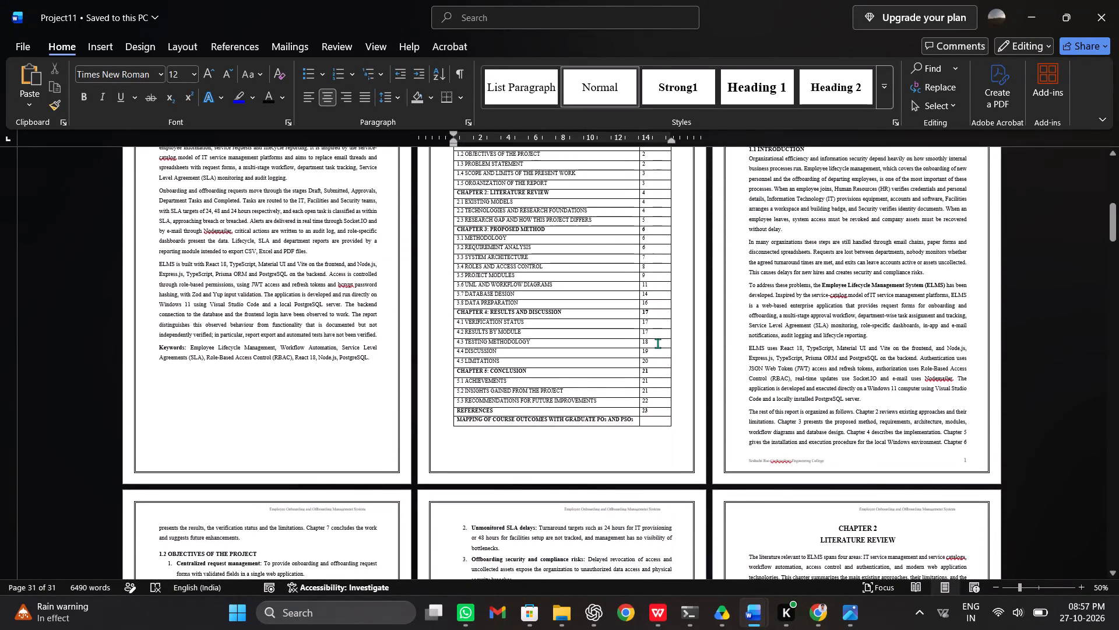
{"action": "scroll", "coordinate": [657, 343], "scroll_direction": "up", "scroll_amount": 1, "text": "ctrl"}
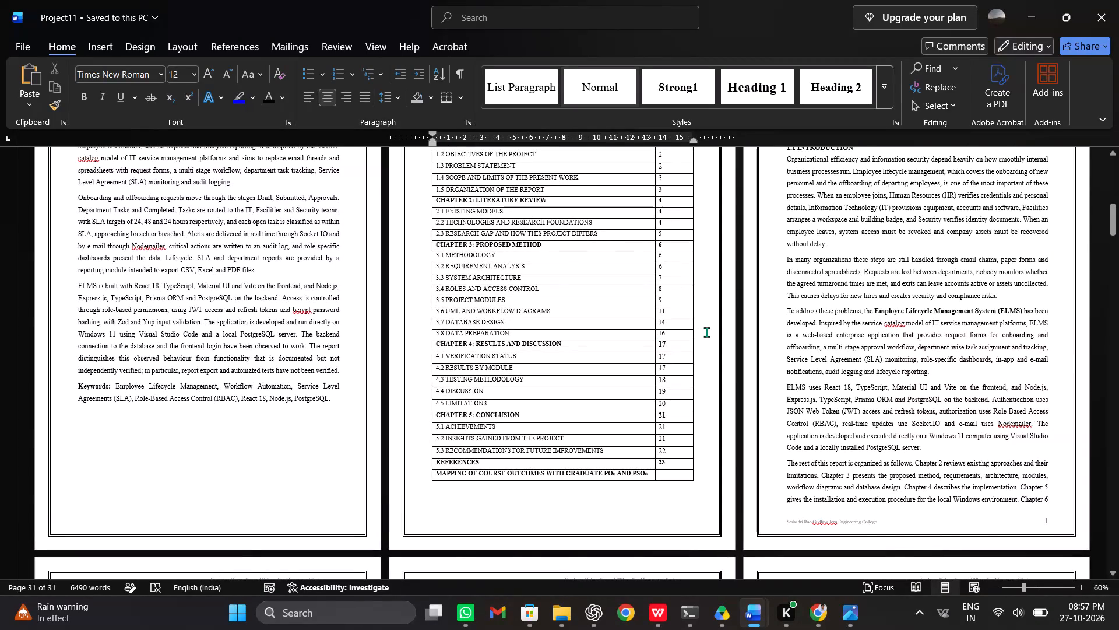
{"action": "scroll", "coordinate": [706, 332], "scroll_direction": "up", "scroll_amount": 4, "text": "ctrl"}
{"action": "scroll", "coordinate": [706, 332], "scroll_direction": "up", "scroll_amount": 2}
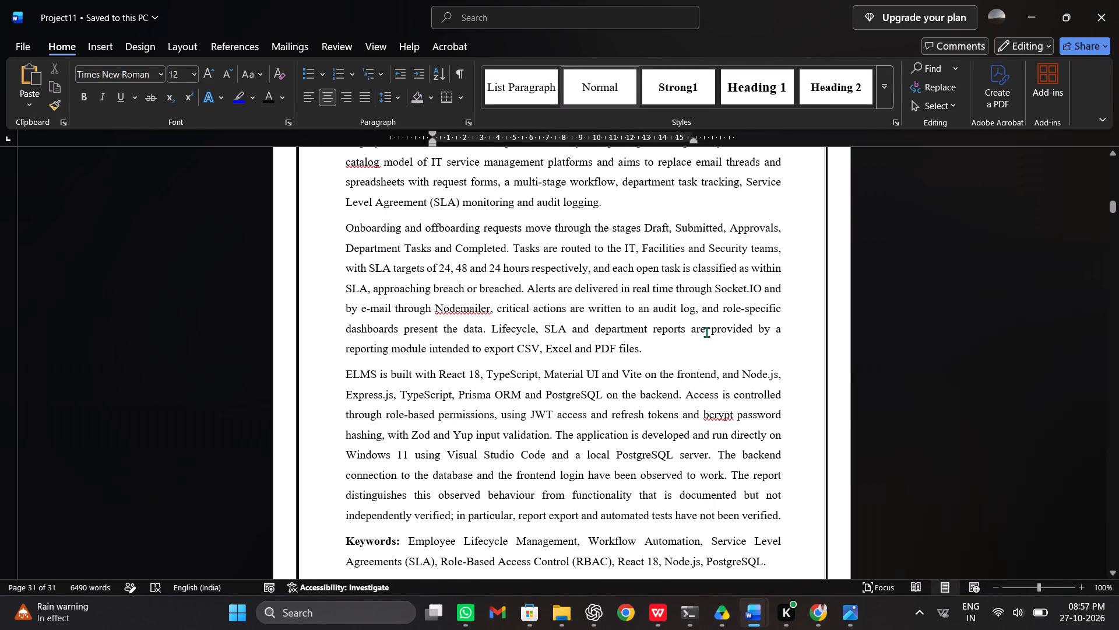
{"action": "scroll", "coordinate": [706, 332], "scroll_direction": "up", "scroll_amount": 2}
{"action": "scroll", "coordinate": [706, 332], "scroll_direction": "down", "scroll_amount": 5}
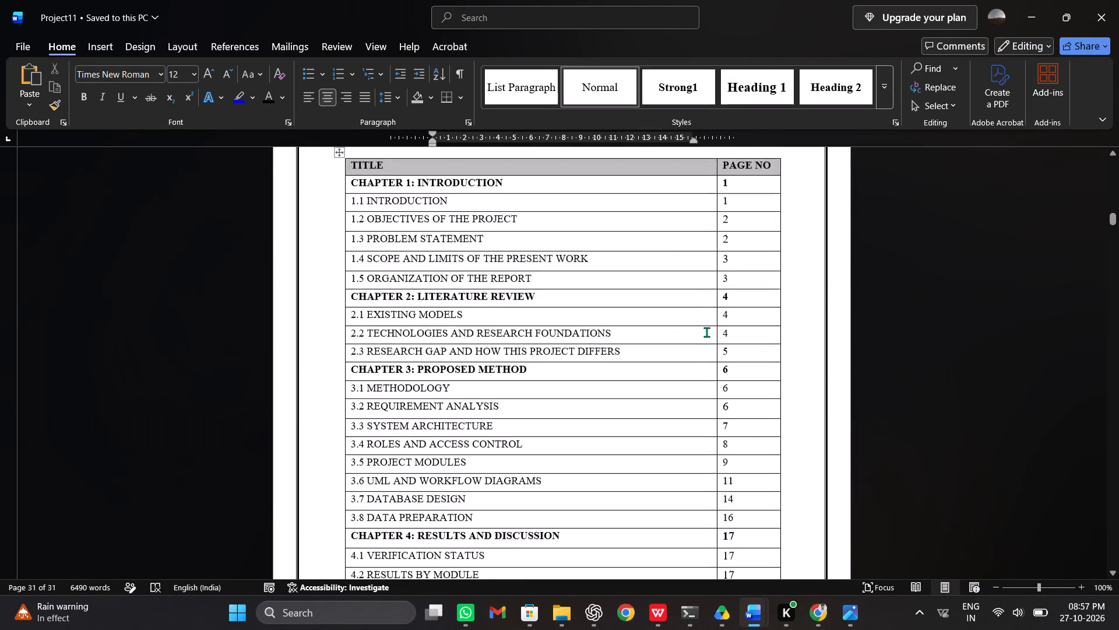
{"action": "scroll", "coordinate": [706, 332], "scroll_direction": "down", "scroll_amount": 3}
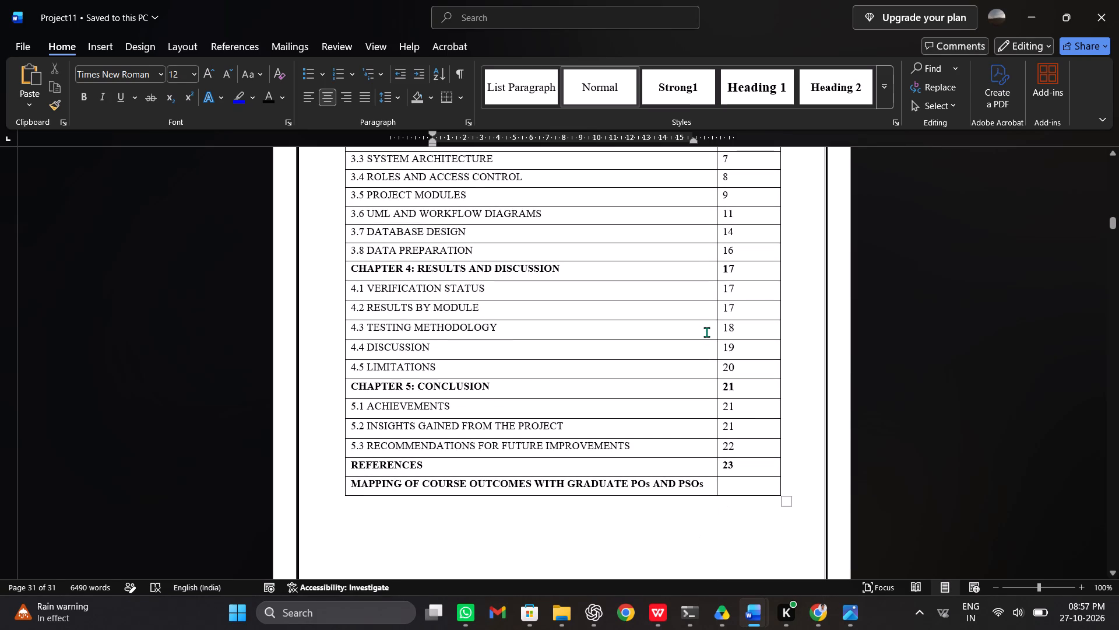
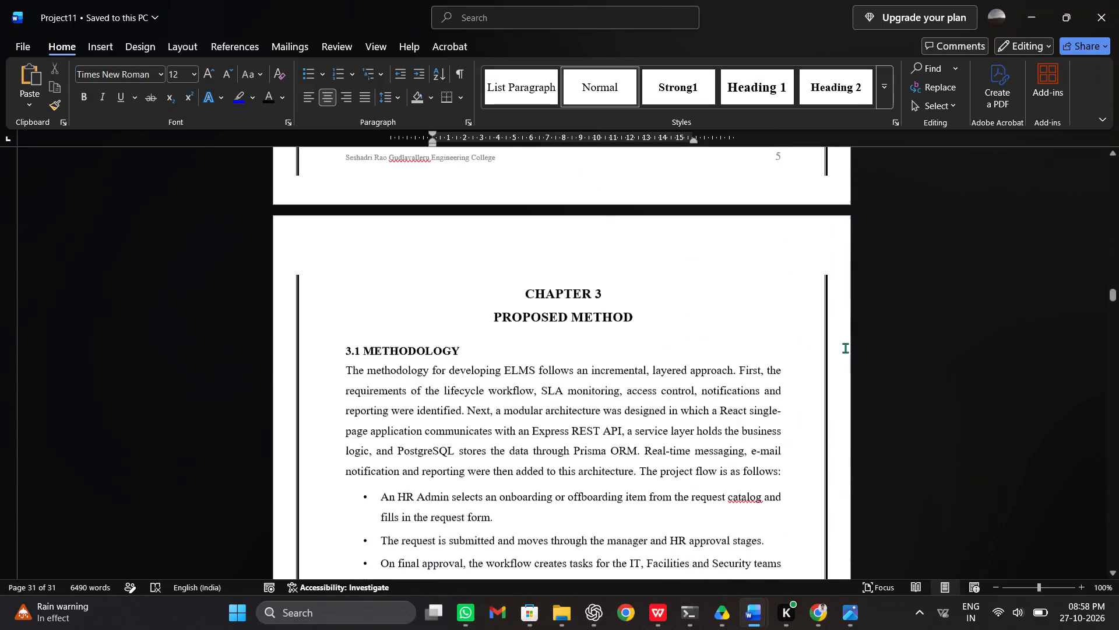
Skim the report between the chapter 2 technologies section and the start of chapter 4, checking headings and page numbers.
{"action": "scroll", "coordinate": [845, 348], "scroll_direction": "up", "scroll_amount": 15}
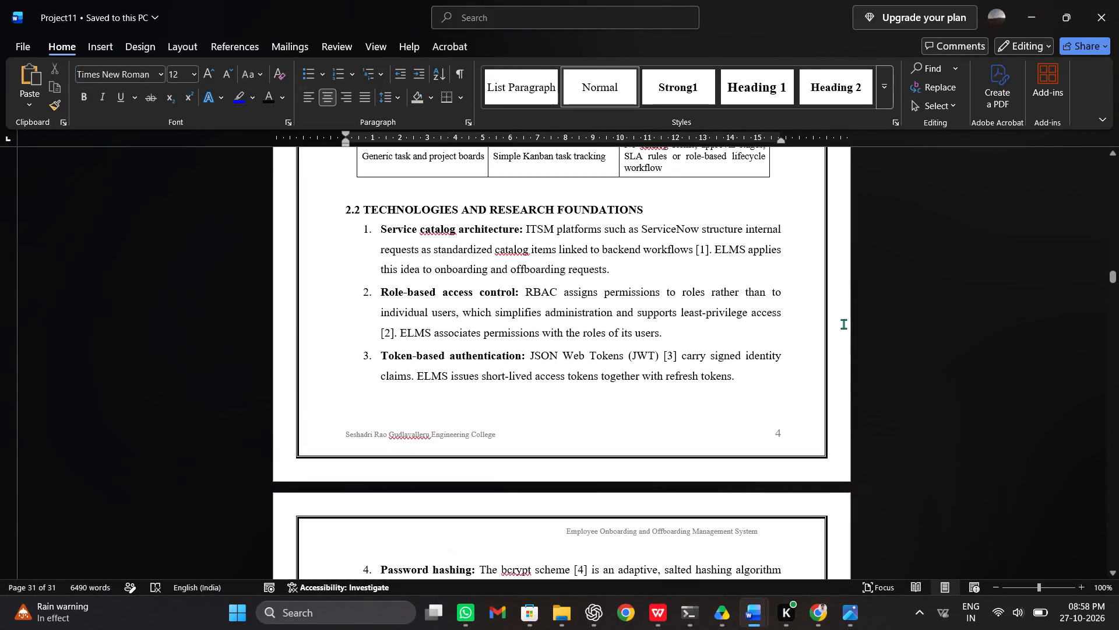
{"action": "scroll", "coordinate": [843, 324], "scroll_direction": "down", "scroll_amount": 8}
{"action": "scroll", "coordinate": [843, 324], "scroll_direction": "down", "scroll_amount": 20}
{"action": "scroll", "coordinate": [843, 324], "scroll_direction": "down", "scroll_amount": 20}
{"action": "scroll", "coordinate": [843, 324], "scroll_direction": "down", "scroll_amount": 20}
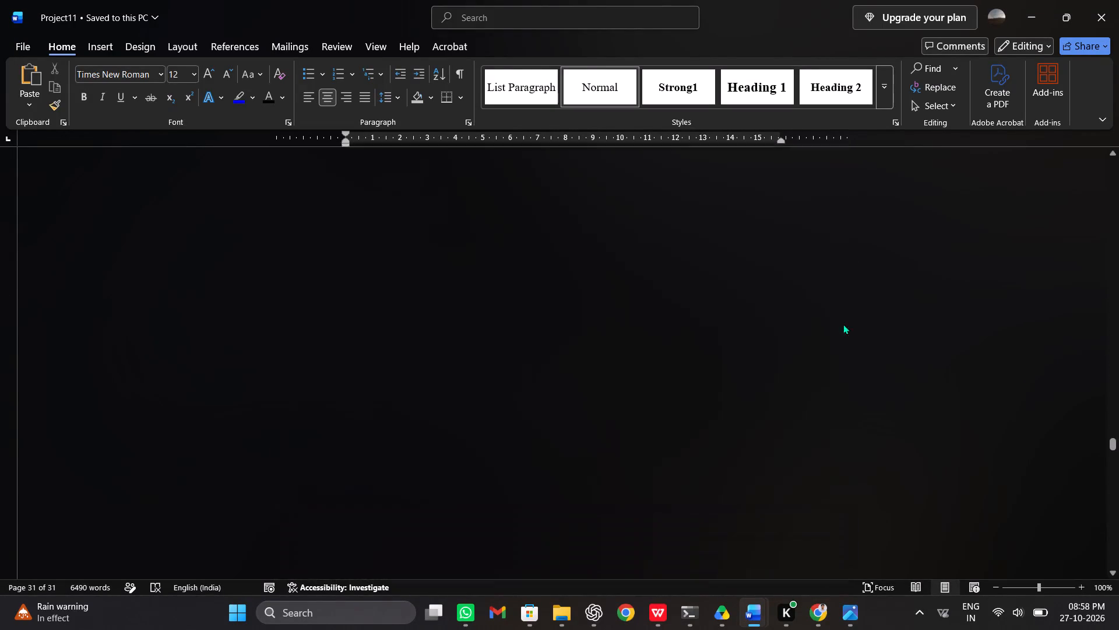
{"action": "scroll", "coordinate": [843, 324], "scroll_direction": "down", "scroll_amount": 4}
{"action": "scroll", "coordinate": [843, 324], "scroll_direction": "up", "scroll_amount": 2}
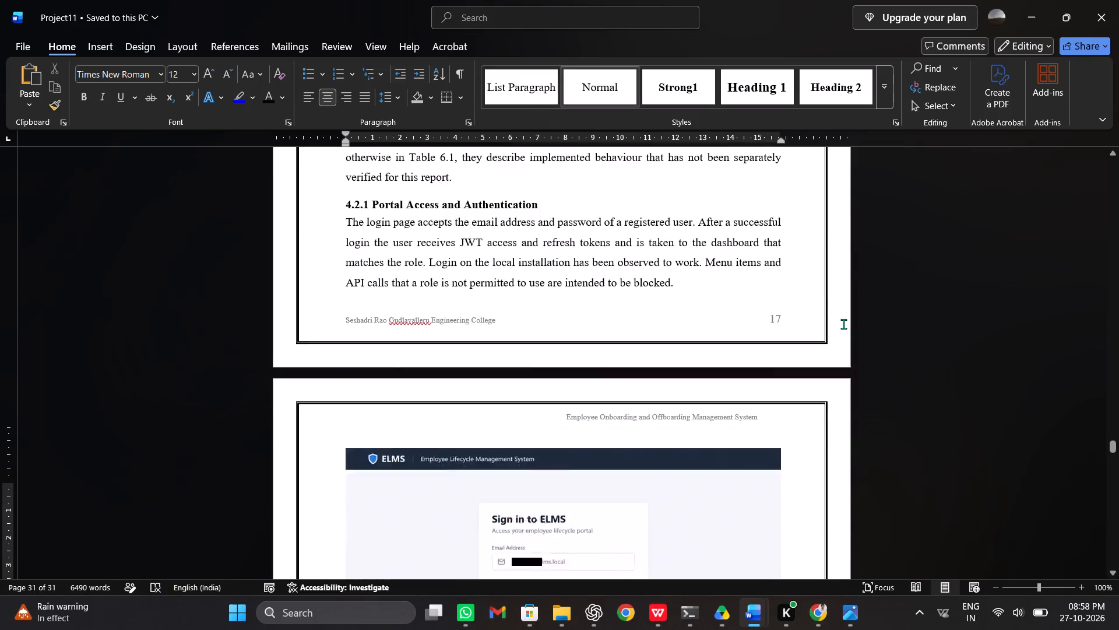
{"action": "scroll", "coordinate": [843, 324], "scroll_direction": "up", "scroll_amount": 5}
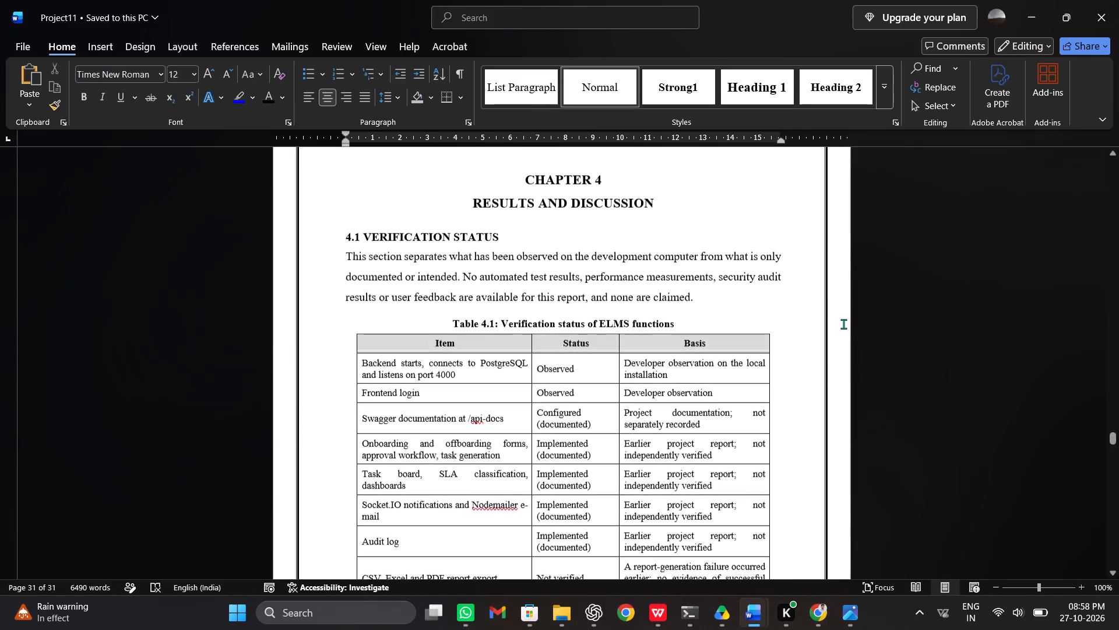
Examine chapter 4 from the verification status table through the login page, service catalog and employee details screenshots and captions.
{"action": "scroll", "coordinate": [843, 324], "scroll_direction": "down", "scroll_amount": 2, "text": "ctrl"}
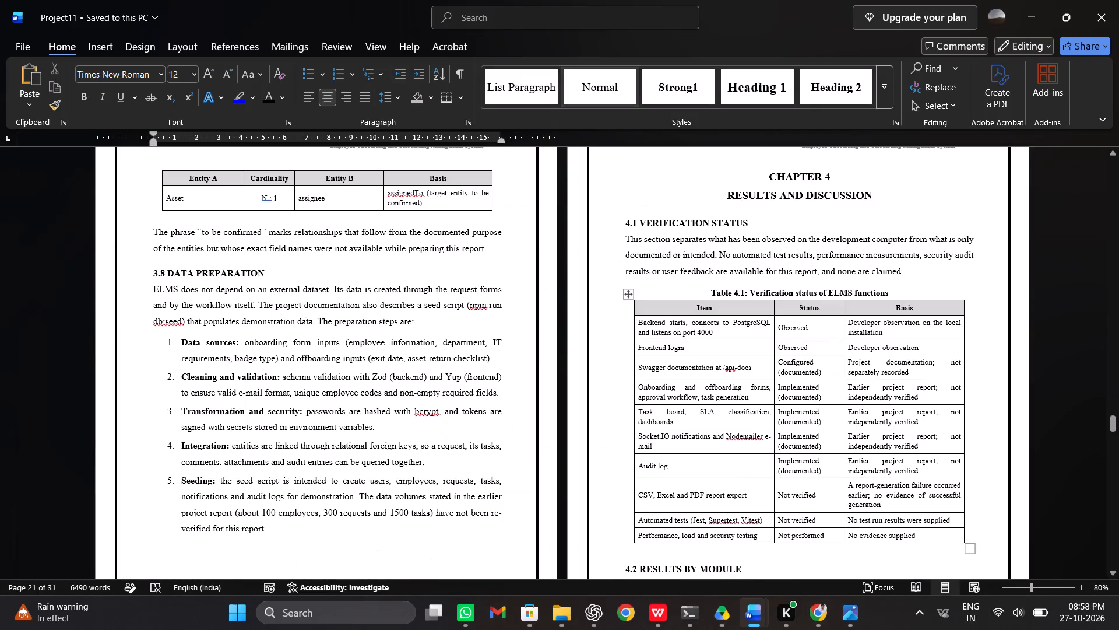
{"action": "scroll", "coordinate": [843, 324], "scroll_direction": "down", "scroll_amount": 1}
{"action": "scroll", "coordinate": [811, 241], "scroll_direction": "down", "scroll_amount": 4}
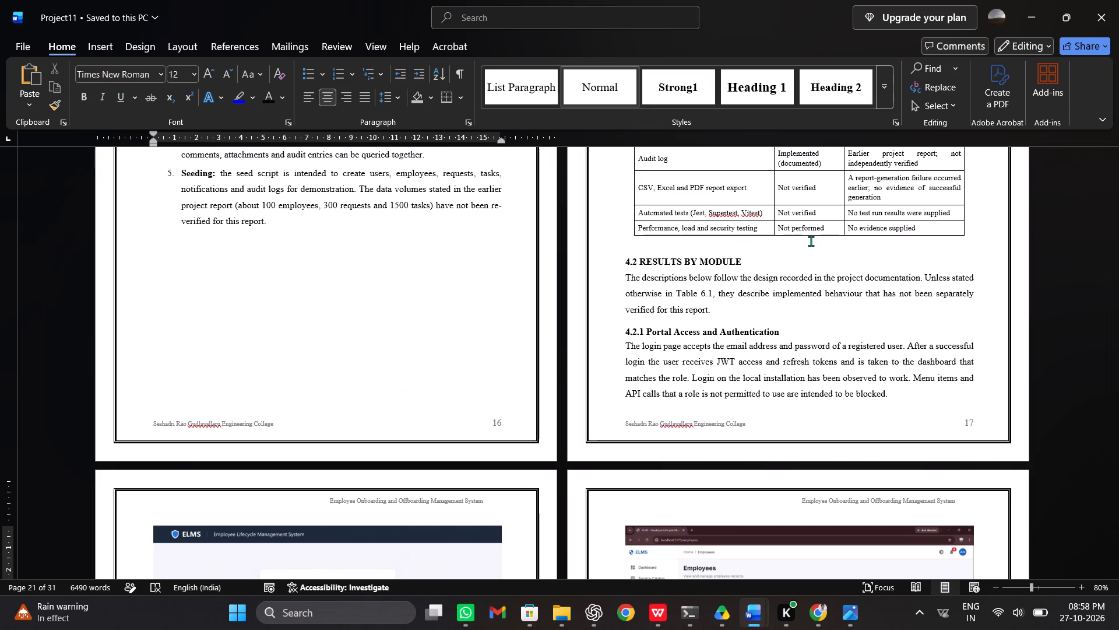
{"action": "scroll", "coordinate": [811, 241], "scroll_direction": "down", "scroll_amount": 1}
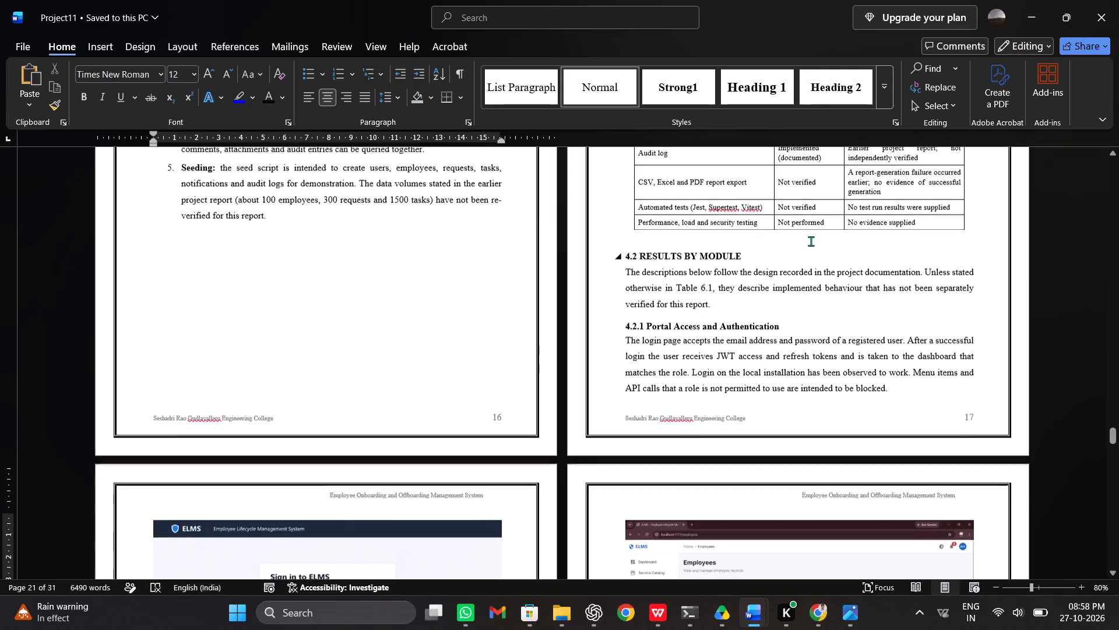
{"action": "scroll", "coordinate": [811, 241], "scroll_direction": "down", "scroll_amount": 3}
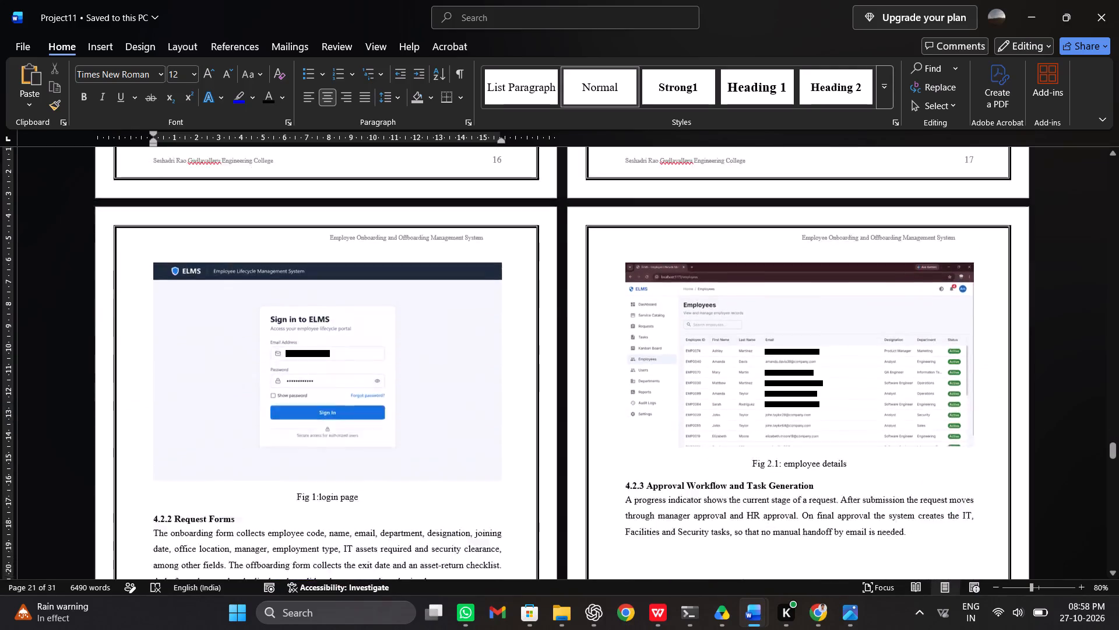
{"action": "scroll", "coordinate": [811, 241], "scroll_direction": "down", "scroll_amount": 1}
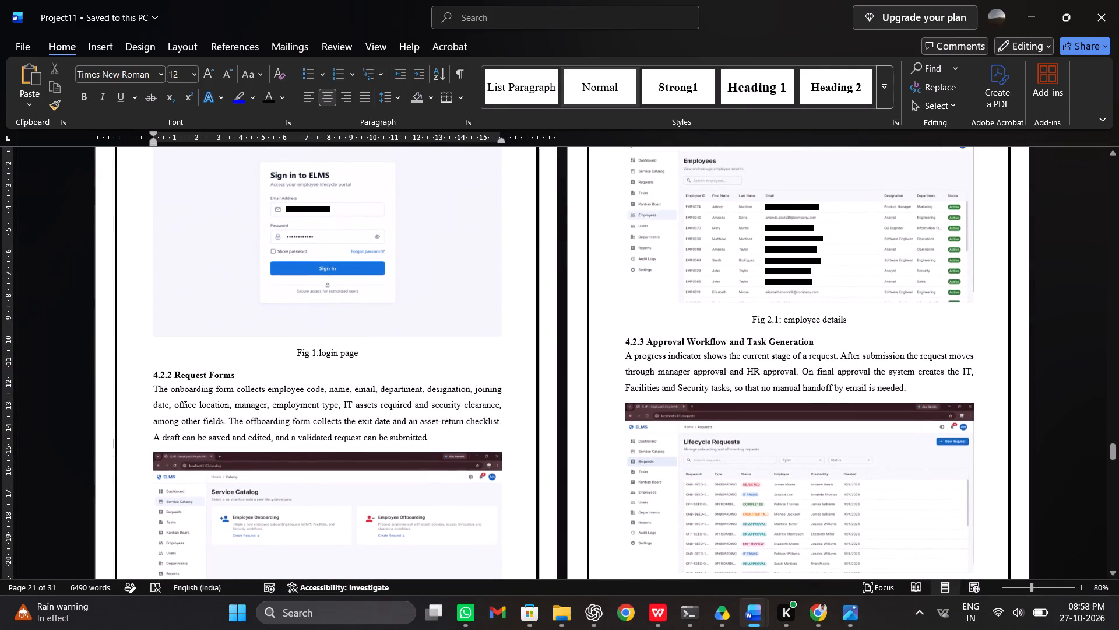
{"action": "left_click", "coordinate": [357, 360]}
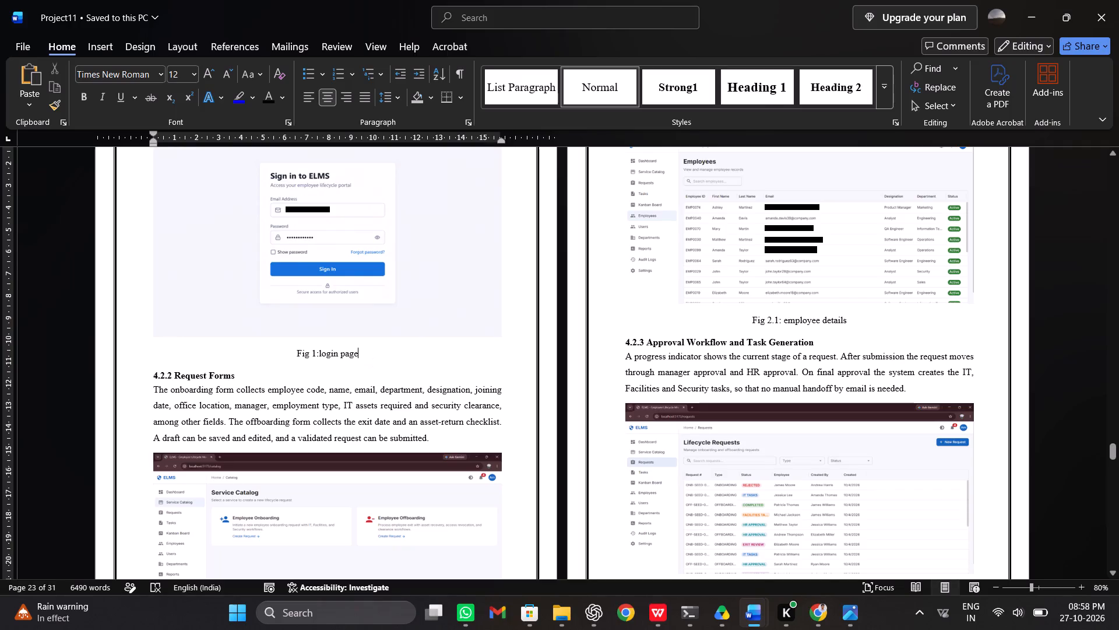
Look back over the section 3.8 data preparation page and the facing chapter 4 verification status page.
{"action": "scroll", "coordinate": [374, 362], "scroll_direction": "up", "scroll_amount": 5}
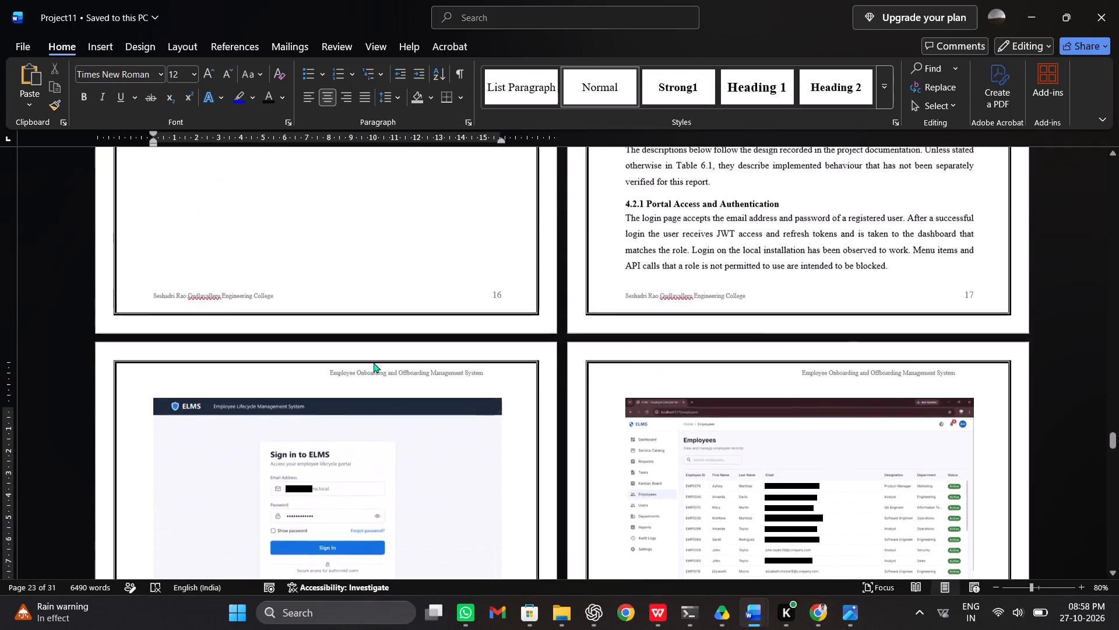
{"action": "scroll", "coordinate": [374, 362], "scroll_direction": "up", "scroll_amount": 2}
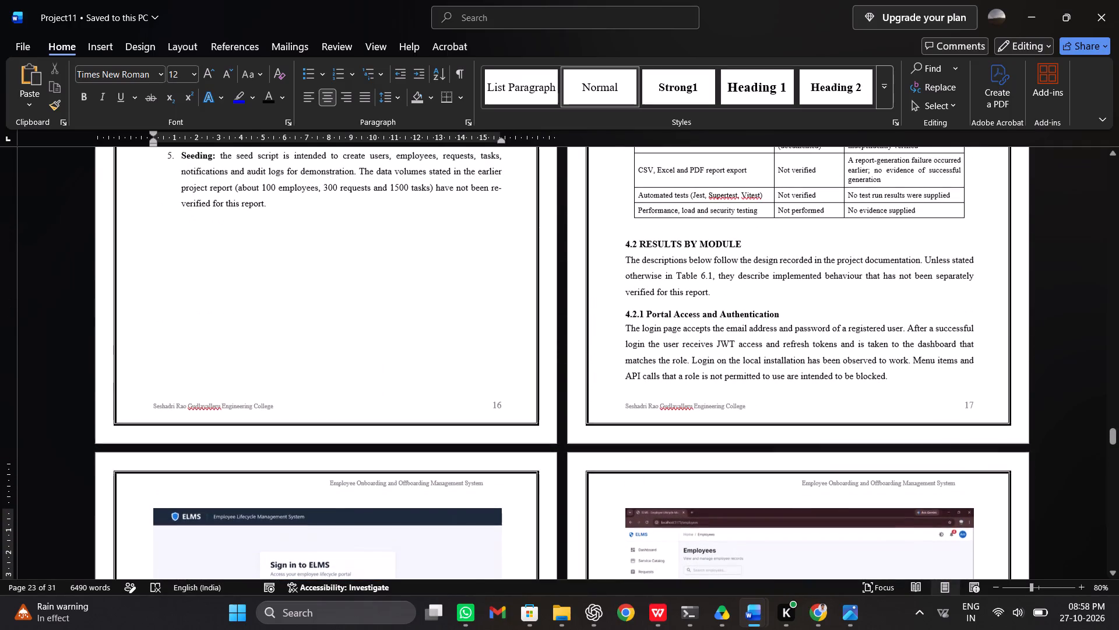
{"action": "right_click", "coordinate": [374, 362]}
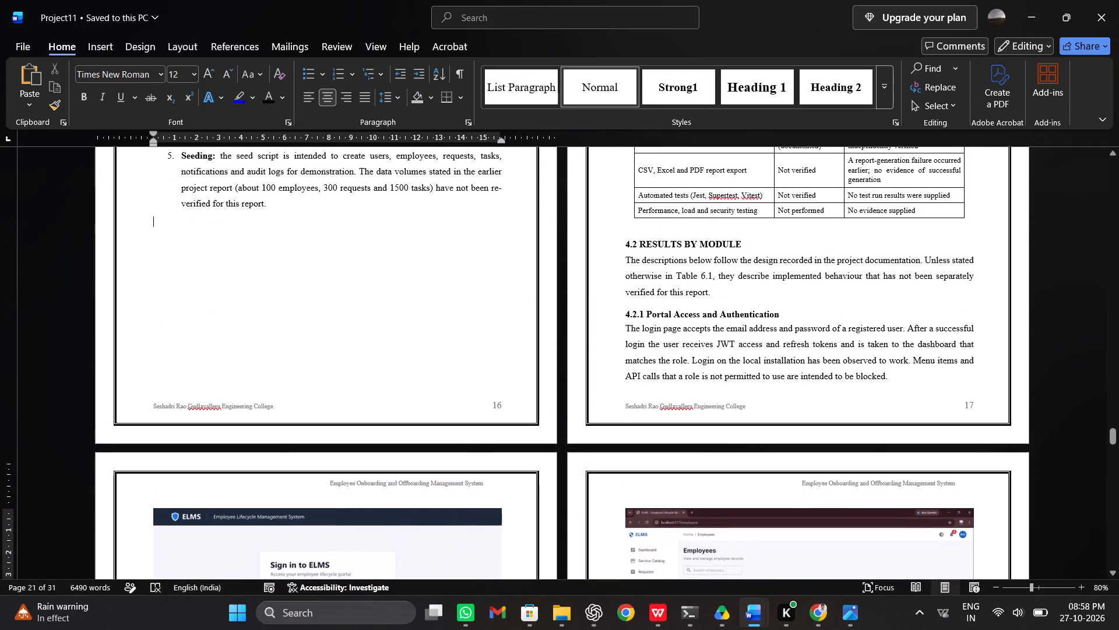
{"action": "right_click", "coordinate": [374, 362]}
{"action": "left_click", "coordinate": [374, 362]}
{"action": "scroll", "coordinate": [374, 362], "scroll_direction": "up", "scroll_amount": 1}
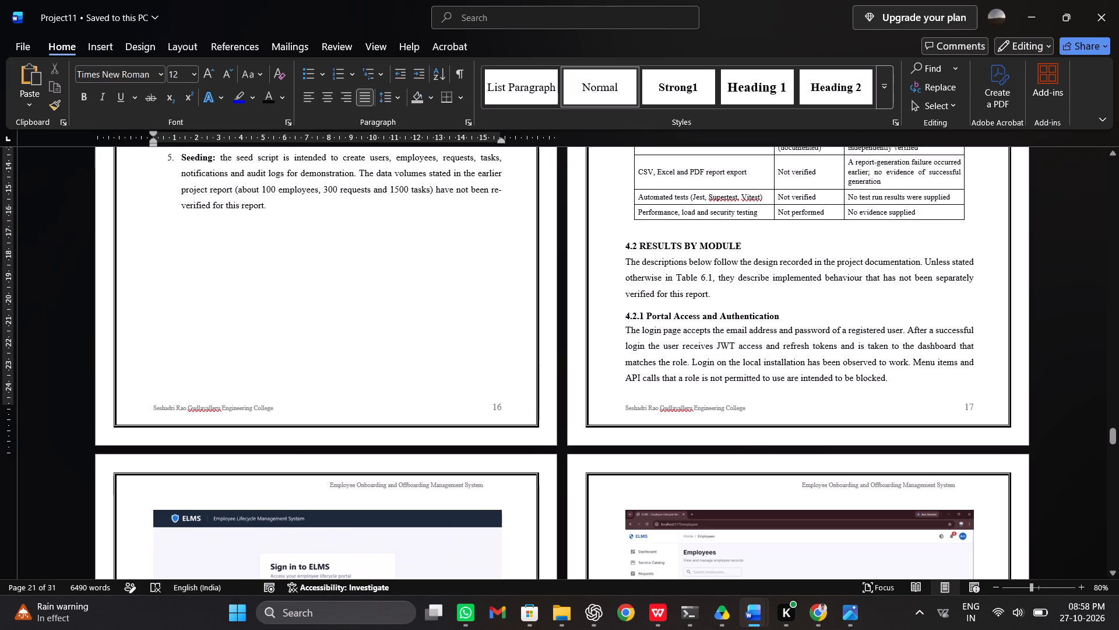
{"action": "scroll", "coordinate": [374, 362], "scroll_direction": "up", "scroll_amount": 1}
{"action": "left_click", "coordinate": [374, 362]}
{"action": "scroll", "coordinate": [374, 362], "scroll_direction": "up", "scroll_amount": 1}
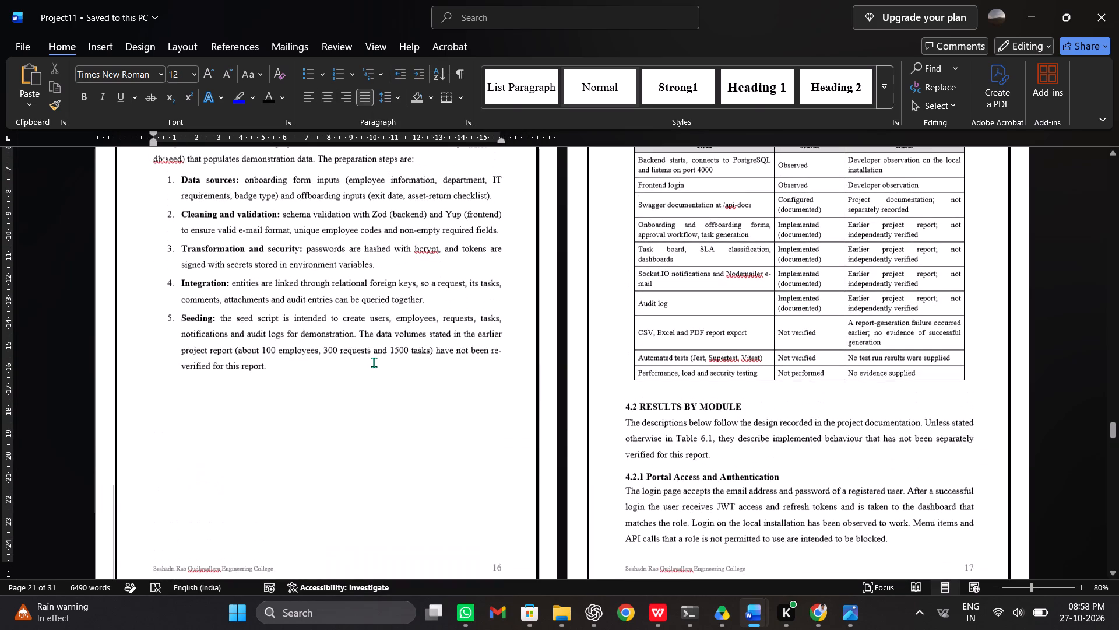
{"action": "scroll", "coordinate": [374, 362], "scroll_direction": "up", "scroll_amount": 3}
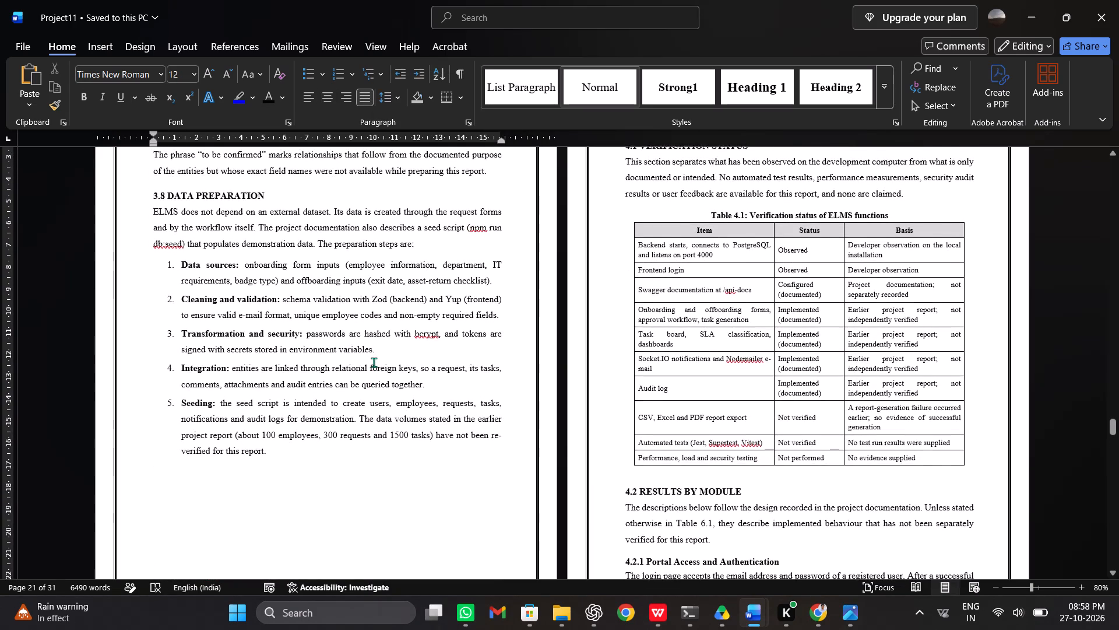
{"action": "scroll", "coordinate": [374, 362], "scroll_direction": "up", "scroll_amount": 3}
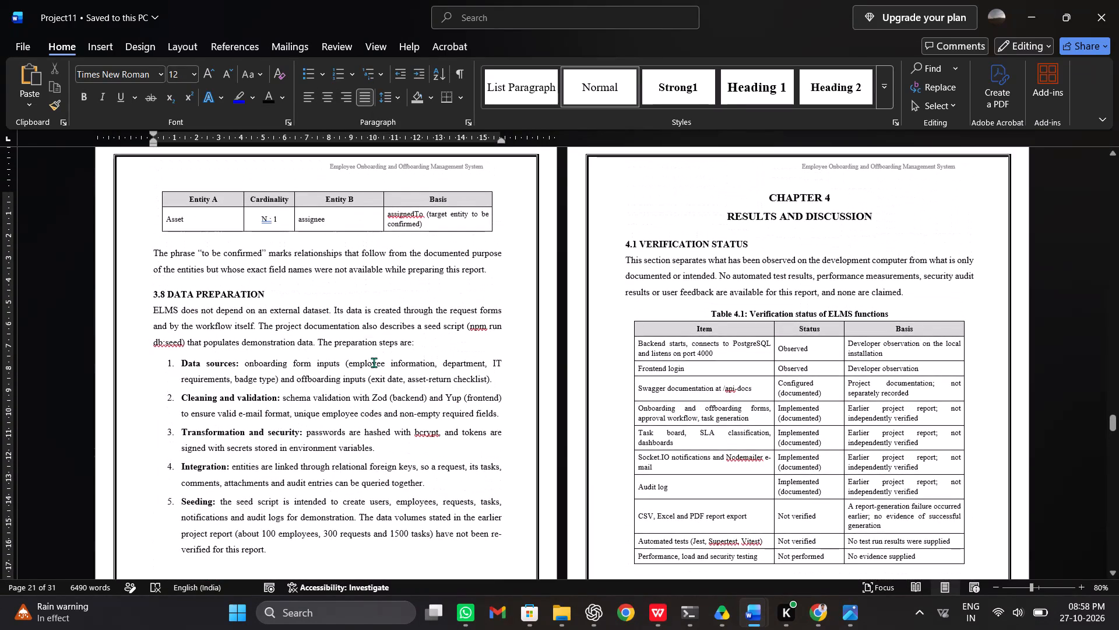
{"action": "left_click", "coordinate": [374, 362]}
Skim the section 4.2 figures and captions from the login page through the dashboard, Kanban board and report generation.
{"action": "scroll", "coordinate": [374, 362], "scroll_direction": "down", "scroll_amount": 2}
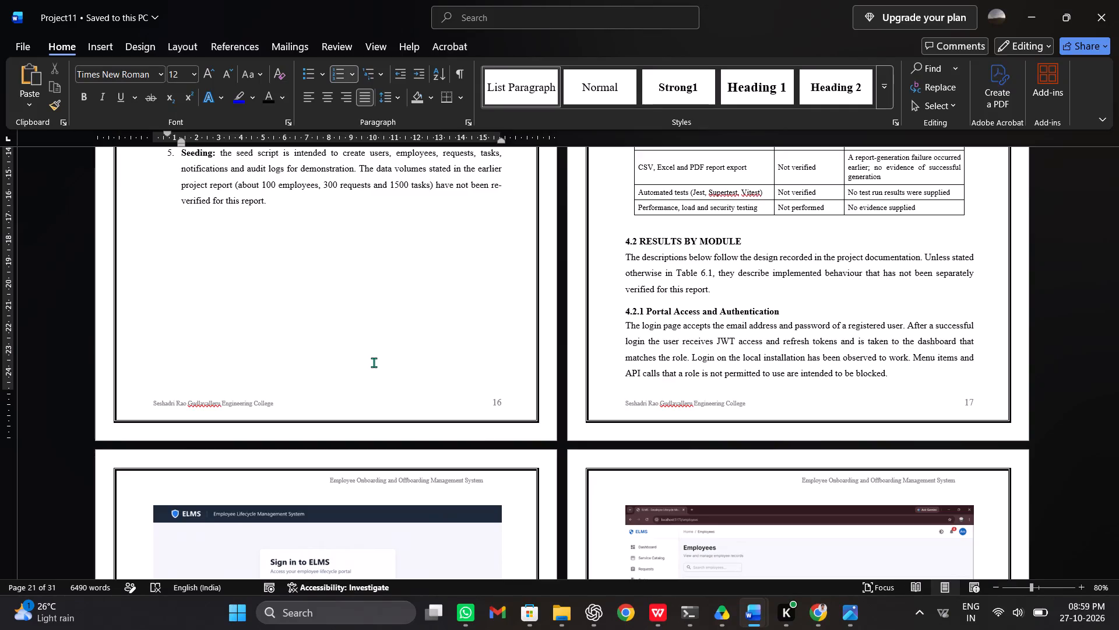
{"action": "scroll", "coordinate": [374, 362], "scroll_direction": "down", "scroll_amount": 1}
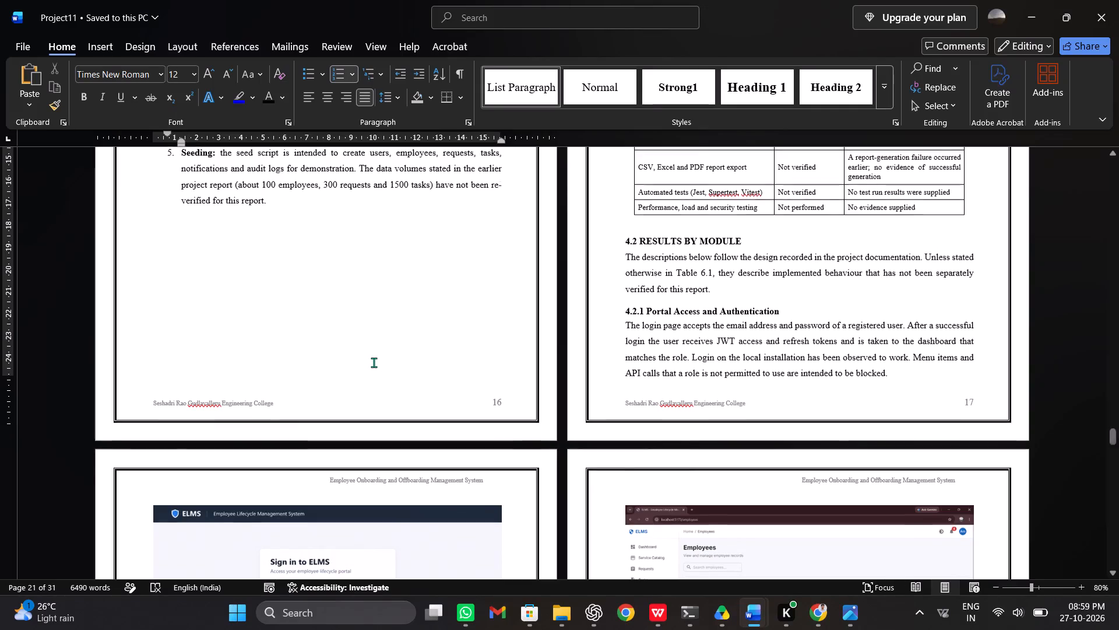
{"action": "scroll", "coordinate": [374, 362], "scroll_direction": "down", "scroll_amount": 5}
{"action": "scroll", "coordinate": [374, 362], "scroll_direction": "up", "scroll_amount": 1}
{"action": "scroll", "coordinate": [374, 362], "scroll_direction": "down", "scroll_amount": 1}
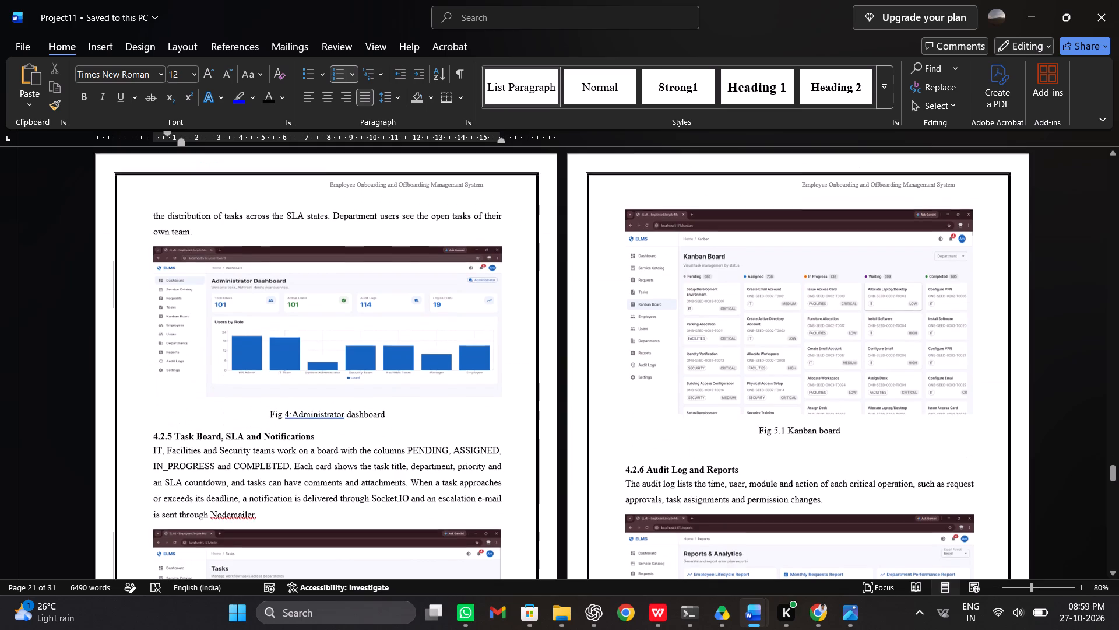
{"action": "scroll", "coordinate": [374, 362], "scroll_direction": "down", "scroll_amount": 3}
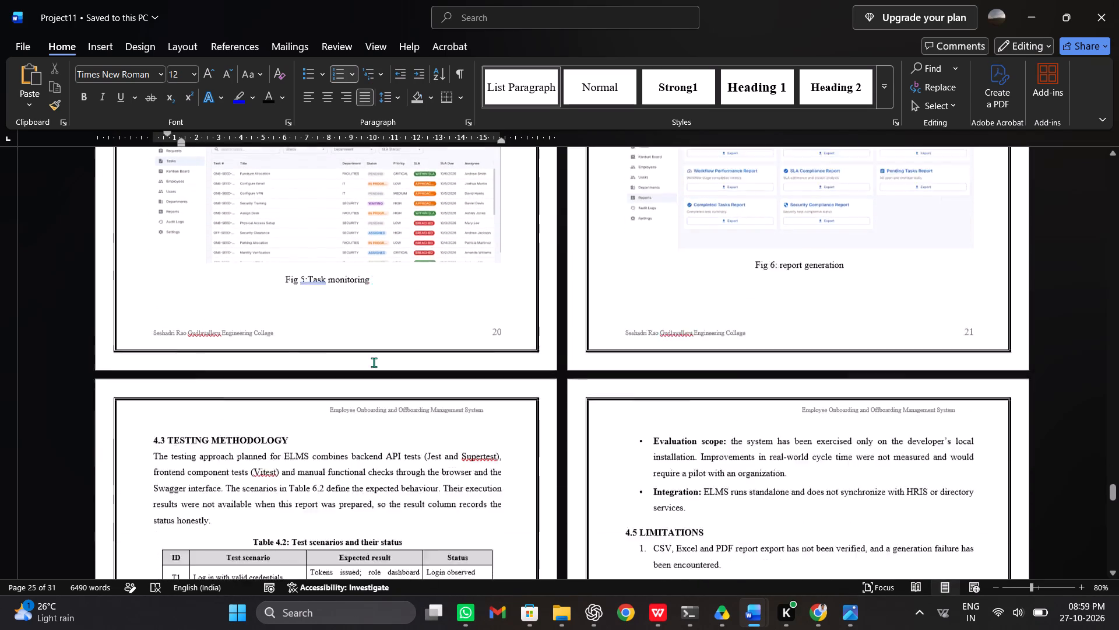
Read the testing methodology, the Table 4.2 test scenarios, the discussion points and the limitations list.
{"action": "scroll", "coordinate": [374, 362], "scroll_direction": "down", "scroll_amount": 1}
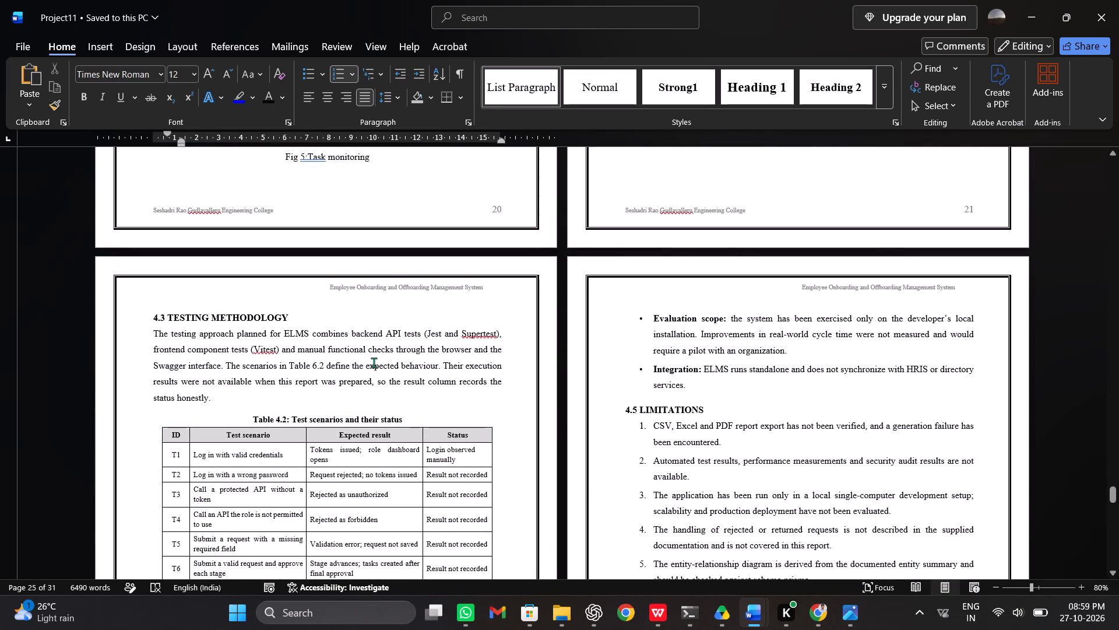
{"action": "scroll", "coordinate": [374, 362], "scroll_direction": "down", "scroll_amount": 1}
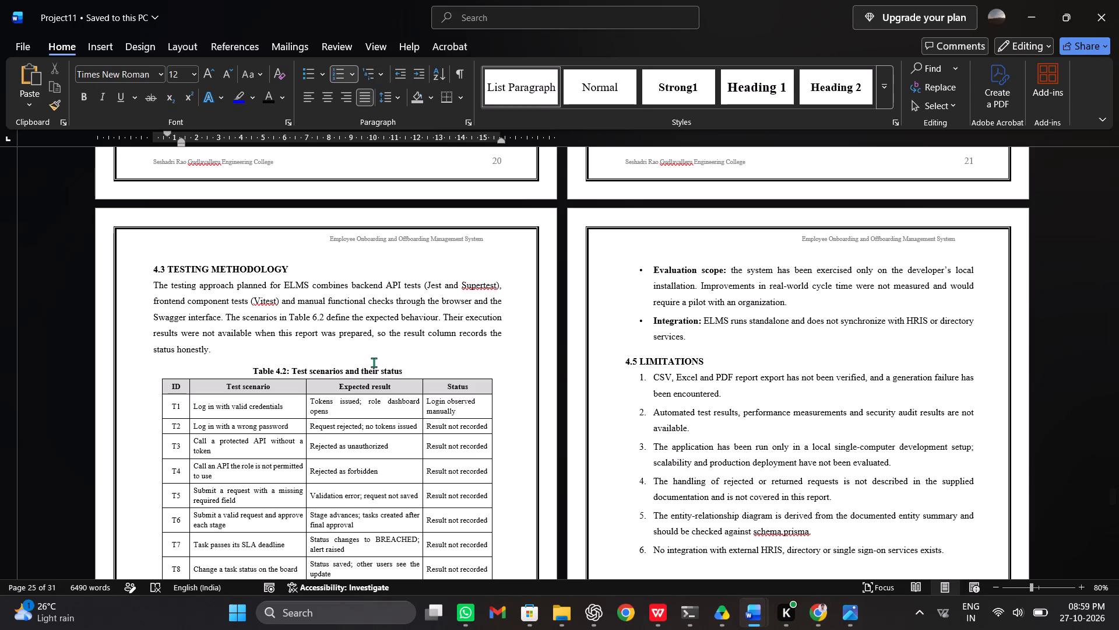
{"action": "scroll", "coordinate": [374, 362], "scroll_direction": "down", "scroll_amount": 1}
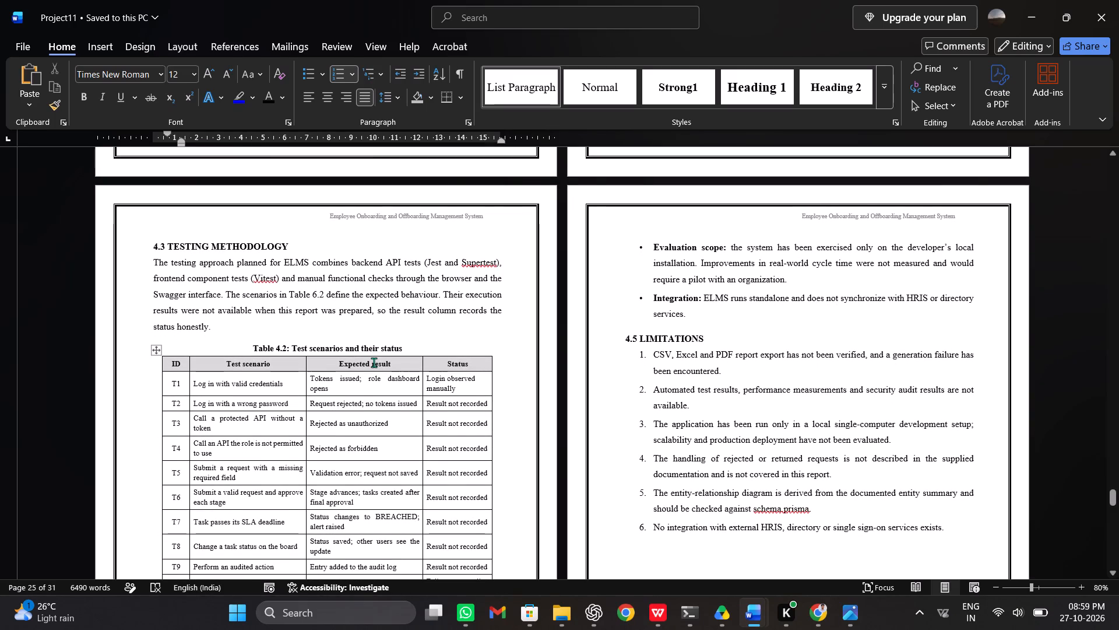
{"action": "scroll", "coordinate": [374, 362], "scroll_direction": "down", "scroll_amount": 2}
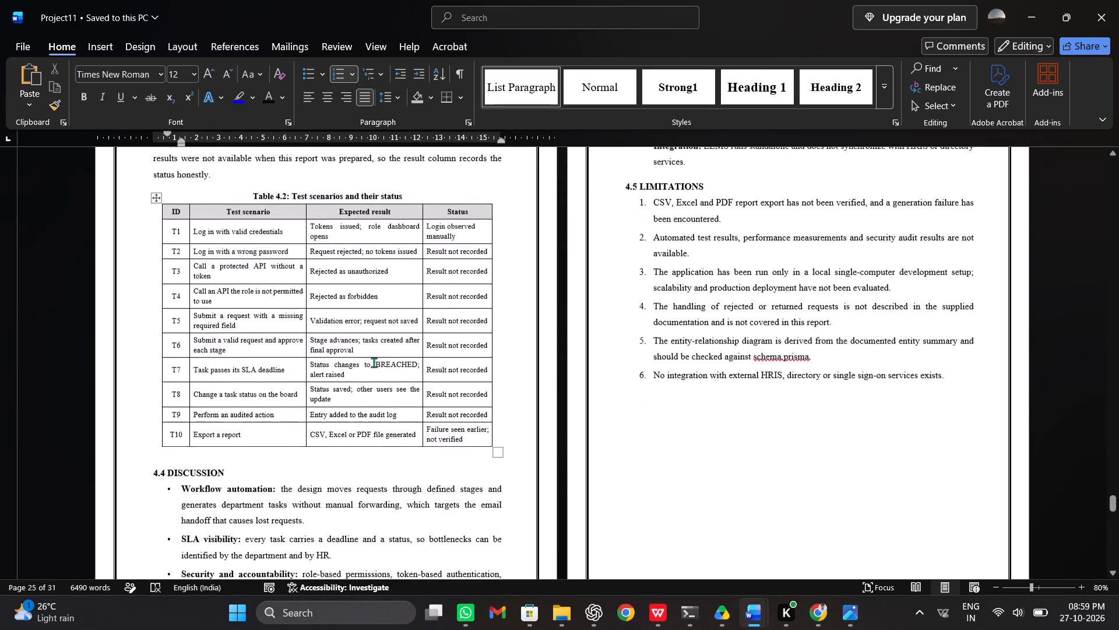
{"action": "scroll", "coordinate": [374, 362], "scroll_direction": "down", "scroll_amount": 1}
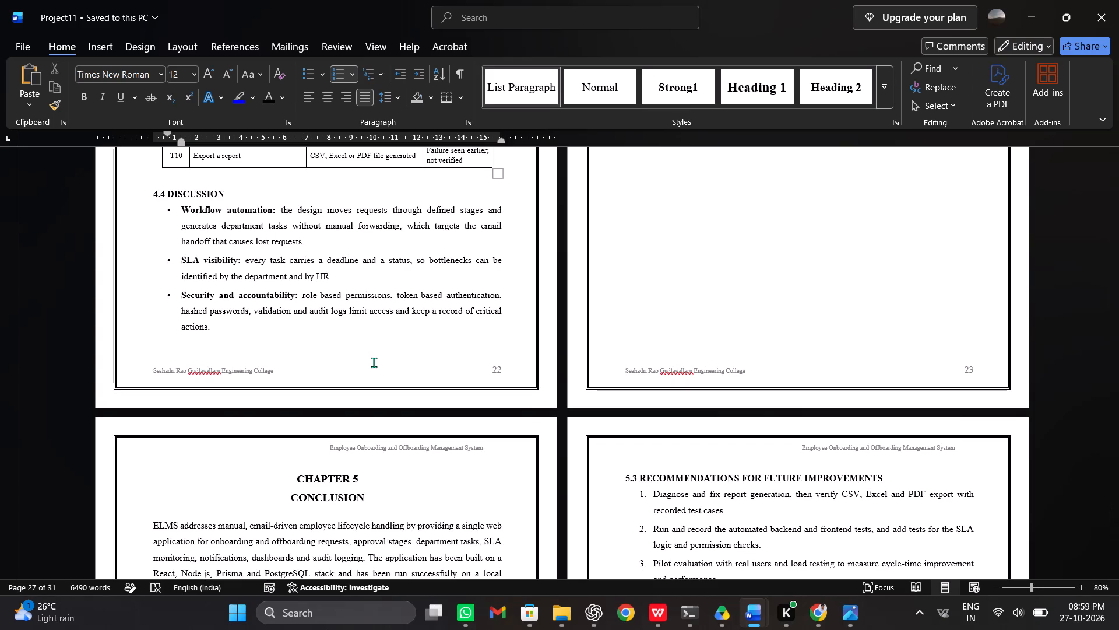
{"action": "scroll", "coordinate": [374, 362], "scroll_direction": "up", "scroll_amount": 4}
{"action": "scroll", "coordinate": [374, 362], "scroll_direction": "down", "scroll_amount": 1}
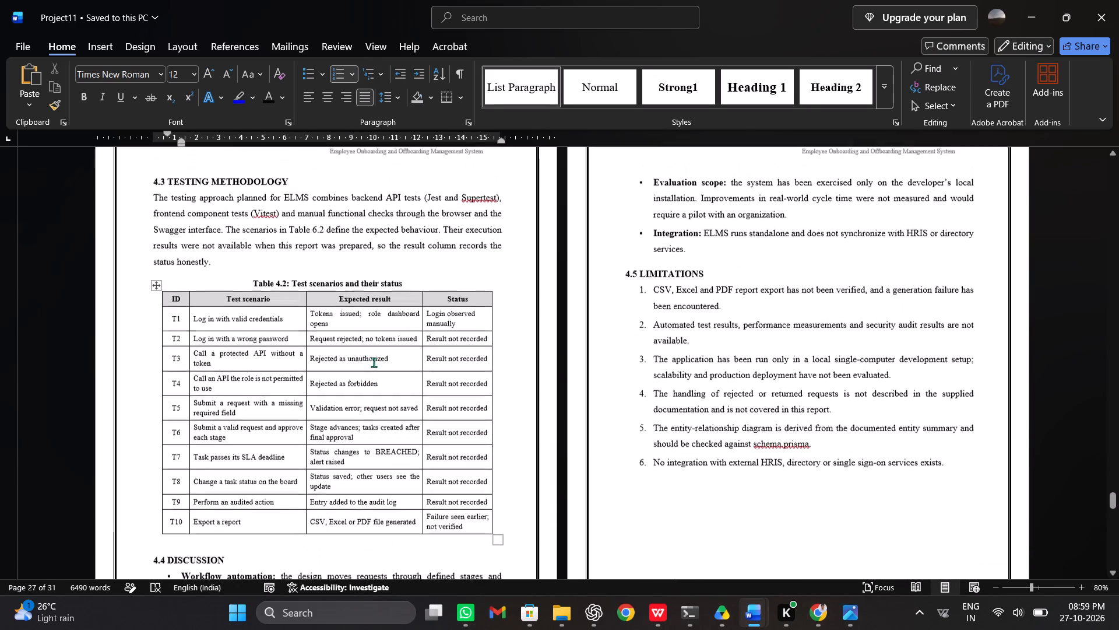
{"action": "scroll", "coordinate": [374, 362], "scroll_direction": "down", "scroll_amount": 2}
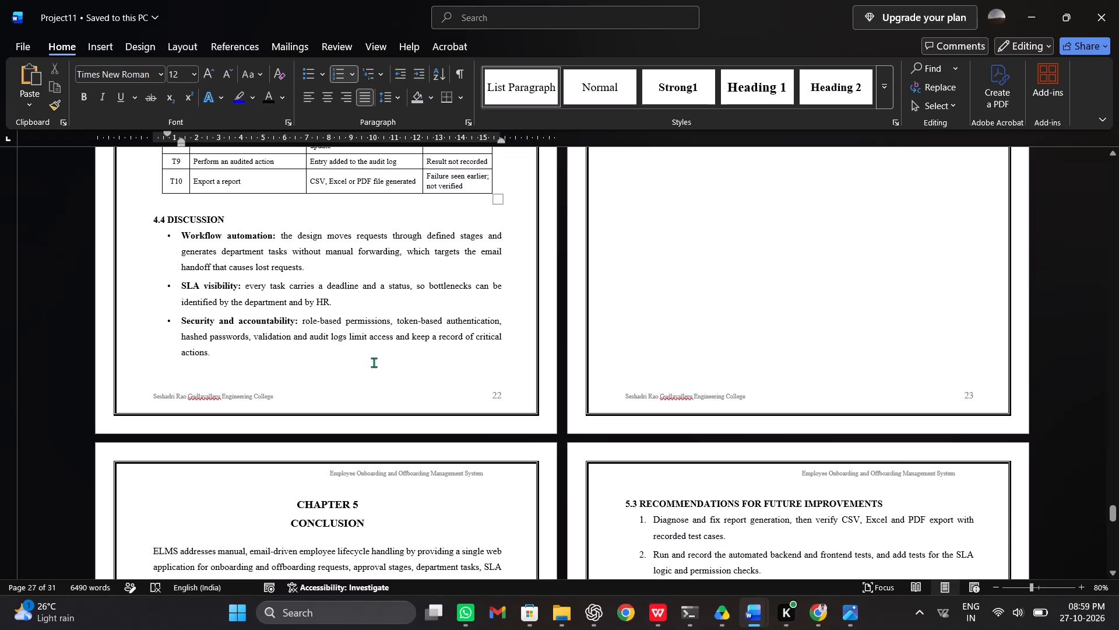
{"action": "scroll", "coordinate": [374, 362], "scroll_direction": "up", "scroll_amount": 2}
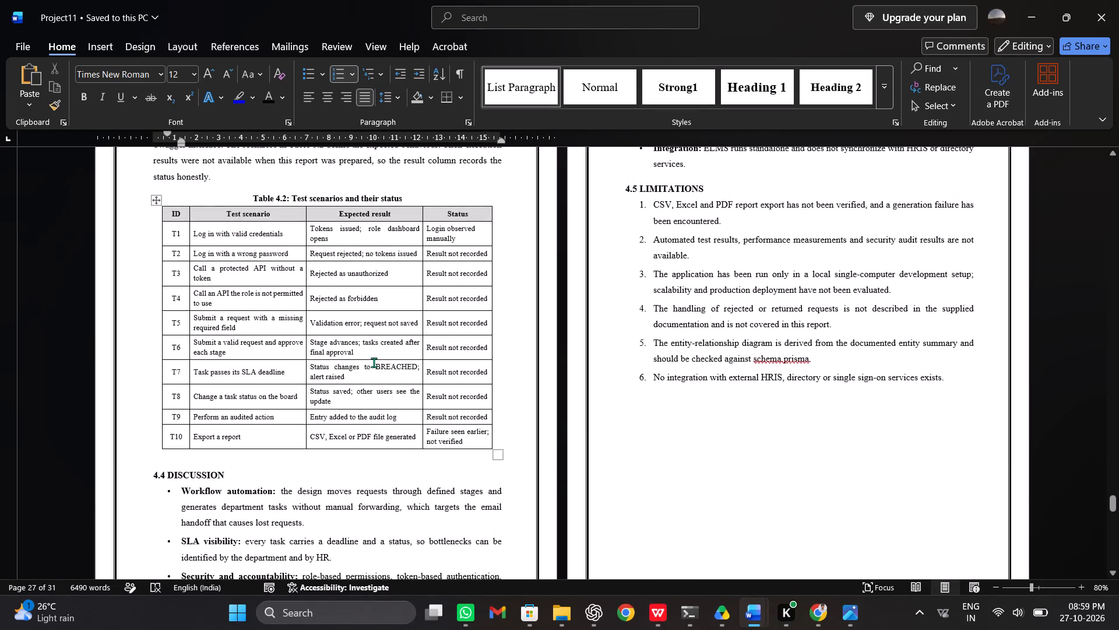
{"action": "scroll", "coordinate": [374, 362], "scroll_direction": "up", "scroll_amount": 1}
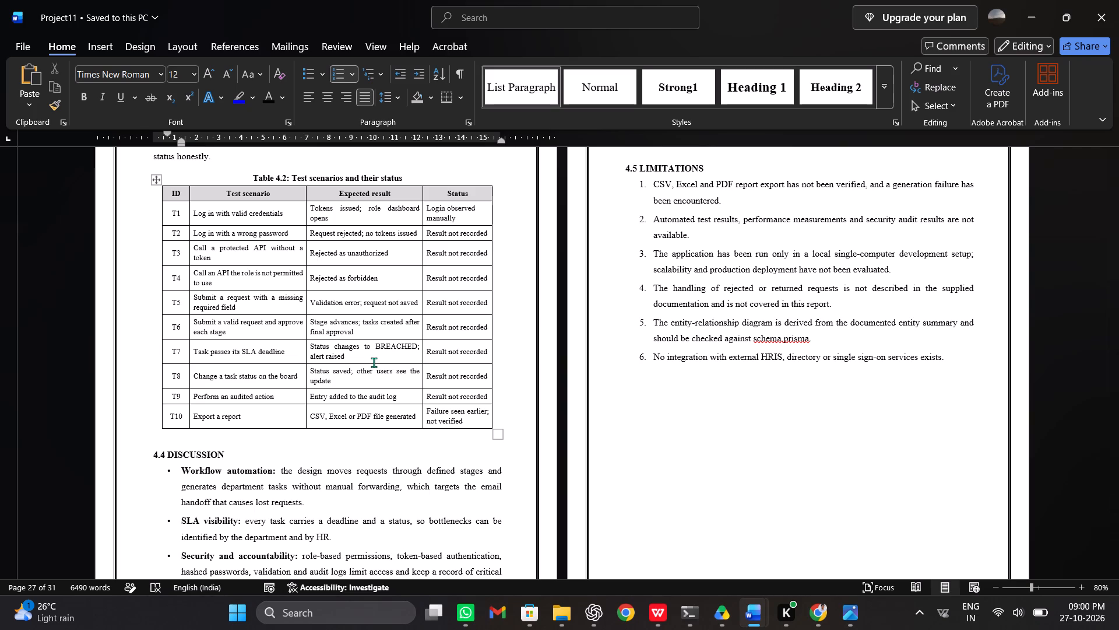
{"action": "scroll", "coordinate": [374, 362], "scroll_direction": "down", "scroll_amount": 1}
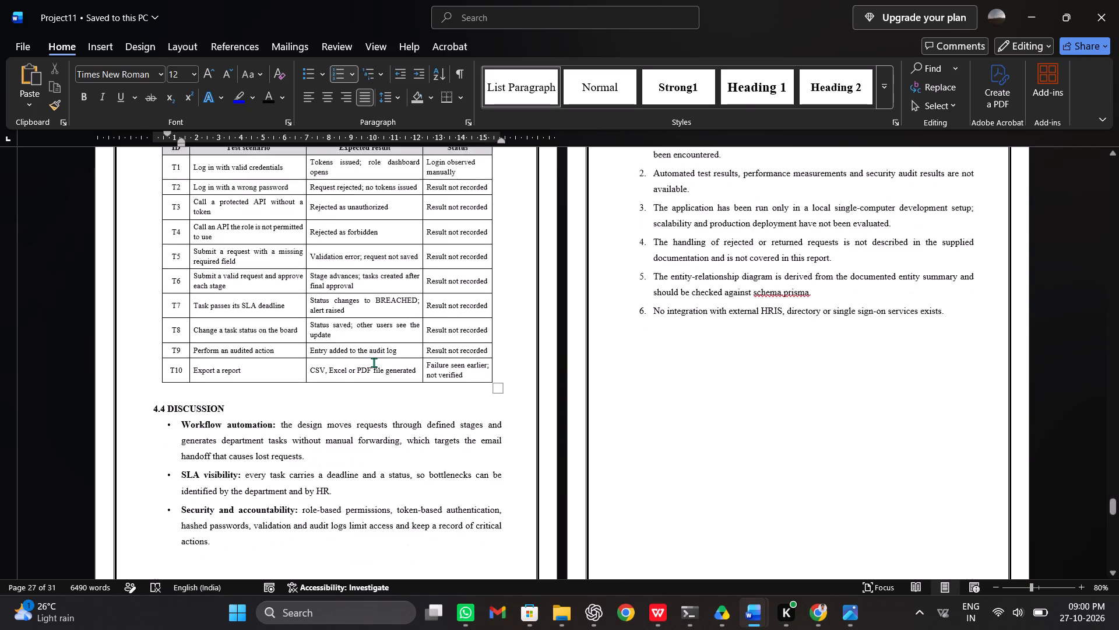
Read the chapter 5 conclusion, covering the achievements, insights gained and recommendations for future improvements, down to the references page.
{"action": "scroll", "coordinate": [374, 362], "scroll_direction": "down", "scroll_amount": 2}
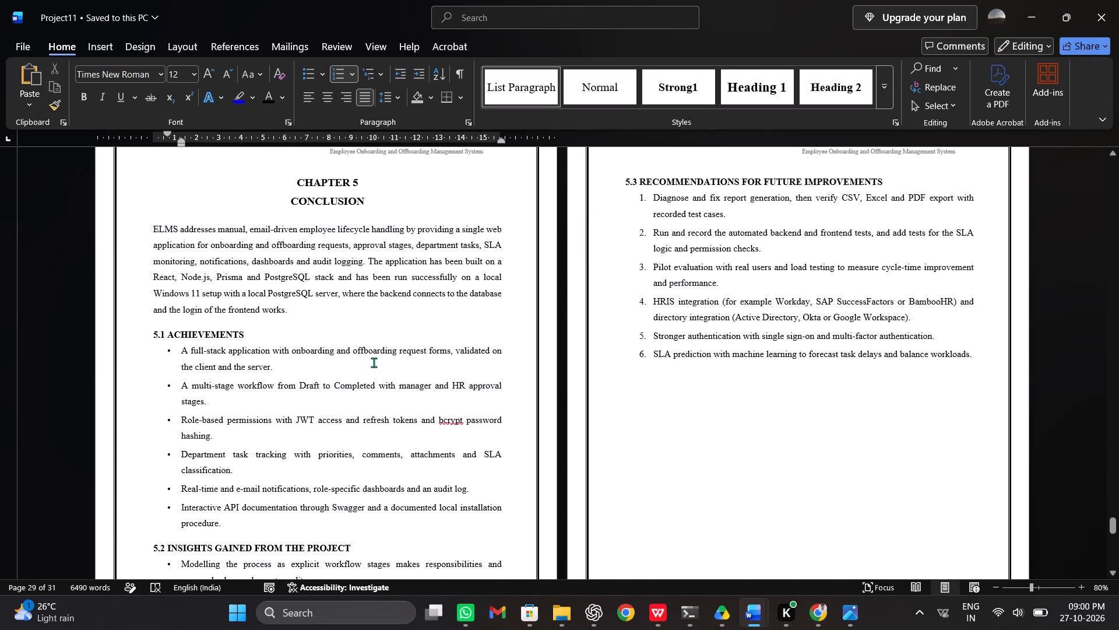
{"action": "scroll", "coordinate": [374, 362], "scroll_direction": "down", "scroll_amount": 2}
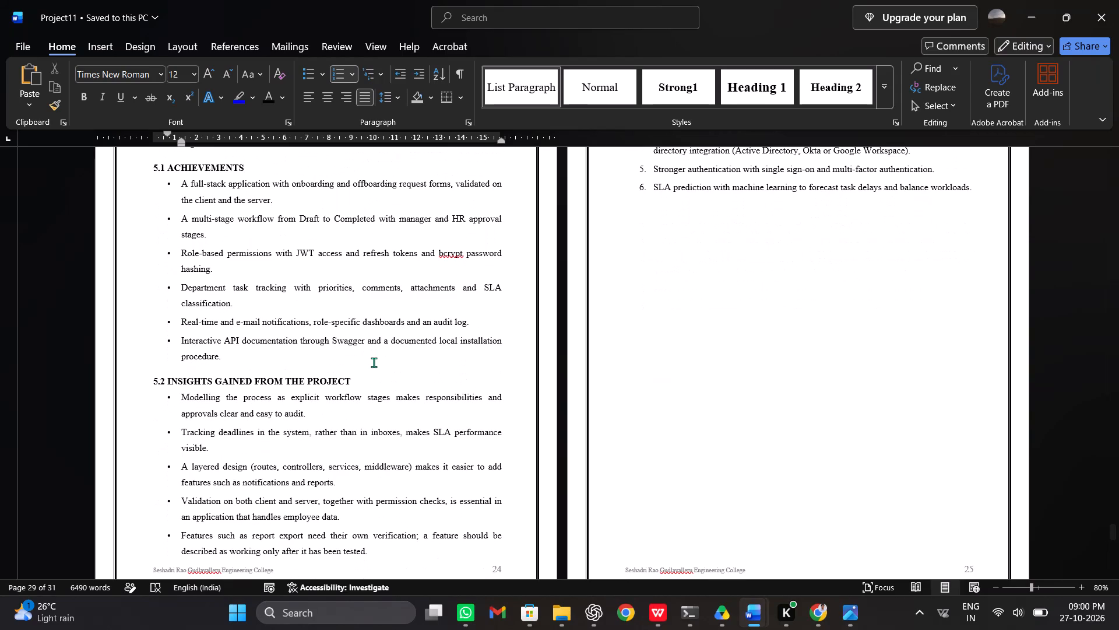
{"action": "scroll", "coordinate": [374, 362], "scroll_direction": "down", "scroll_amount": 1}
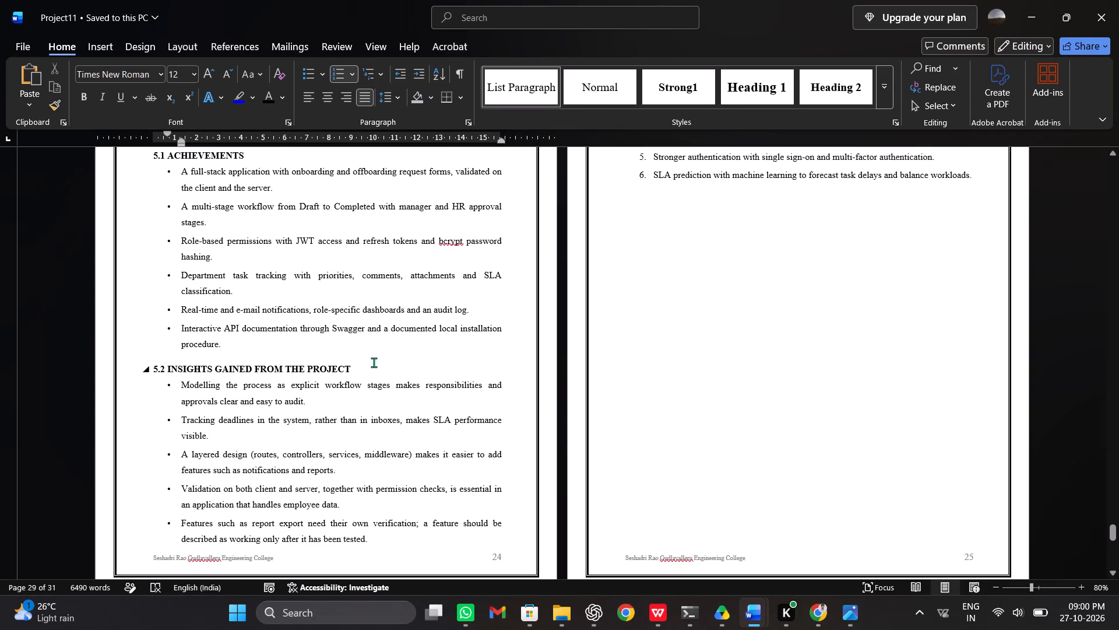
{"action": "scroll", "coordinate": [374, 362], "scroll_direction": "down", "scroll_amount": 3}
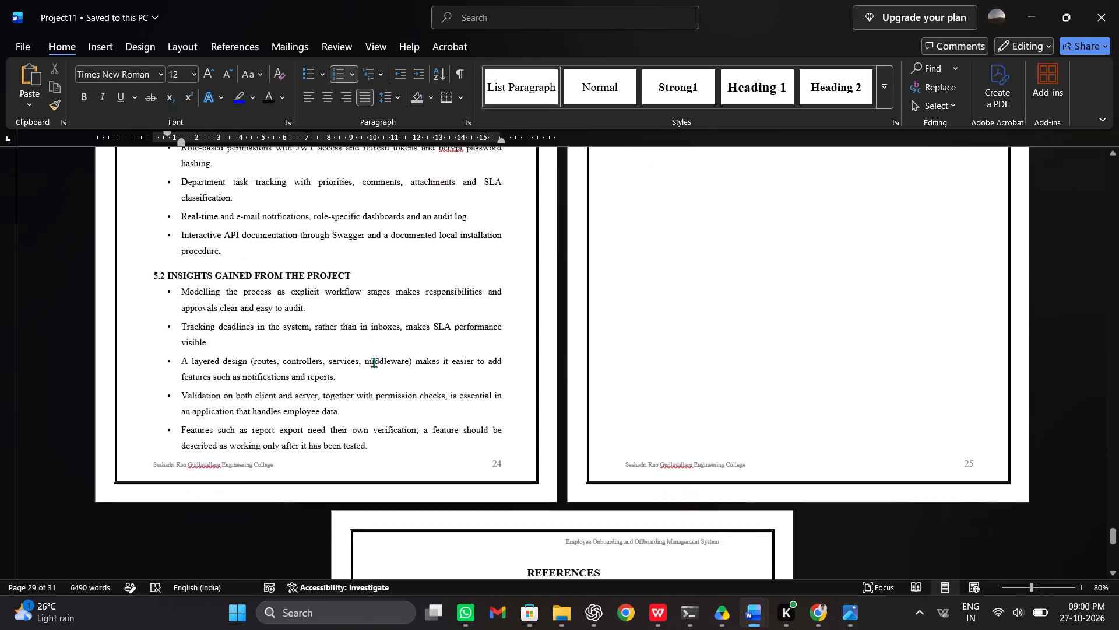
Check the references list and its page number, and look back over the chapter 5, limitations and Table 4.2 pages.
{"action": "scroll", "coordinate": [374, 362], "scroll_direction": "down", "scroll_amount": 8}
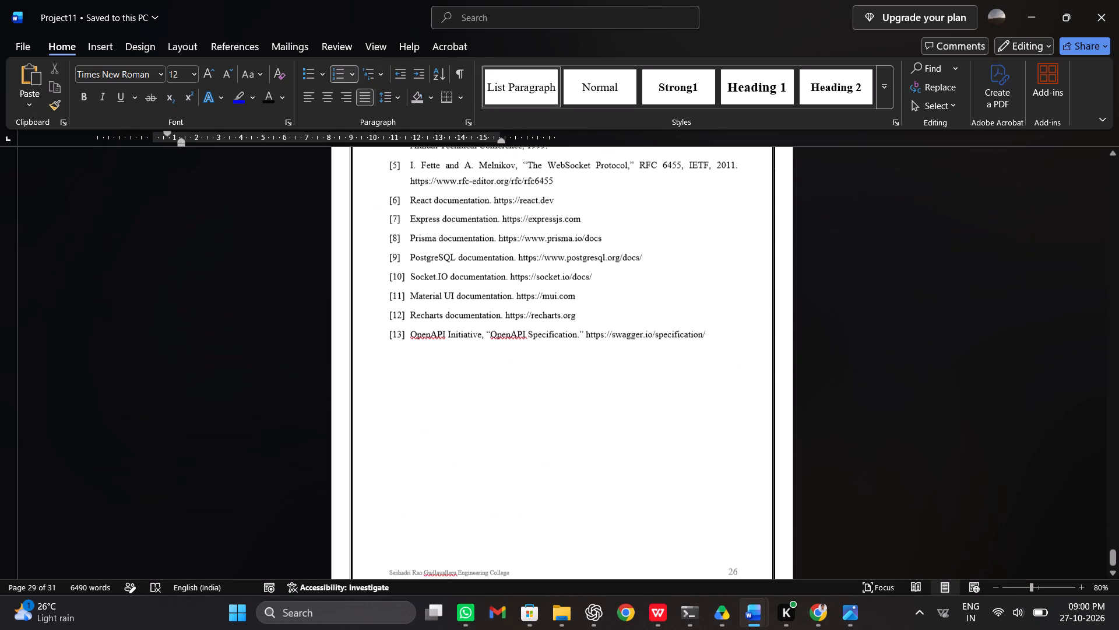
{"action": "scroll", "coordinate": [374, 362], "scroll_direction": "down", "scroll_amount": 5}
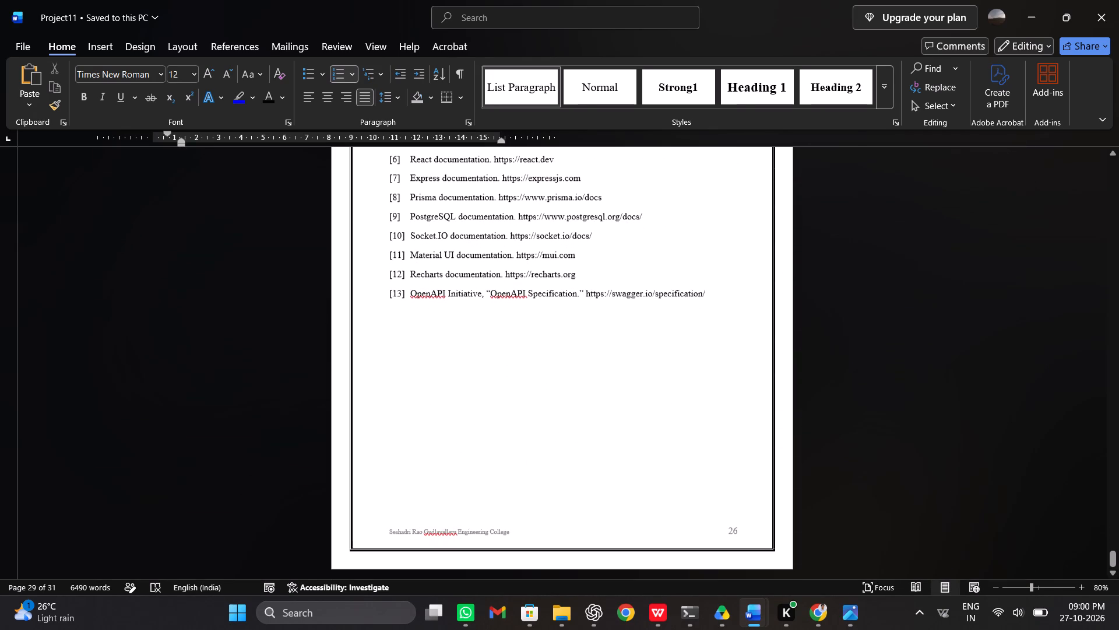
{"action": "scroll", "coordinate": [374, 362], "scroll_direction": "up", "scroll_amount": 8}
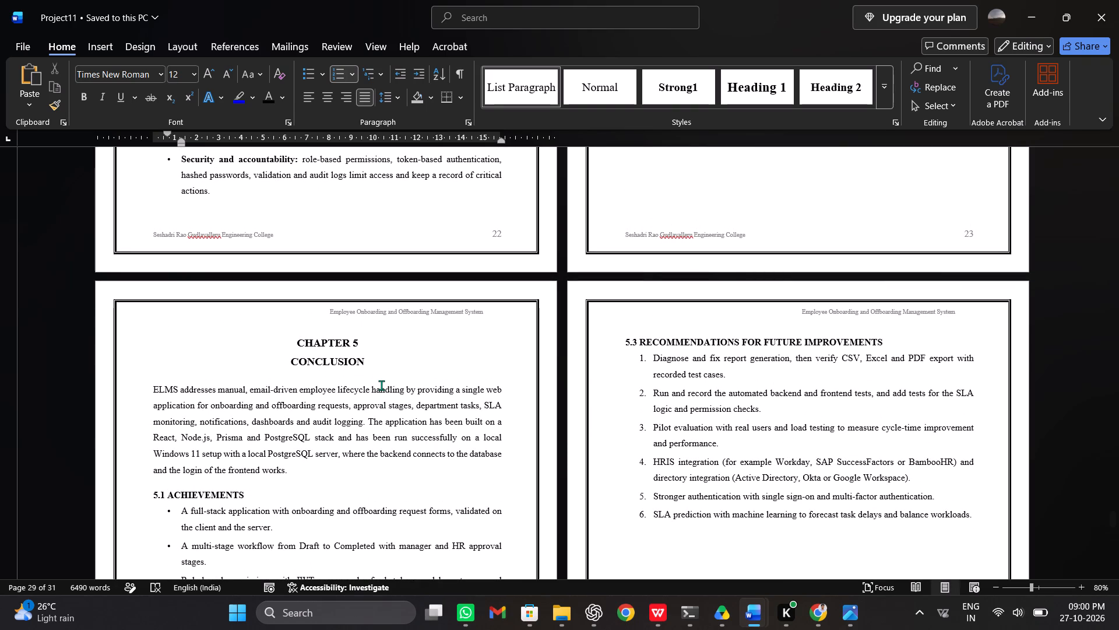
{"action": "scroll", "coordinate": [381, 385], "scroll_direction": "up", "scroll_amount": 7}
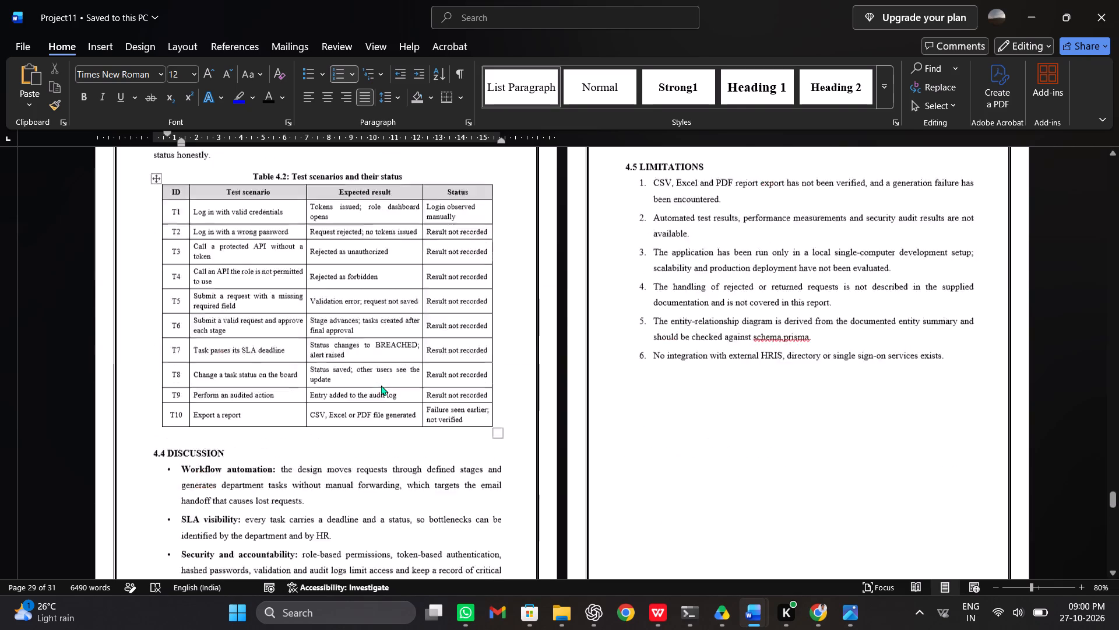
{"action": "scroll", "coordinate": [381, 385], "scroll_direction": "up", "scroll_amount": 20}
{"action": "scroll", "coordinate": [381, 385], "scroll_direction": "up", "scroll_amount": 20}
{"action": "scroll", "coordinate": [381, 385], "scroll_direction": "up", "scroll_amount": 13}
{"action": "scroll", "coordinate": [381, 385], "scroll_direction": "up", "scroll_amount": 20}
{"action": "scroll", "coordinate": [381, 385], "scroll_direction": "up", "scroll_amount": 20}
{"action": "scroll", "coordinate": [381, 385], "scroll_direction": "up", "scroll_amount": 20}
{"action": "scroll", "coordinate": [381, 385], "scroll_direction": "up", "scroll_amount": 9}
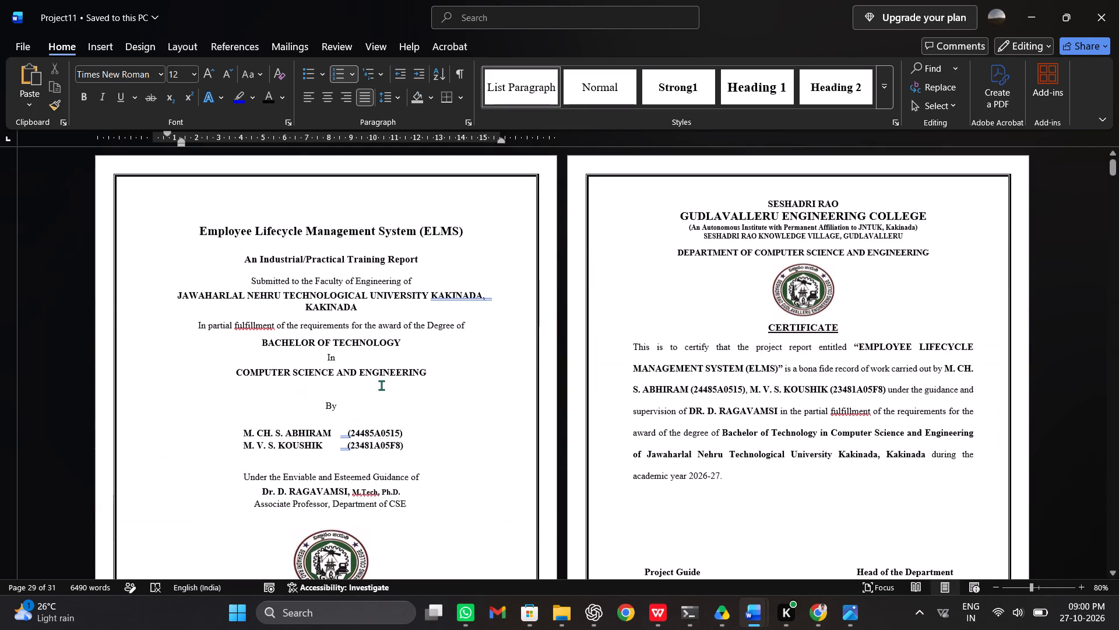
In the index table, set the page numbers to 26 for References, 25 for section 5.3 and 24 for section 5.2.
{"action": "scroll", "coordinate": [381, 385], "scroll_direction": "down", "scroll_amount": 4}
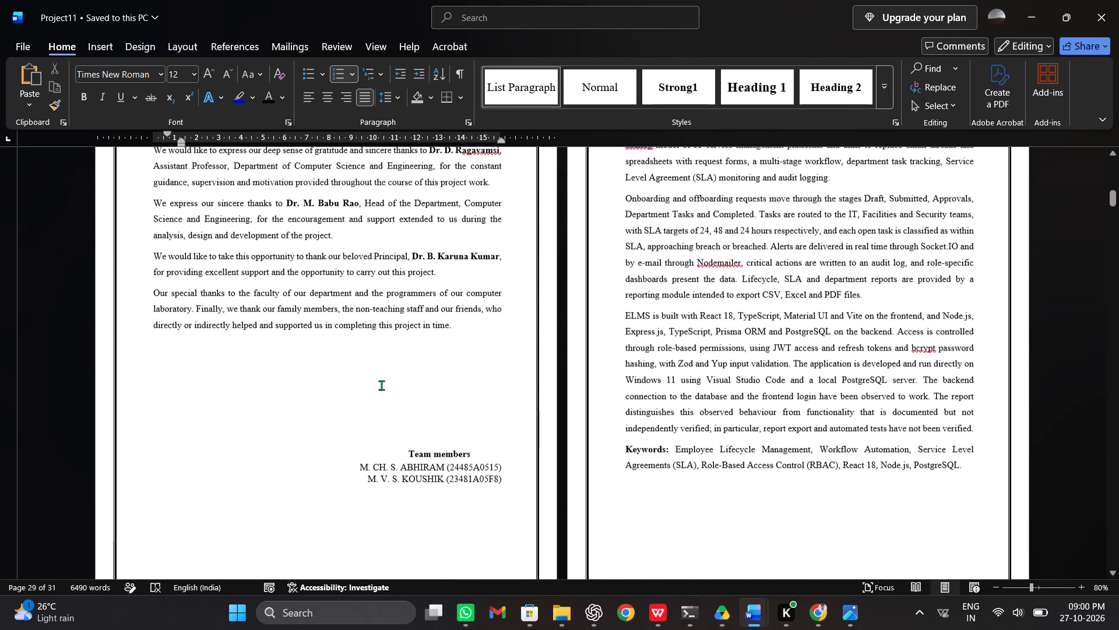
{"action": "scroll", "coordinate": [381, 385], "scroll_direction": "down", "scroll_amount": 6}
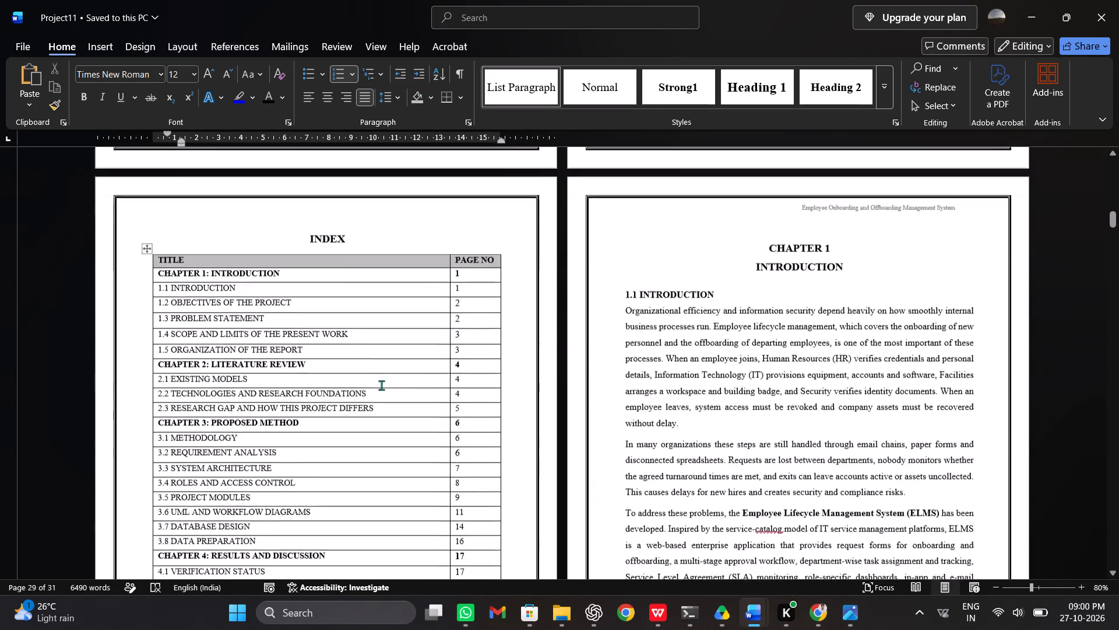
{"action": "scroll", "coordinate": [381, 385], "scroll_direction": "down", "scroll_amount": 2}
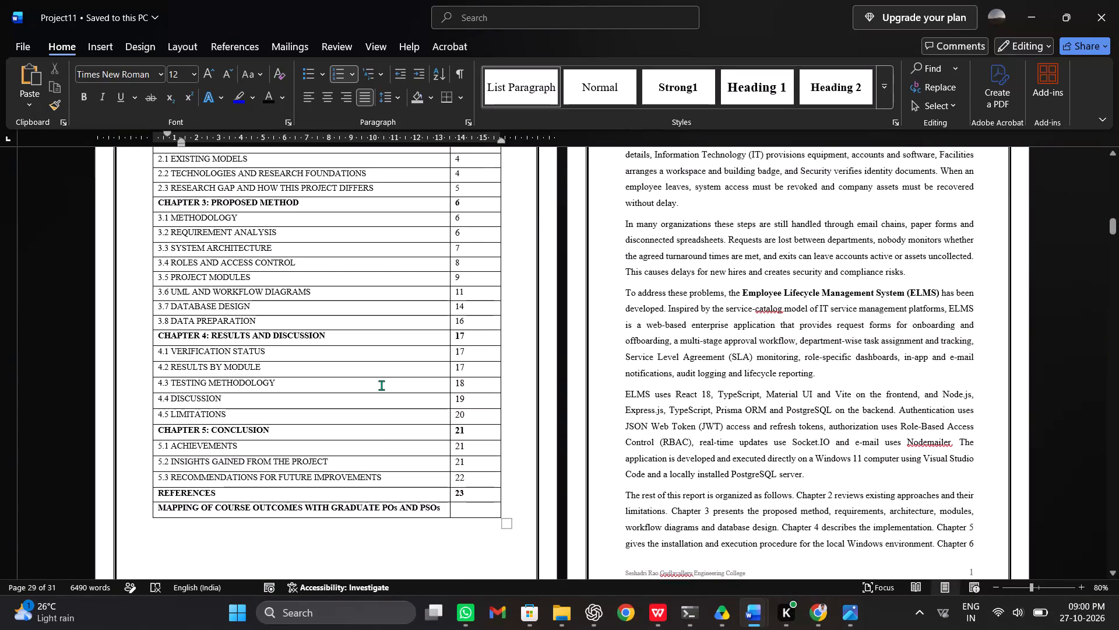
{"action": "scroll", "coordinate": [381, 385], "scroll_direction": "up", "scroll_amount": 5, "text": "ctrl"}
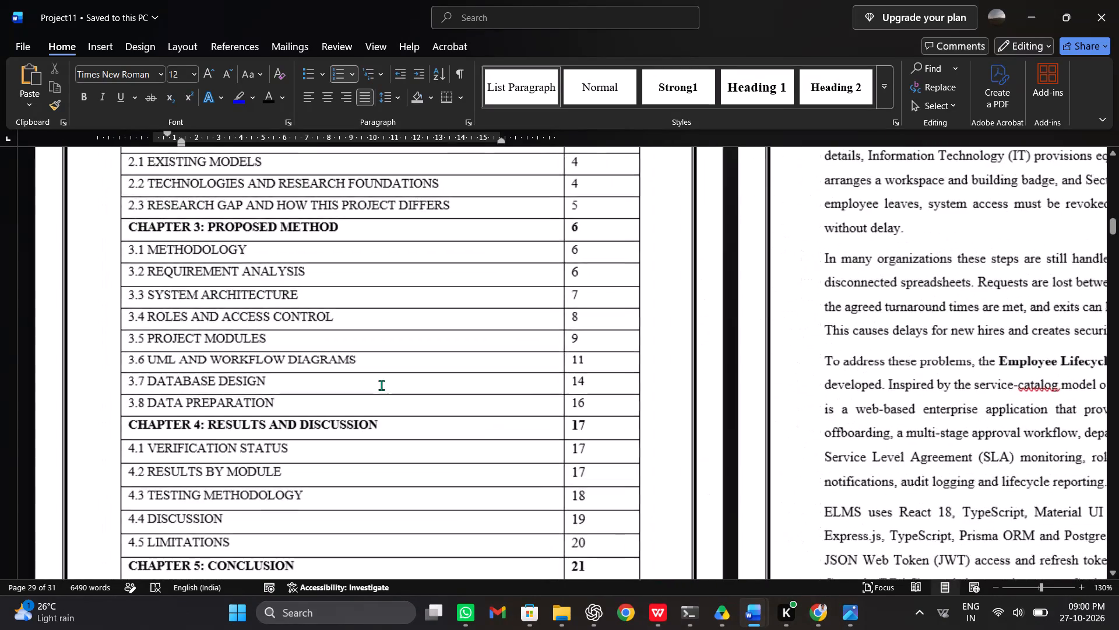
{"action": "scroll", "coordinate": [591, 403], "scroll_direction": "down", "scroll_amount": 2}
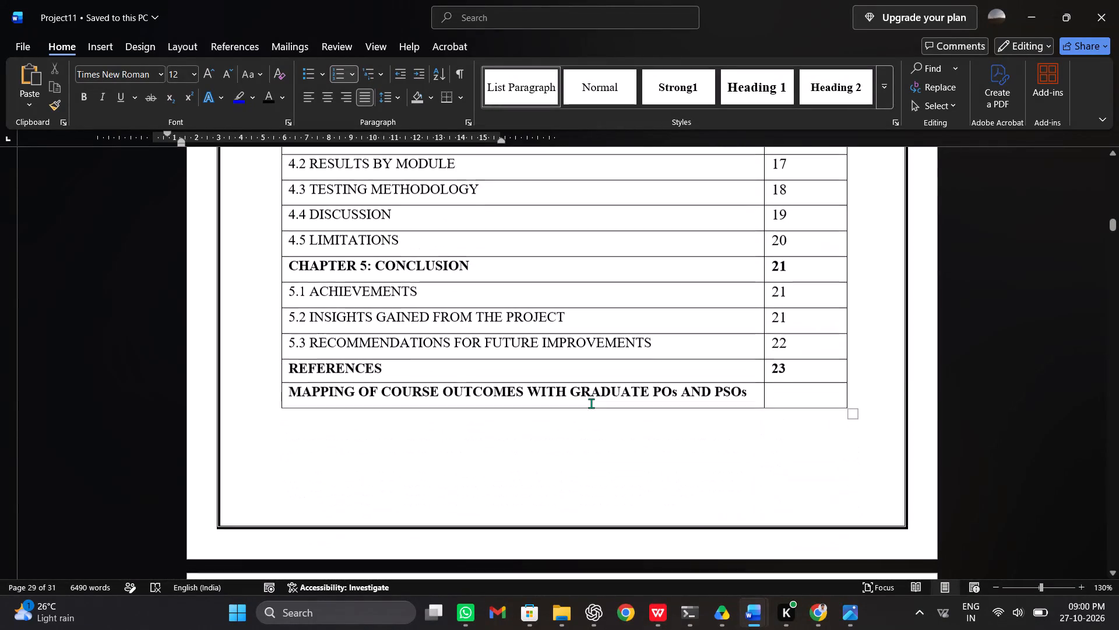
{"action": "left_click", "coordinate": [789, 359]}
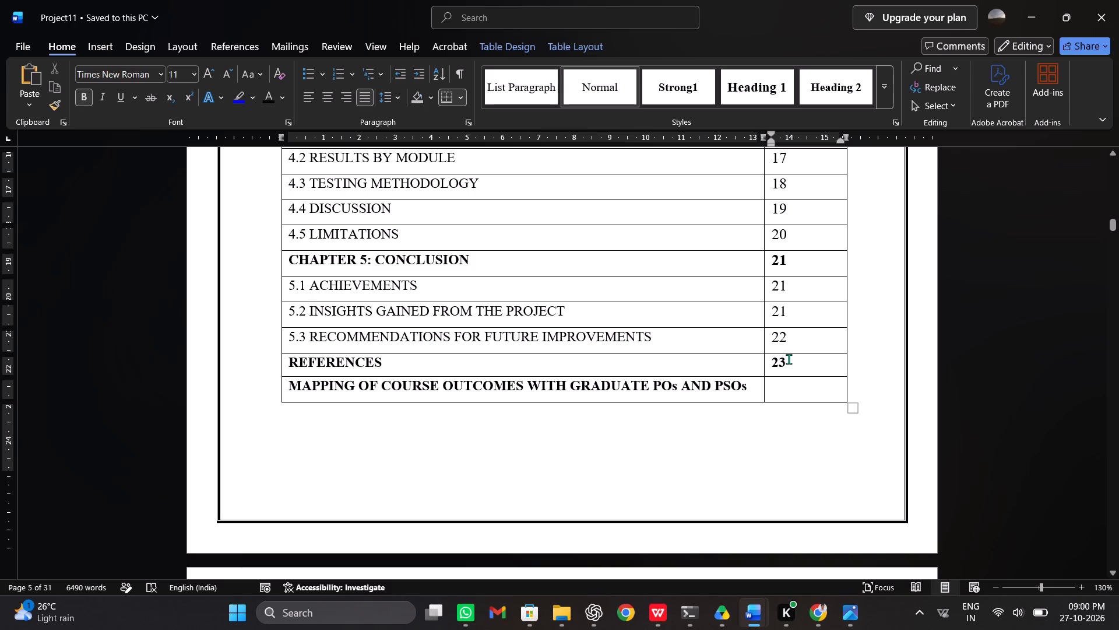
{"action": "key", "text": "BackSpace"}
{"action": "key", "text": "6"}
{"action": "key", "text": "Up"}
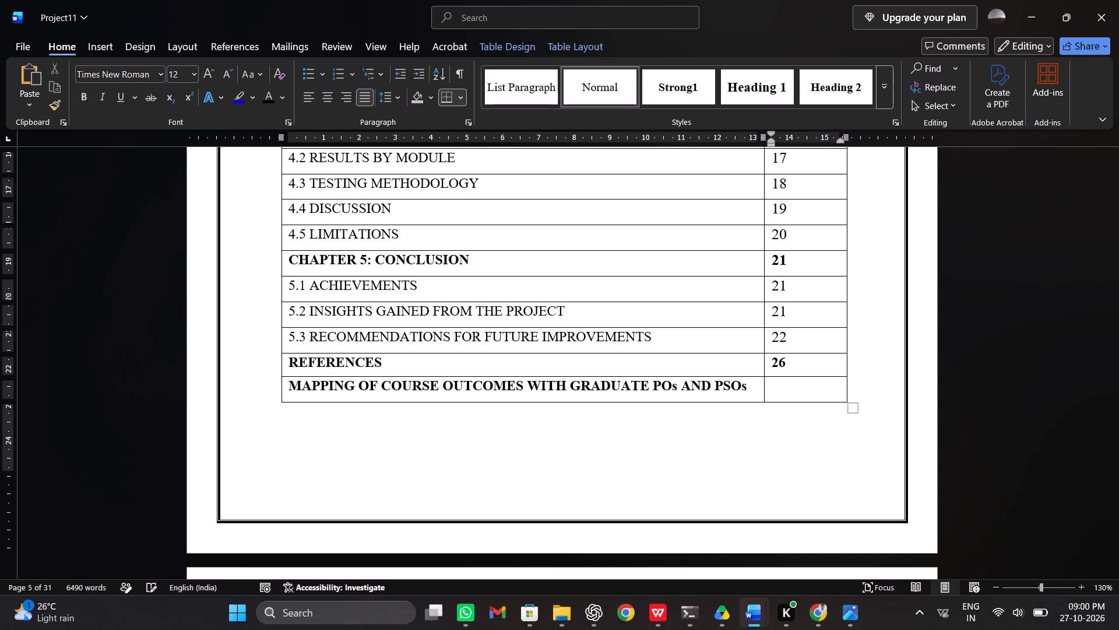
{"action": "key", "text": "BackSpace"}
{"action": "key", "text": "5"}
{"action": "key", "text": "Up"}
{"action": "key", "text": "BackSpace"}
{"action": "key", "text": "4"}
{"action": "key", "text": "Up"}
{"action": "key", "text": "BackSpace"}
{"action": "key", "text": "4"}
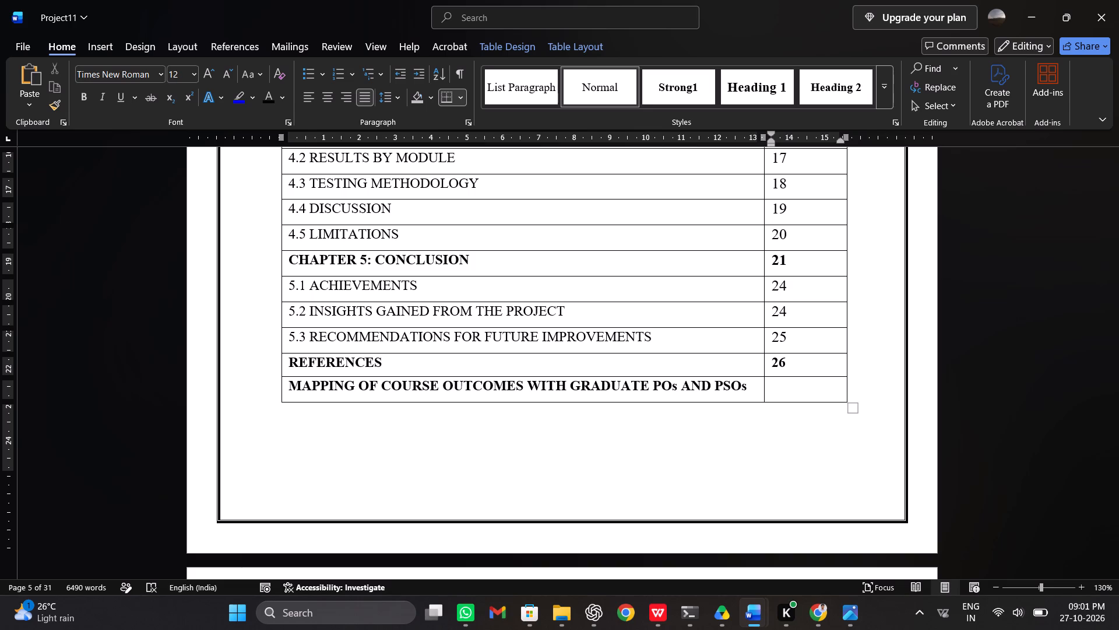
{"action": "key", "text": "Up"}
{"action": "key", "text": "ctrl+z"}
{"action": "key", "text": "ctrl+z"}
Set the index page numbers of section 5.1 Achievements and the Chapter 5: Conclusion heading row to 24.
{"action": "key", "text": "BackSpace"}
{"action": "key", "text": "4"}
{"action": "key", "text": "Up"}
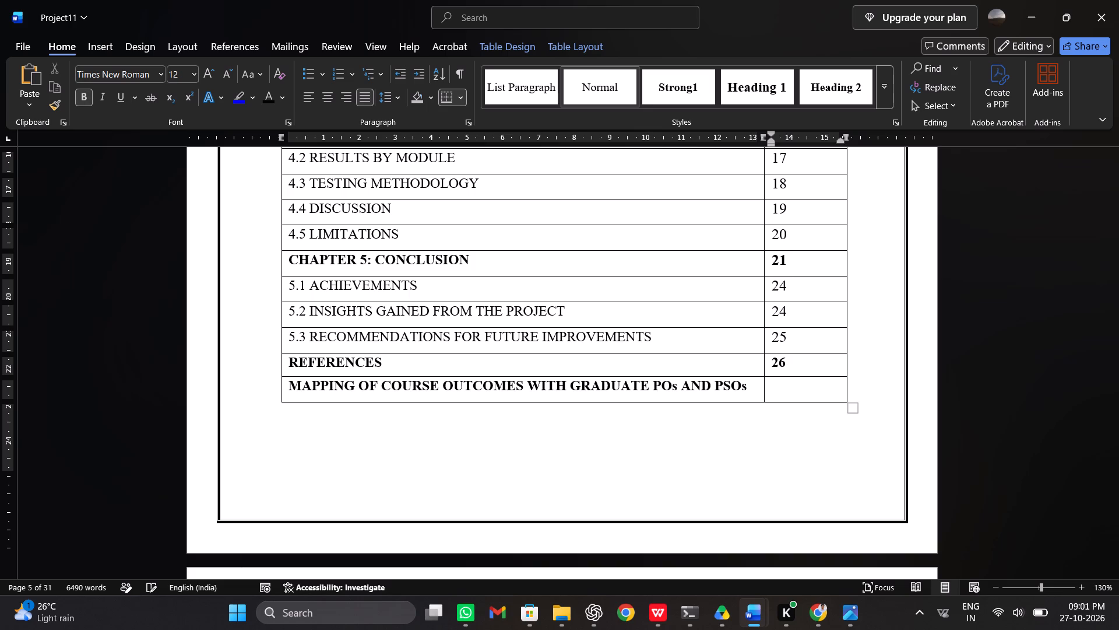
{"action": "key", "text": "BackSpace"}
{"action": "key", "text": "4"}
Set the index page number of section 4.5 Limitations to 23.
{"action": "scroll", "coordinate": [789, 359], "scroll_direction": "up", "scroll_amount": 1}
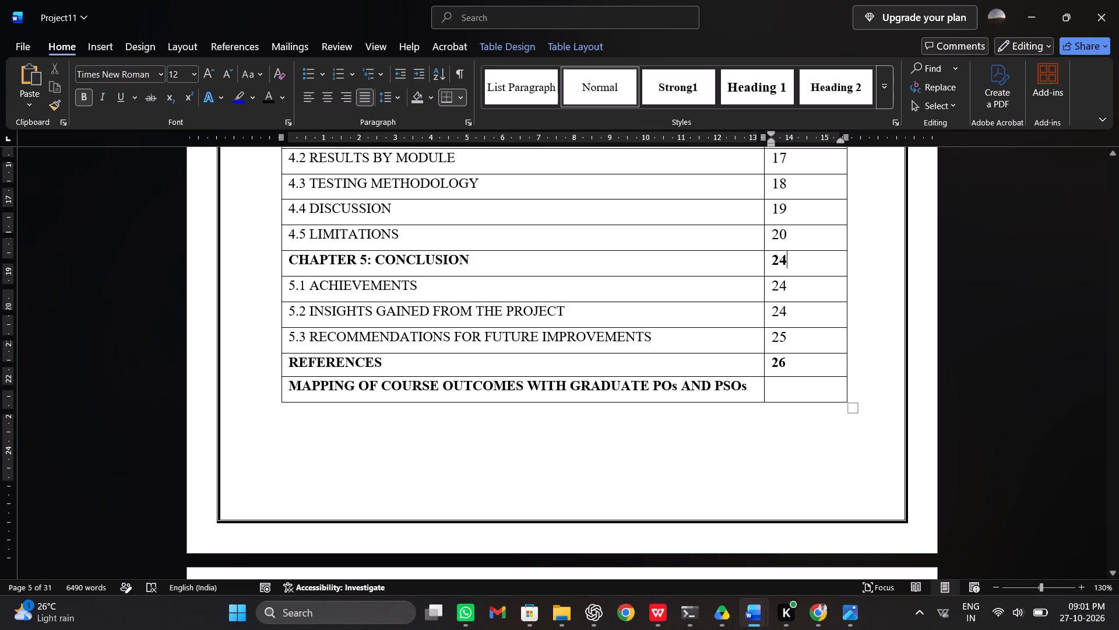
{"action": "scroll", "coordinate": [789, 359], "scroll_direction": "up", "scroll_amount": 1}
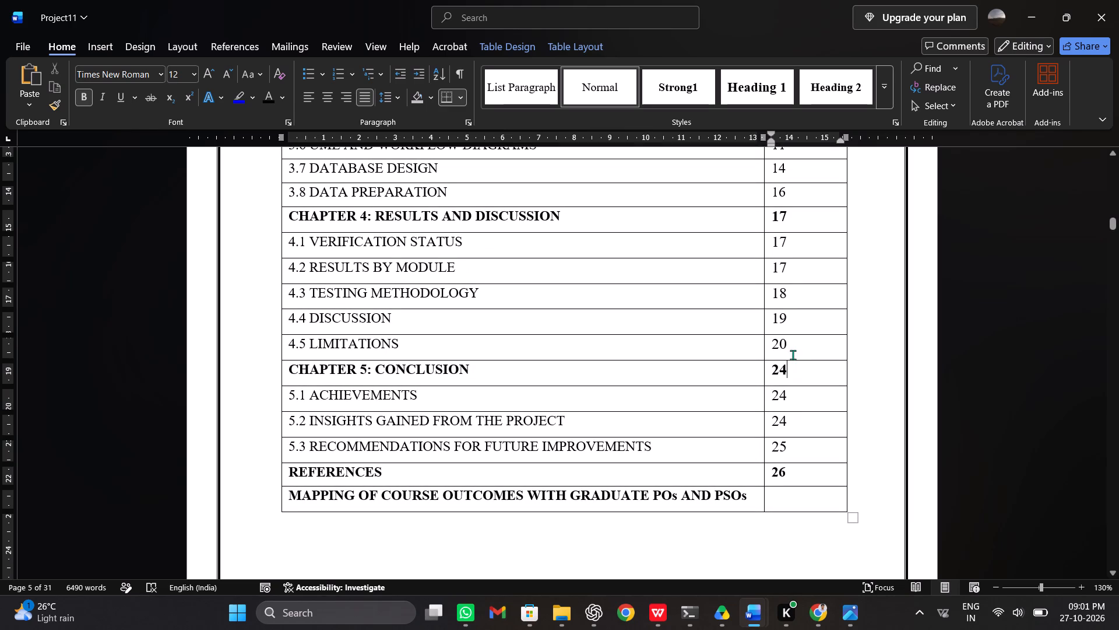
{"action": "left_click", "coordinate": [794, 347]}
{"action": "key", "text": "1"}
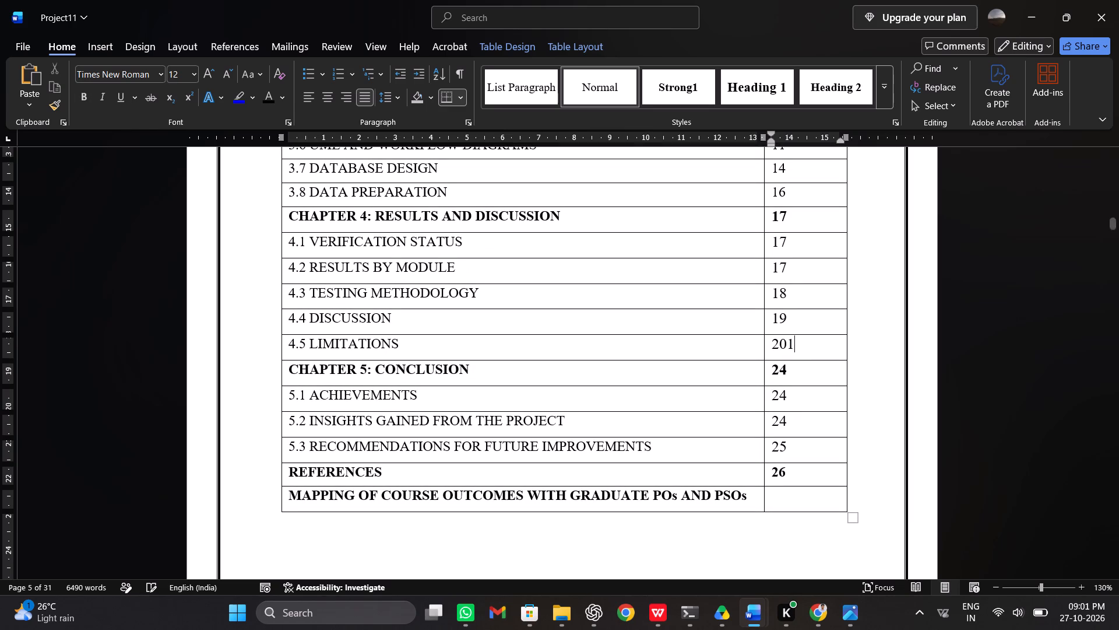
{"action": "key", "text": "BackSpace"}
{"action": "key", "text": "3"}
{"action": "key", "text": "BackSpace"}
{"action": "key", "text": "BackSpace"}
{"action": "key", "text": "3"}
Set the index page numbers of sections 4.4 Discussion and 4.3 Testing Methodology to 22.
{"action": "key", "text": "Up"}
{"action": "key", "text": "BackSpace"}
{"action": "key", "text": "2"}
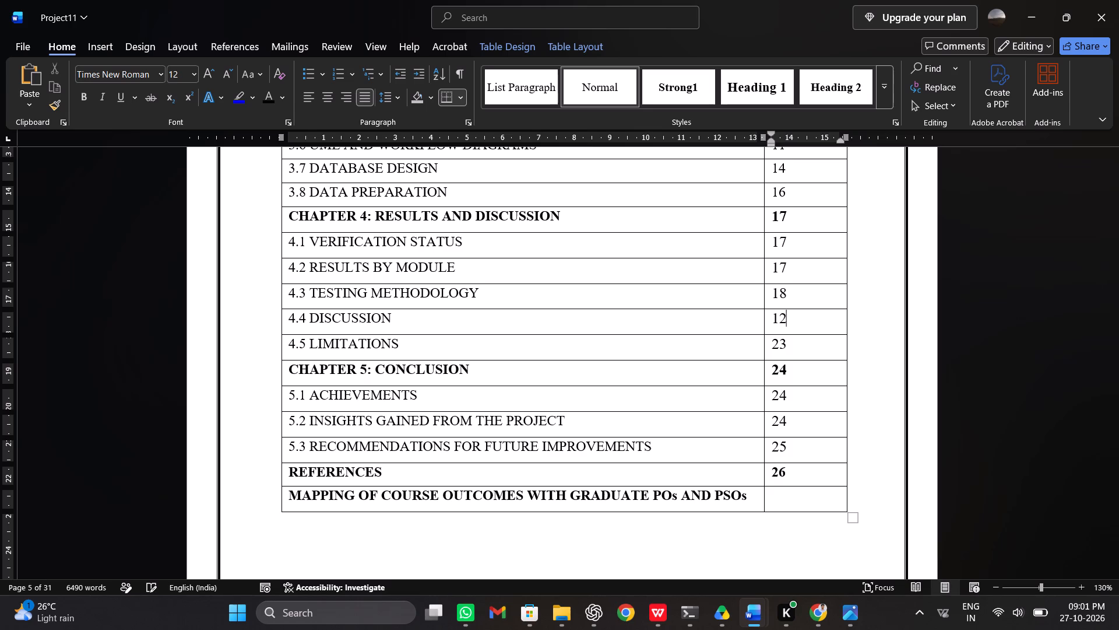
{"action": "key", "text": "BackSpace"}
{"action": "key", "text": "BackSpace"}
{"action": "type", "text": "22"}
{"action": "key", "text": "Up"}
{"action": "key", "text": "BackSpace"}
{"action": "key", "text": "BackSpace"}
{"action": "type", "text": "22"}
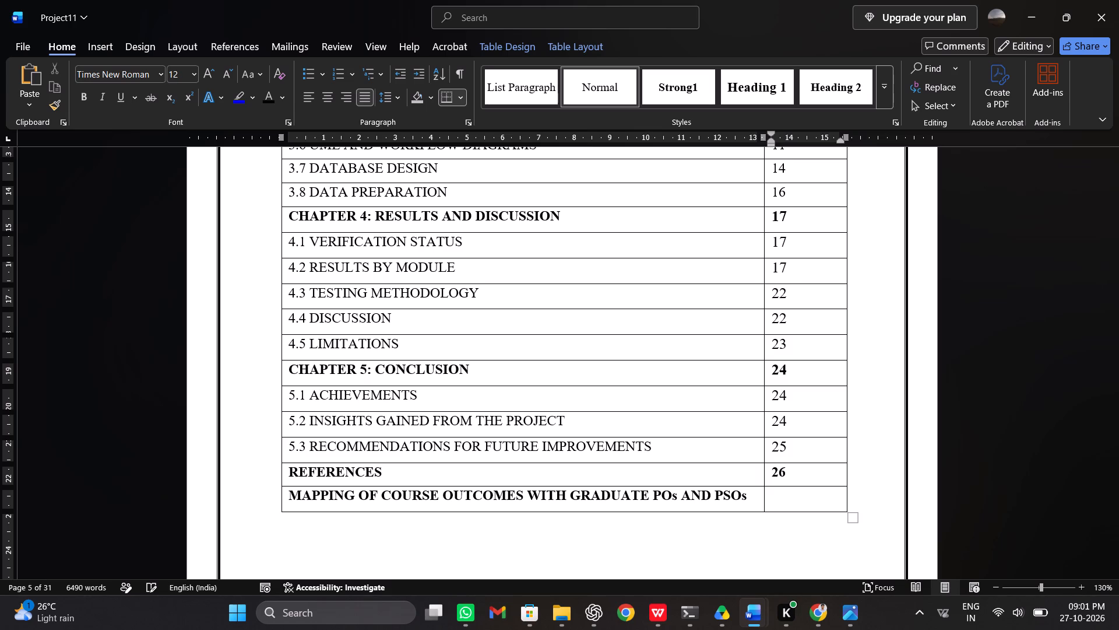
{"action": "left_click", "coordinate": [811, 433]}
{"action": "left_click", "coordinate": [798, 292]}
Leave the index table and save the Project11 report with the updated page numbers.
{"action": "left_click", "coordinate": [862, 313]}
{"action": "scroll", "coordinate": [851, 275], "scroll_direction": "down", "scroll_amount": 2, "text": "ctrl"}
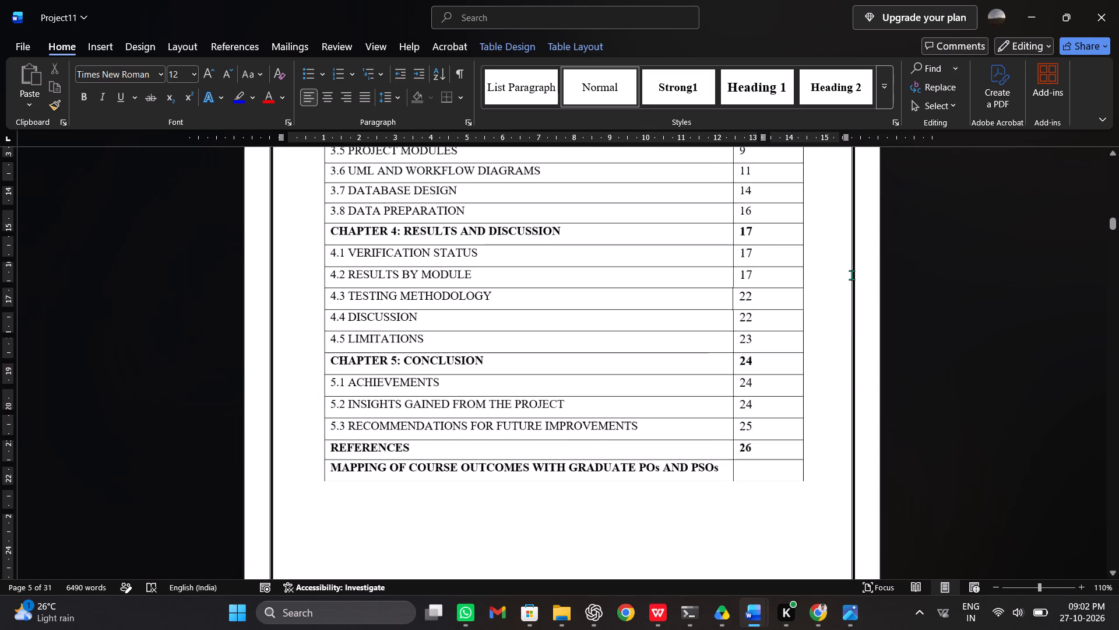
{"action": "scroll", "coordinate": [851, 275], "scroll_direction": "down", "scroll_amount": 2, "text": "ctrl"}
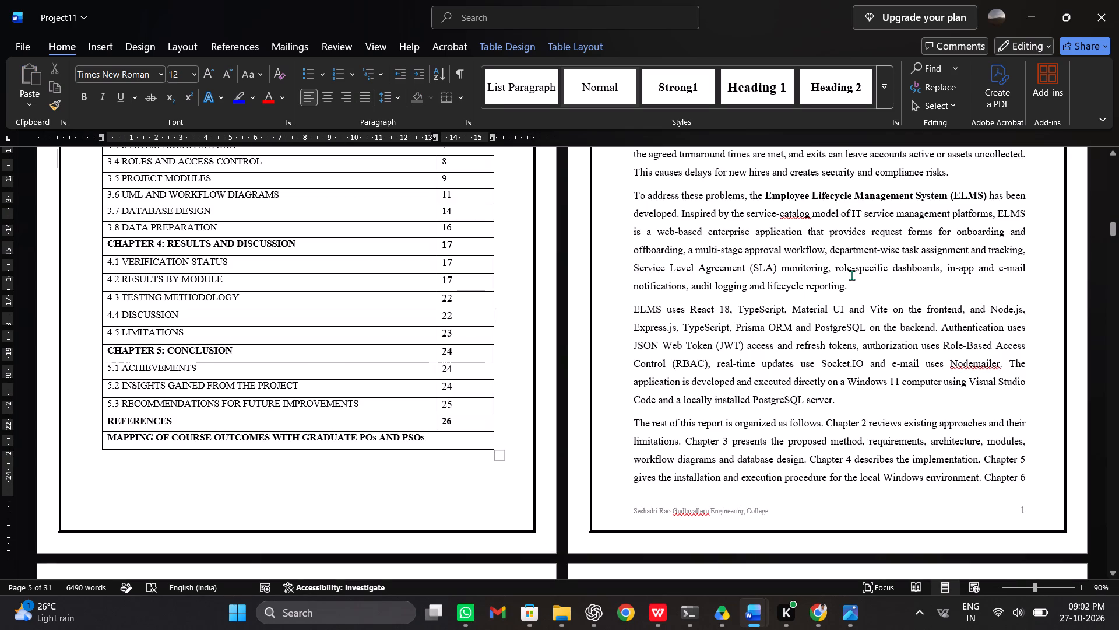
{"action": "key", "text": "ctrl+s"}
Review the report body from the index and Chapter 1 Introduction through to the end of the references.
{"action": "scroll", "coordinate": [743, 258], "scroll_direction": "down", "scroll_amount": 1, "text": "ctrl"}
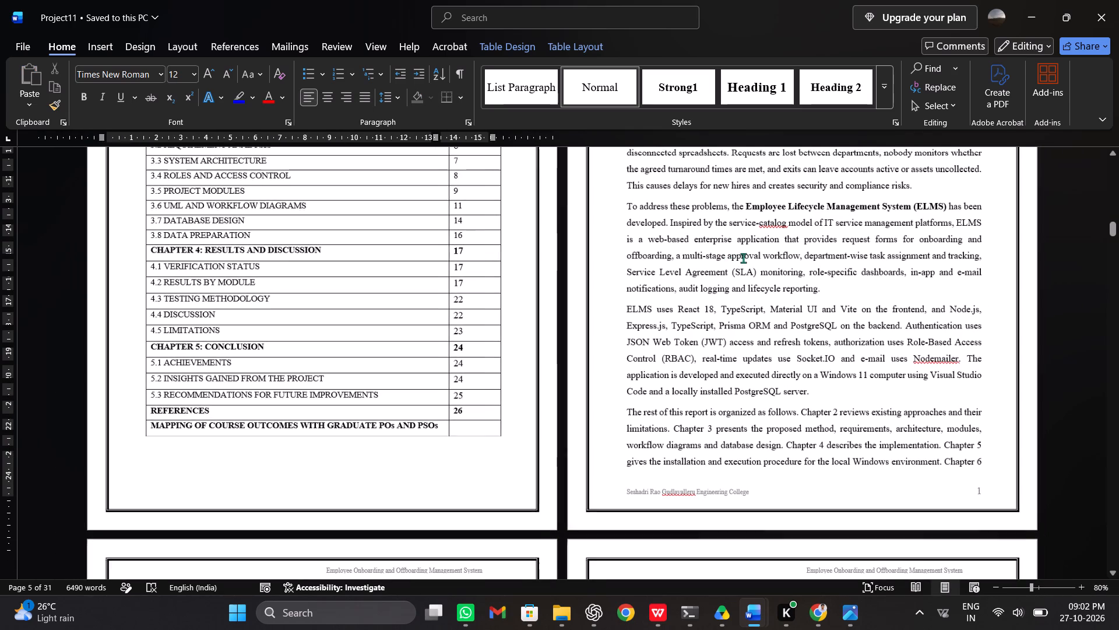
{"action": "scroll", "coordinate": [703, 341], "scroll_direction": "up", "scroll_amount": 3, "text": "ctrl"}
{"action": "scroll", "coordinate": [703, 341], "scroll_direction": "down", "scroll_amount": 4}
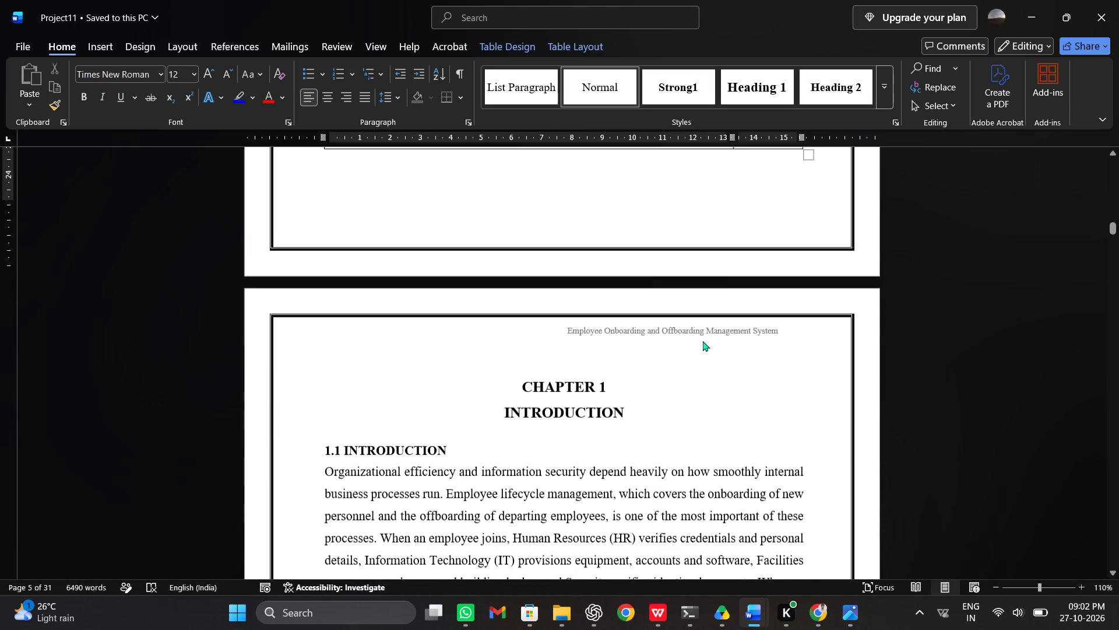
{"action": "scroll", "coordinate": [703, 341], "scroll_direction": "down", "scroll_amount": 3}
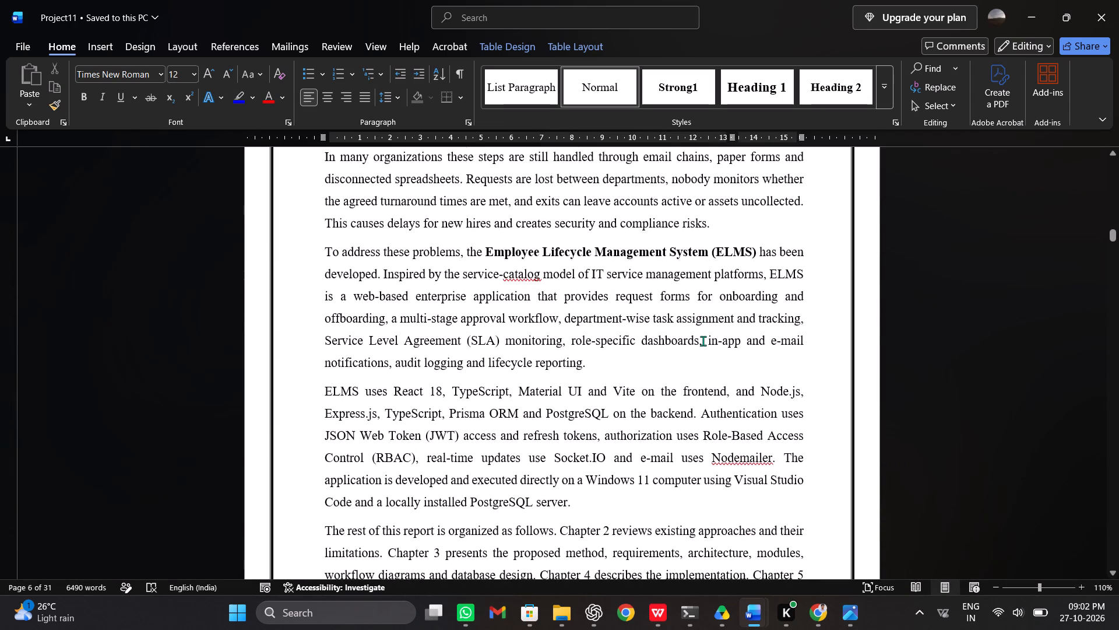
{"action": "scroll", "coordinate": [703, 341], "scroll_direction": "down", "scroll_amount": 8}
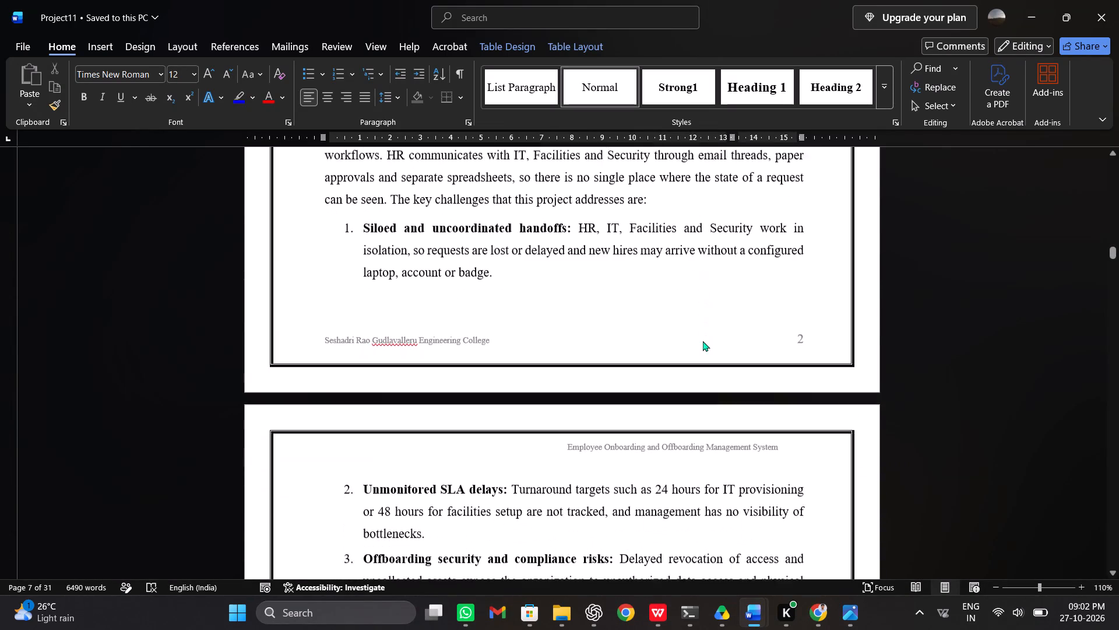
{"action": "scroll", "coordinate": [703, 341], "scroll_direction": "down", "scroll_amount": 2}
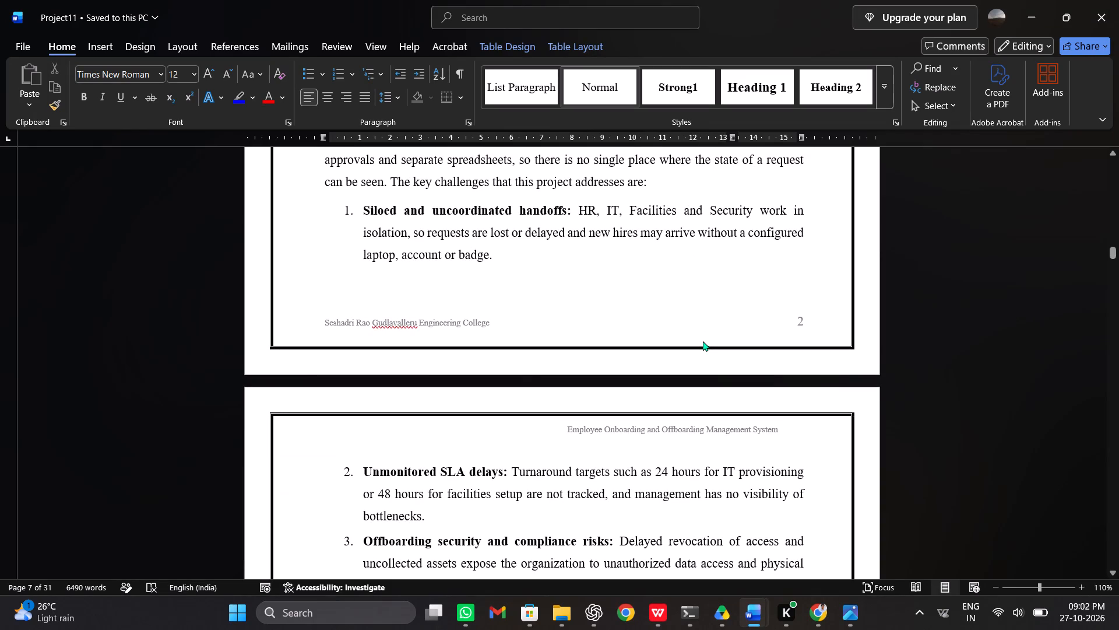
{"action": "scroll", "coordinate": [703, 341], "scroll_direction": "down", "scroll_amount": 2}
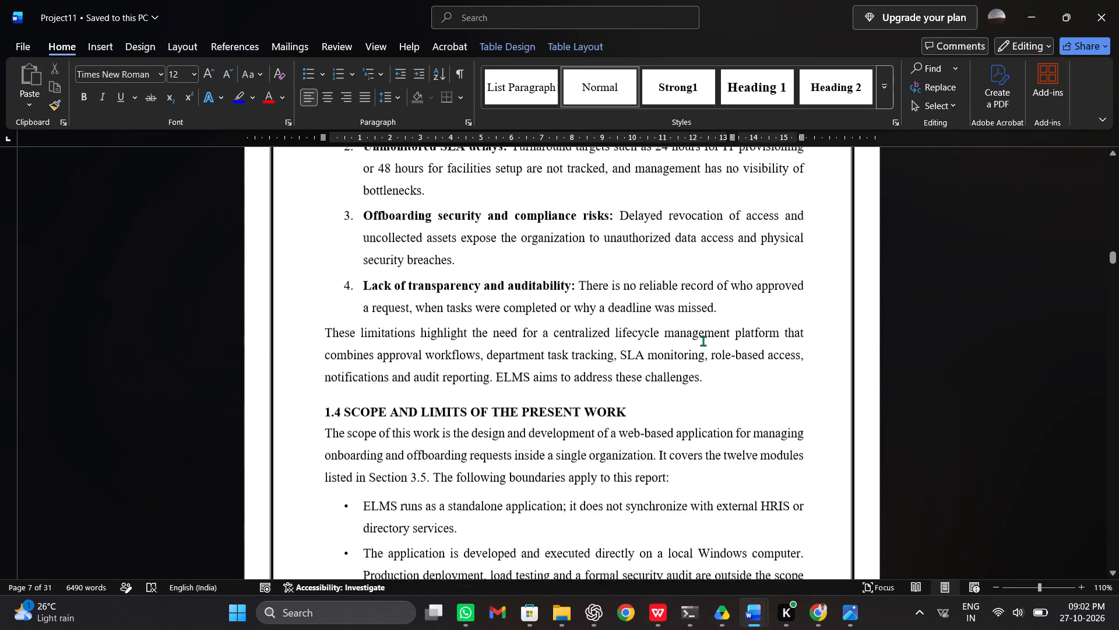
{"action": "scroll", "coordinate": [703, 341], "scroll_direction": "down", "scroll_amount": 12}
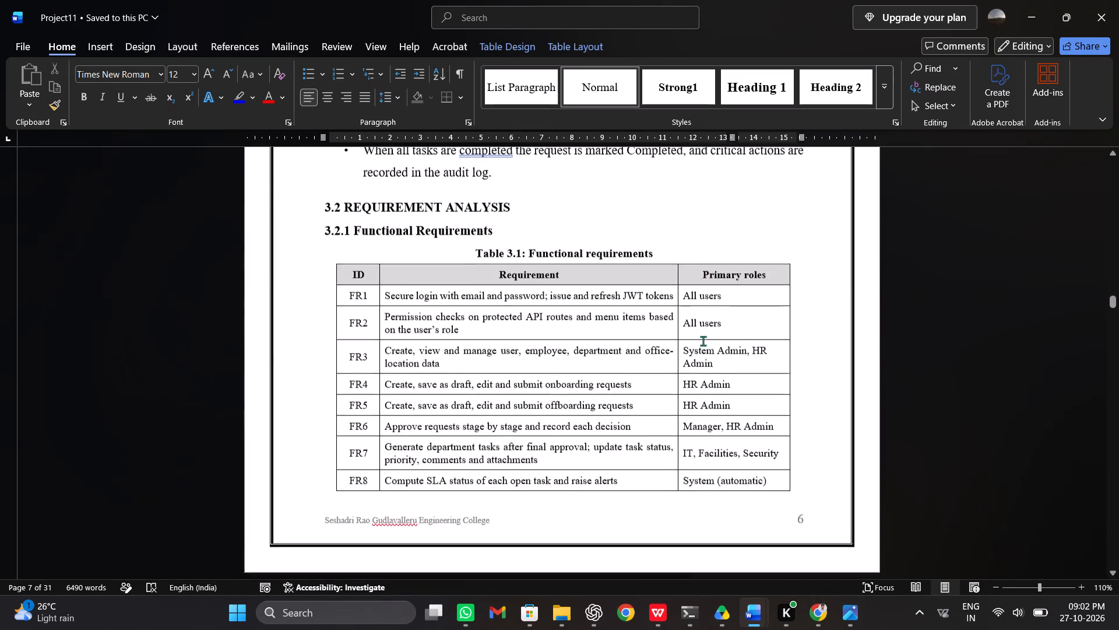
{"action": "scroll", "coordinate": [703, 341], "scroll_direction": "down", "scroll_amount": 2}
{"action": "scroll", "coordinate": [703, 341], "scroll_direction": "down", "scroll_amount": 20}
{"action": "scroll", "coordinate": [703, 341], "scroll_direction": "down", "scroll_amount": 20}
{"action": "scroll", "coordinate": [703, 341], "scroll_direction": "down", "scroll_amount": 20}
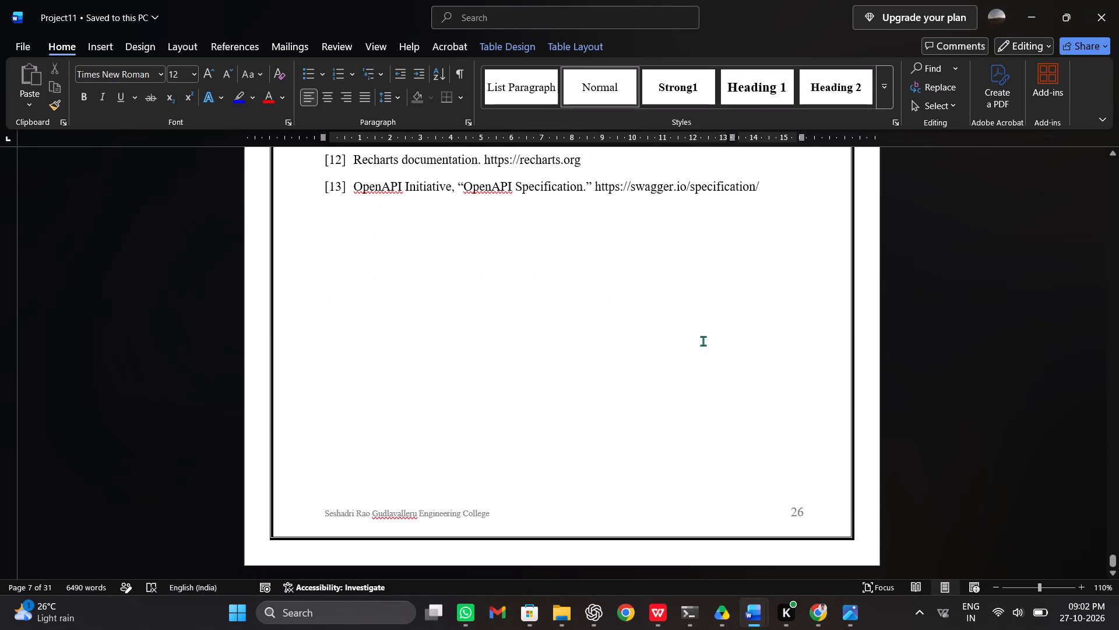
Check the layout and footer page numbers of the References page and Chapter 5 sections 5.2 and 5.3.
{"action": "left_click", "coordinate": [703, 341]}
{"action": "scroll", "coordinate": [703, 341], "scroll_direction": "up", "scroll_amount": 2}
{"action": "left_click", "coordinate": [703, 341]}
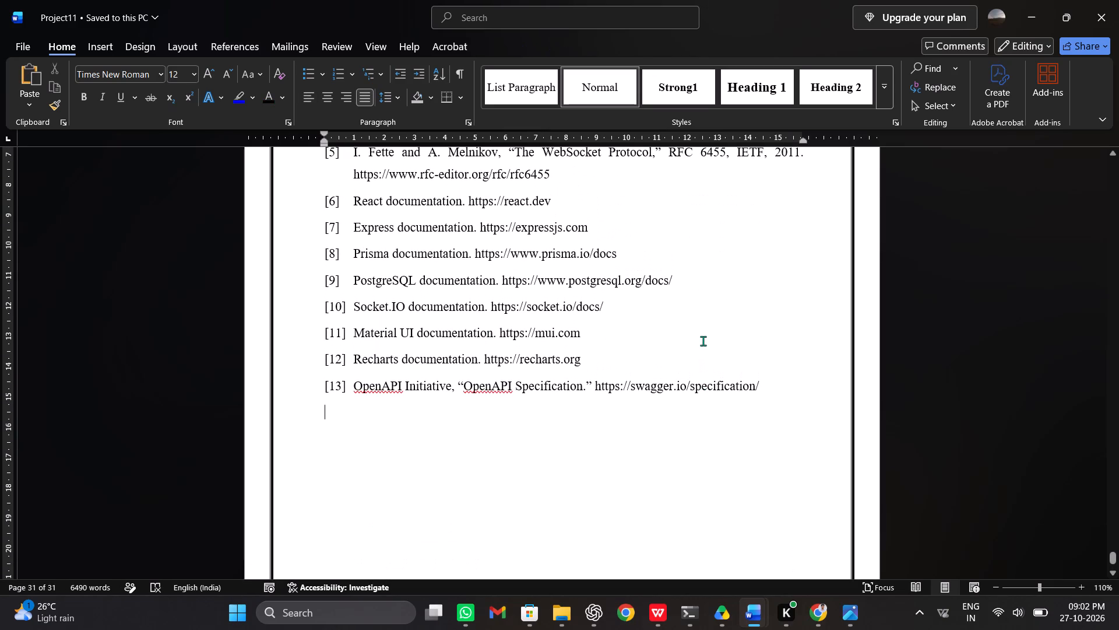
{"action": "scroll", "coordinate": [703, 341], "scroll_direction": "up", "scroll_amount": 3}
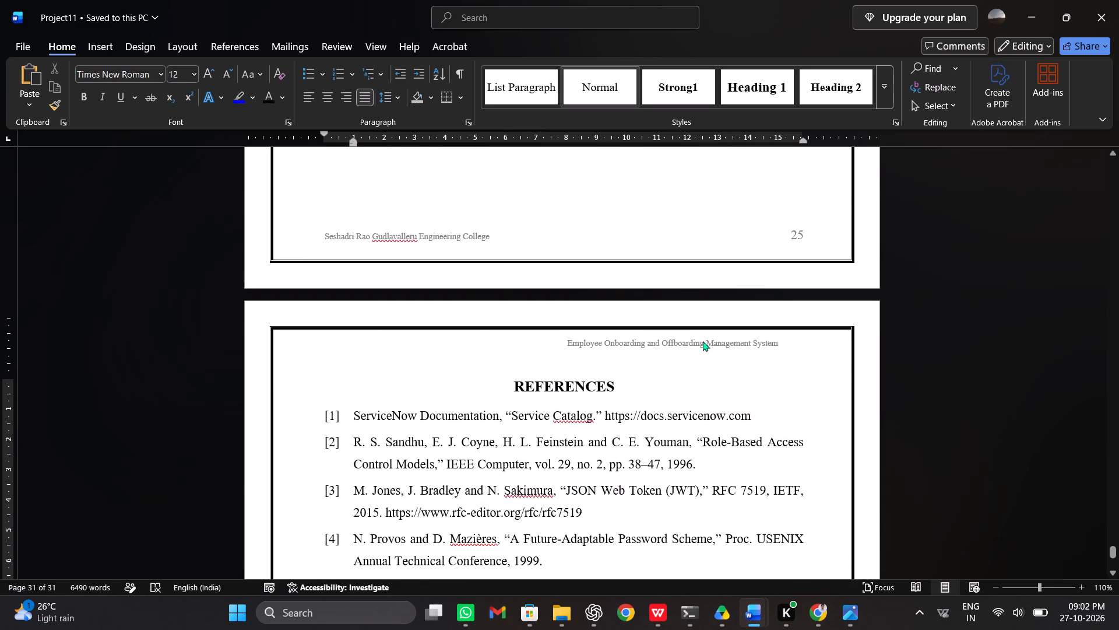
{"action": "scroll", "coordinate": [703, 341], "scroll_direction": "up", "scroll_amount": 1}
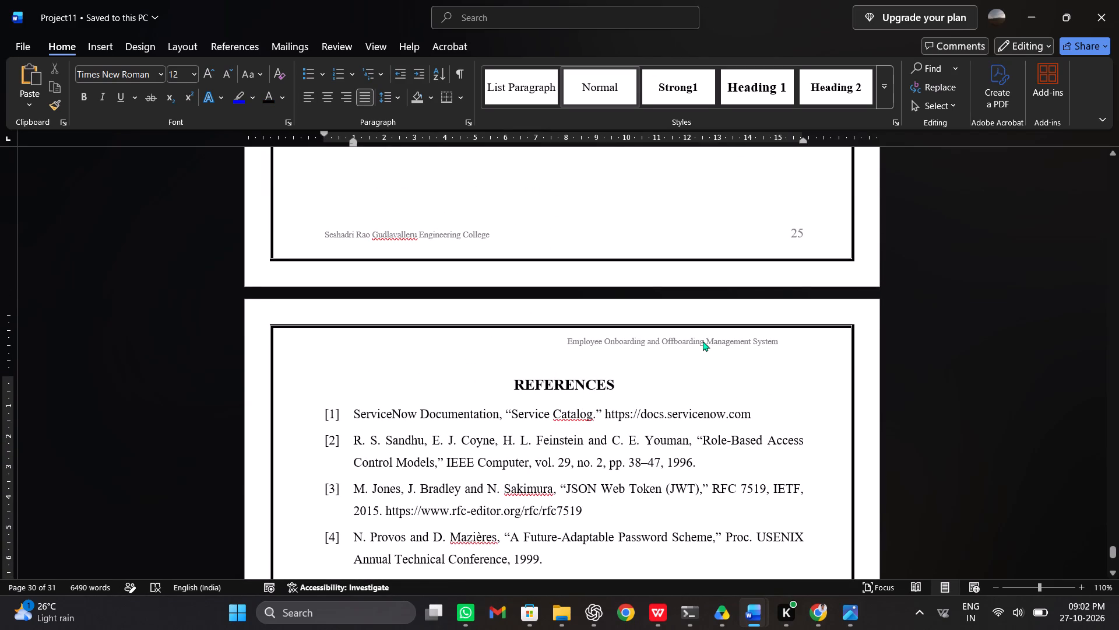
{"action": "scroll", "coordinate": [703, 341], "scroll_direction": "up", "scroll_amount": 1}
{"action": "scroll", "coordinate": [708, 397], "scroll_direction": "up", "scroll_amount": 1}
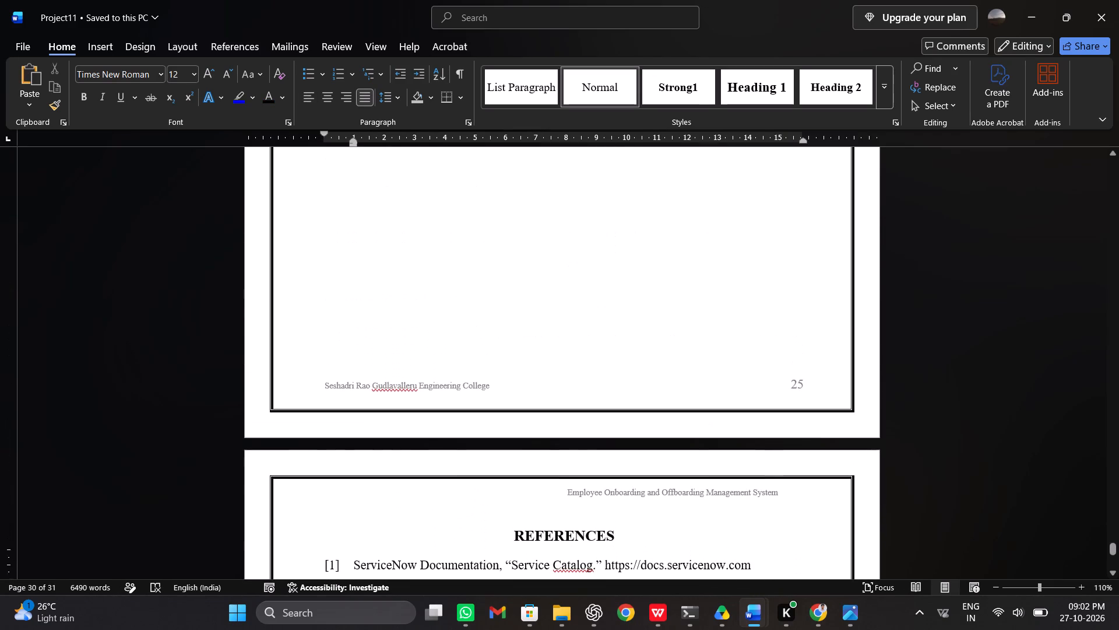
{"action": "scroll", "coordinate": [708, 397], "scroll_direction": "up", "scroll_amount": 1}
{"action": "scroll", "coordinate": [708, 397], "scroll_direction": "down", "scroll_amount": 1}
{"action": "scroll", "coordinate": [708, 397], "scroll_direction": "up", "scroll_amount": 2}
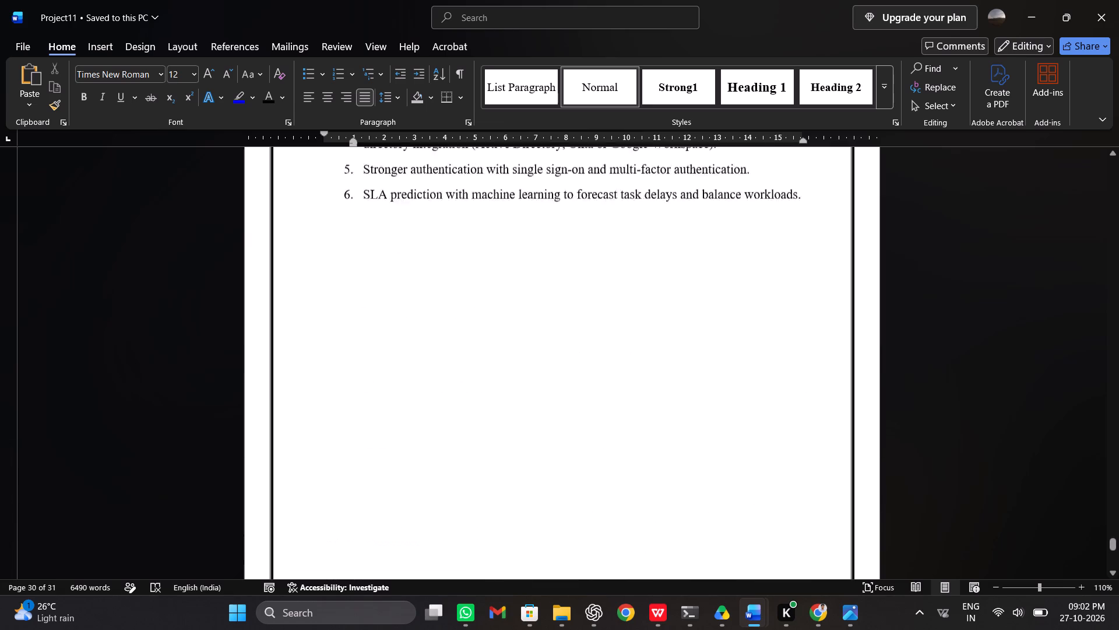
{"action": "scroll", "coordinate": [708, 397], "scroll_direction": "up", "scroll_amount": 2}
{"action": "scroll", "coordinate": [708, 397], "scroll_direction": "down", "scroll_amount": 1}
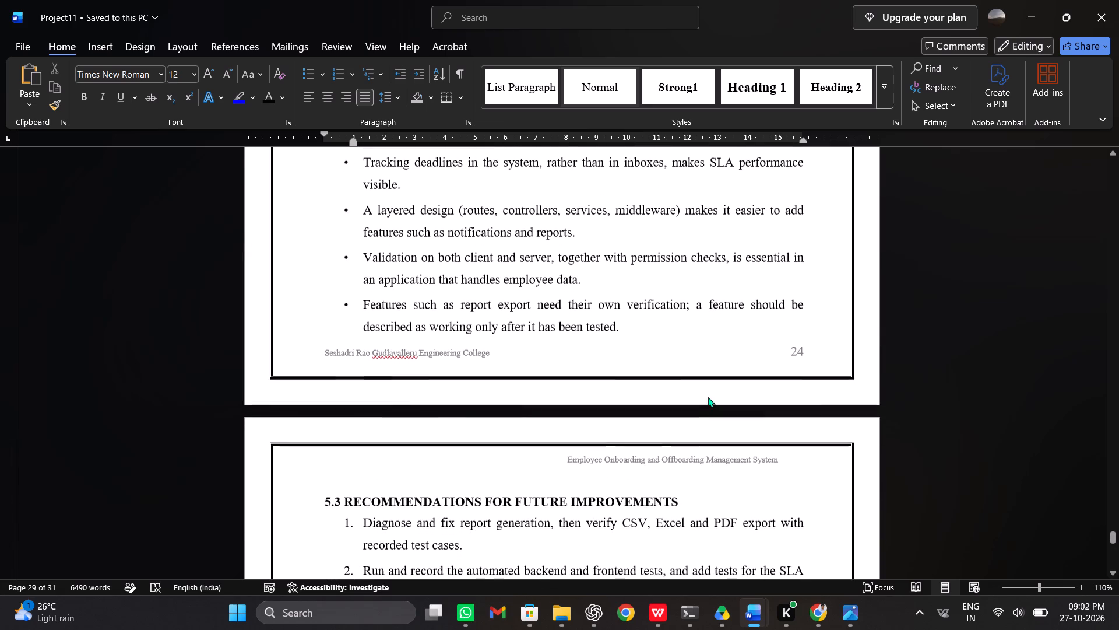
{"action": "scroll", "coordinate": [708, 397], "scroll_direction": "down", "scroll_amount": 4}
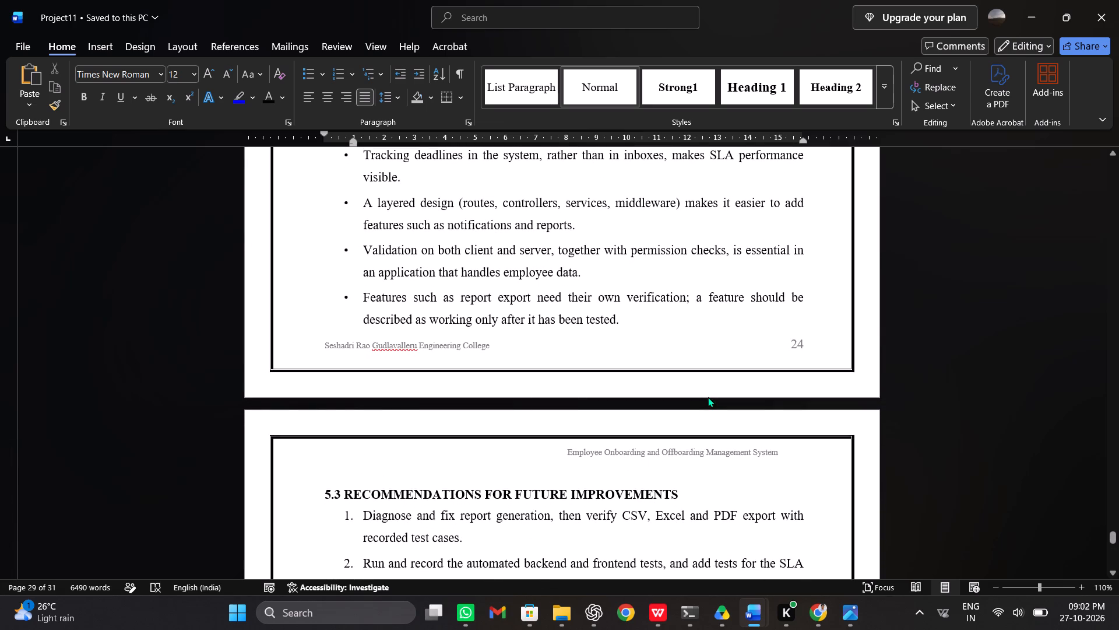
{"action": "scroll", "coordinate": [708, 397], "scroll_direction": "down", "scroll_amount": 17}
{"action": "scroll", "coordinate": [708, 397], "scroll_direction": "up", "scroll_amount": 2}
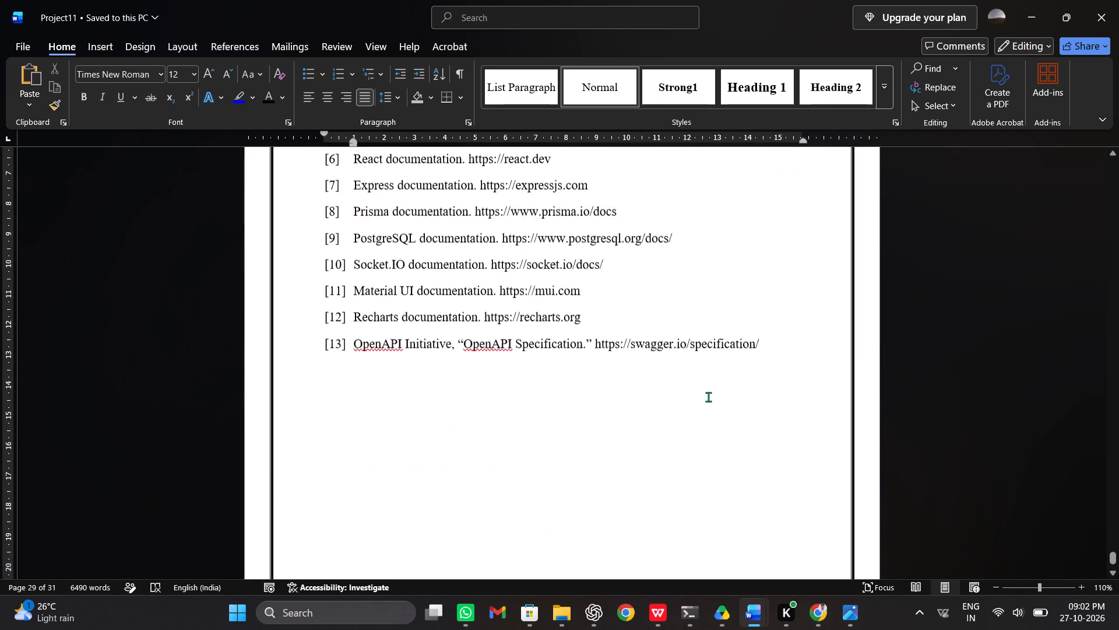
Save the Project11 report.
{"action": "key", "text": "ctrl+s"}
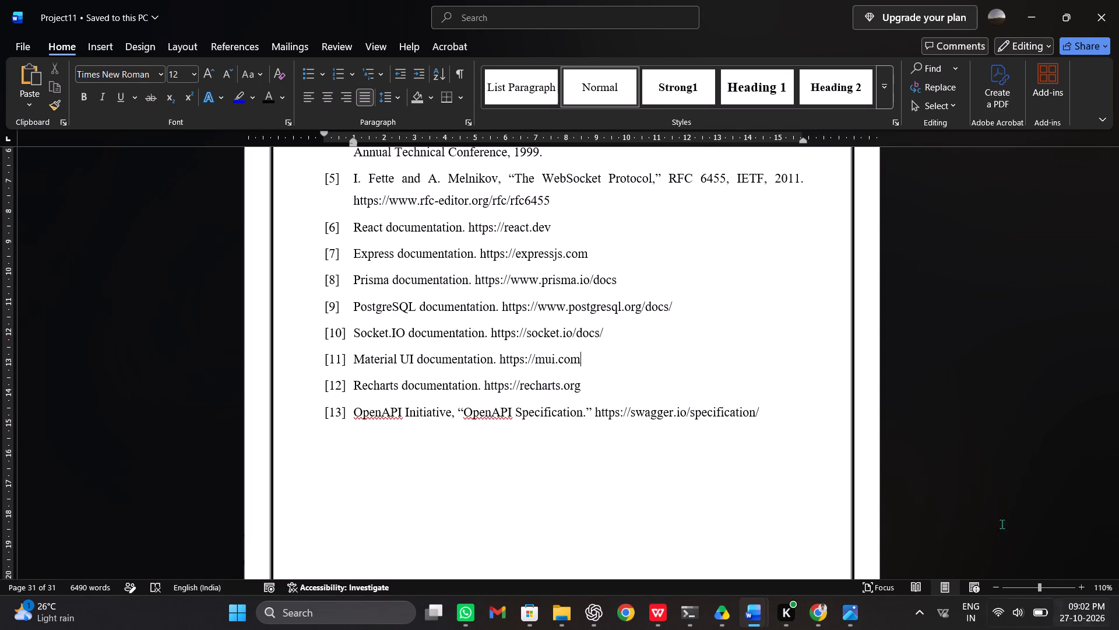
Return to the start of the report and examine the title page and the certificate page's department heading.
{"action": "scroll", "coordinate": [935, 387], "scroll_direction": "down", "scroll_amount": 2, "text": "ctrl"}
{"action": "scroll", "coordinate": [935, 387], "scroll_direction": "up", "scroll_amount": 20}
{"action": "scroll", "coordinate": [935, 387], "scroll_direction": "up", "scroll_amount": 20}
{"action": "scroll", "coordinate": [935, 387], "scroll_direction": "up", "scroll_amount": 20}
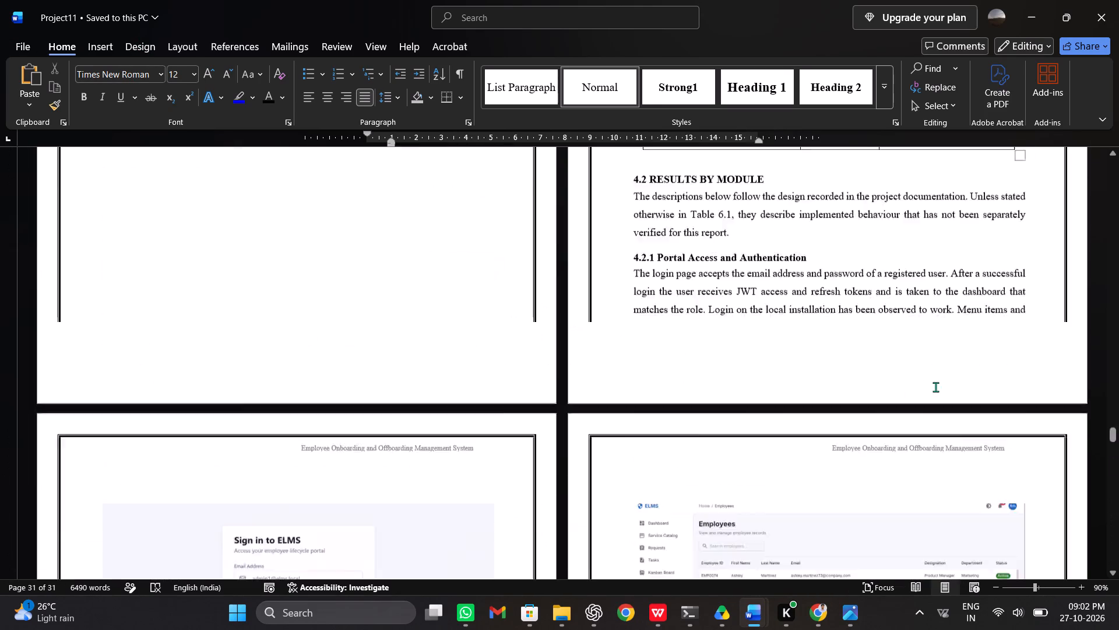
{"action": "scroll", "coordinate": [935, 387], "scroll_direction": "up", "scroll_amount": 20}
{"action": "scroll", "coordinate": [935, 387], "scroll_direction": "up", "scroll_amount": 20}
{"action": "scroll", "coordinate": [935, 387], "scroll_direction": "up", "scroll_amount": 7}
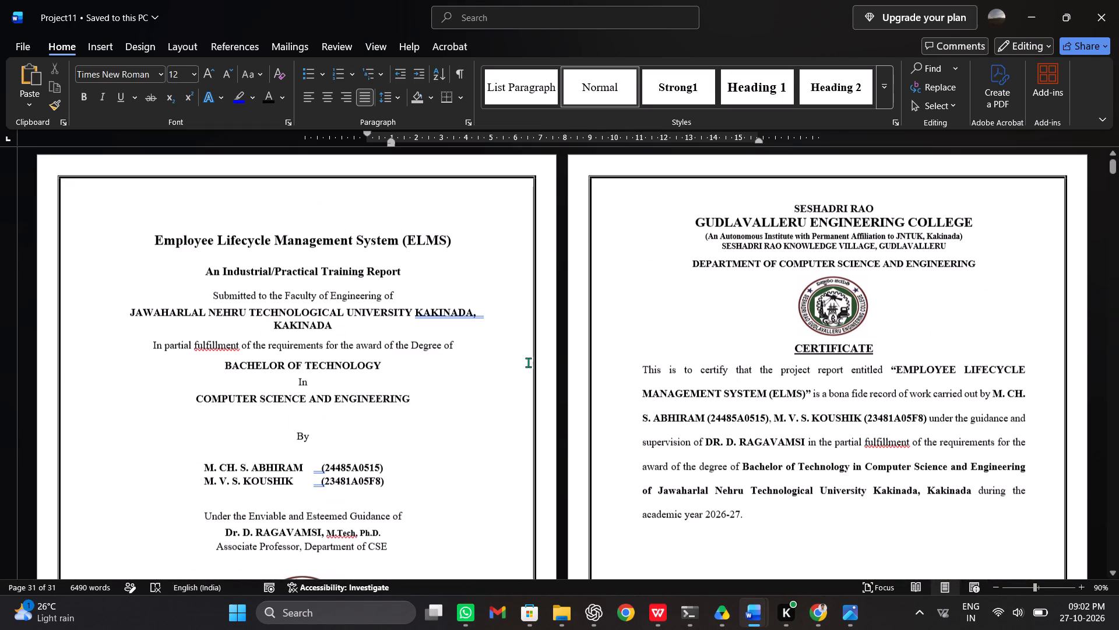
{"action": "left_click", "coordinate": [528, 362]}
{"action": "left_click", "coordinate": [698, 291]}
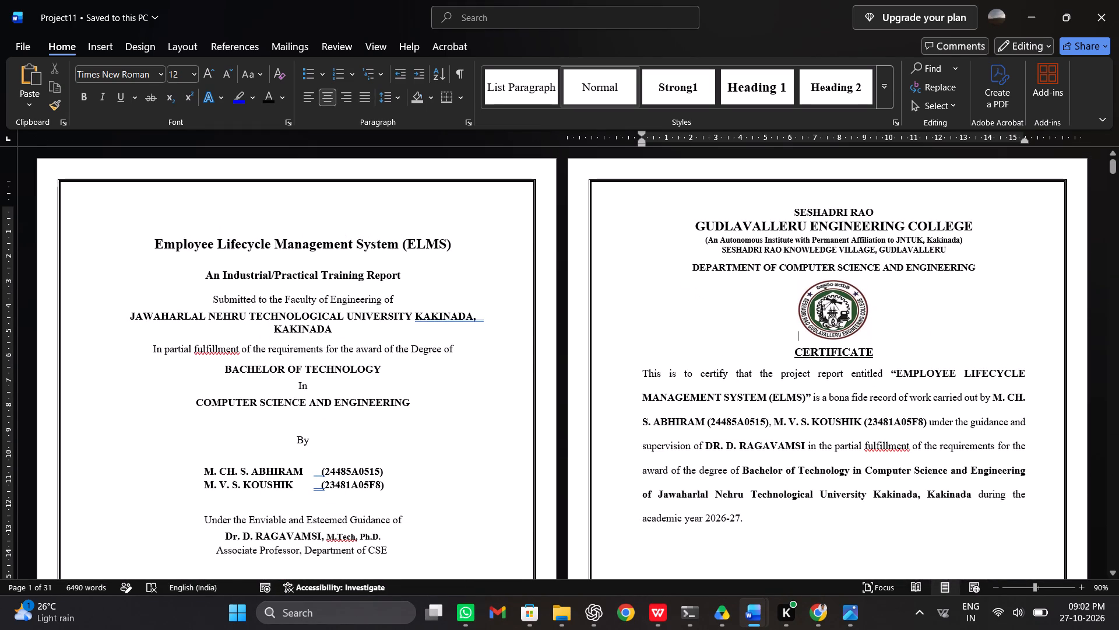
{"action": "left_click", "coordinate": [748, 277]}
{"action": "left_click", "coordinate": [891, 264]}
{"action": "left_click", "coordinate": [970, 268]}
{"action": "left_click", "coordinate": [983, 268]}
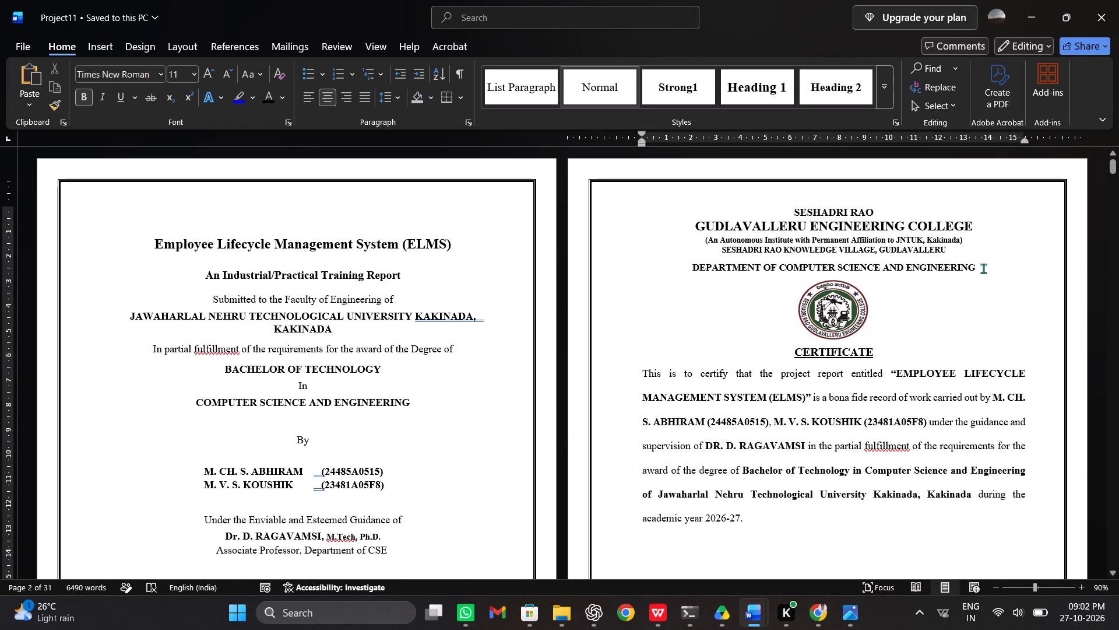
Save the Project11 report again after checking its opening pages.
{"action": "key", "text": "ctrl+s"}
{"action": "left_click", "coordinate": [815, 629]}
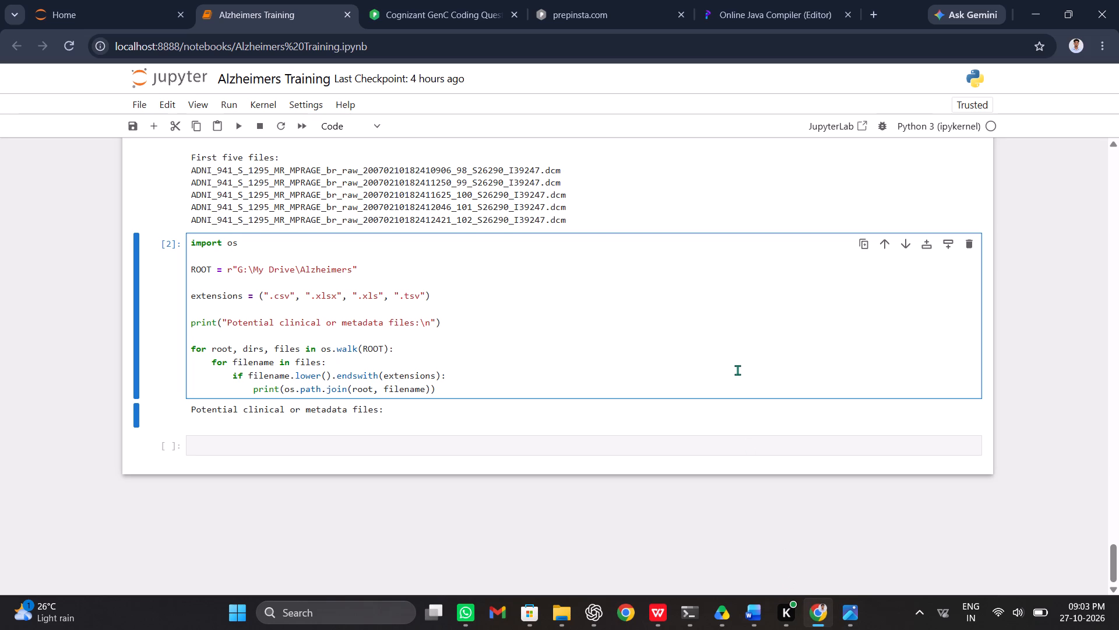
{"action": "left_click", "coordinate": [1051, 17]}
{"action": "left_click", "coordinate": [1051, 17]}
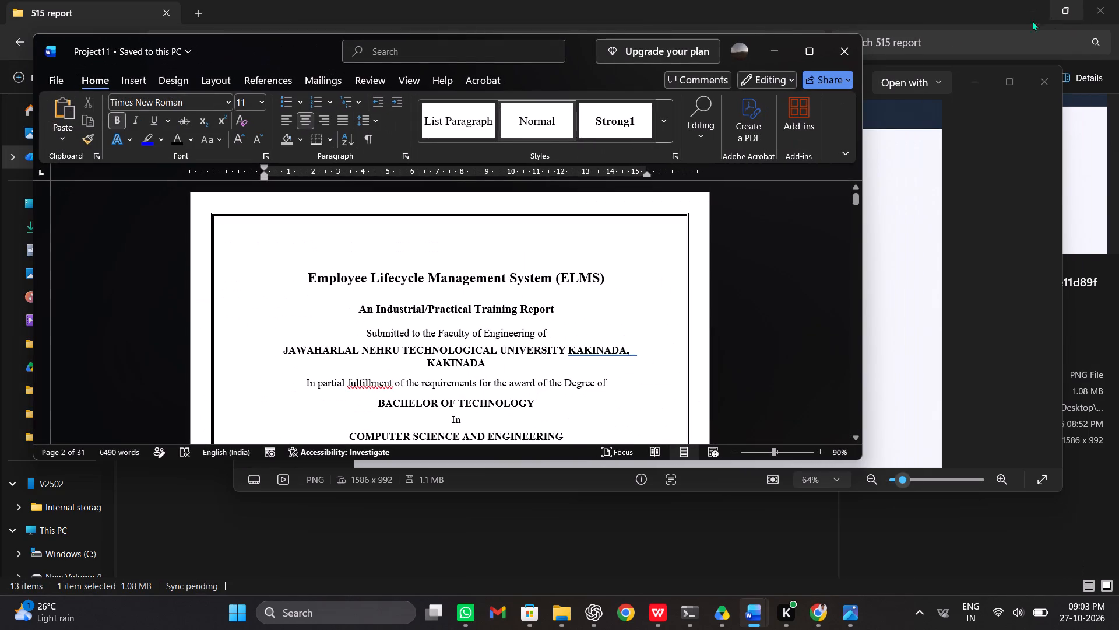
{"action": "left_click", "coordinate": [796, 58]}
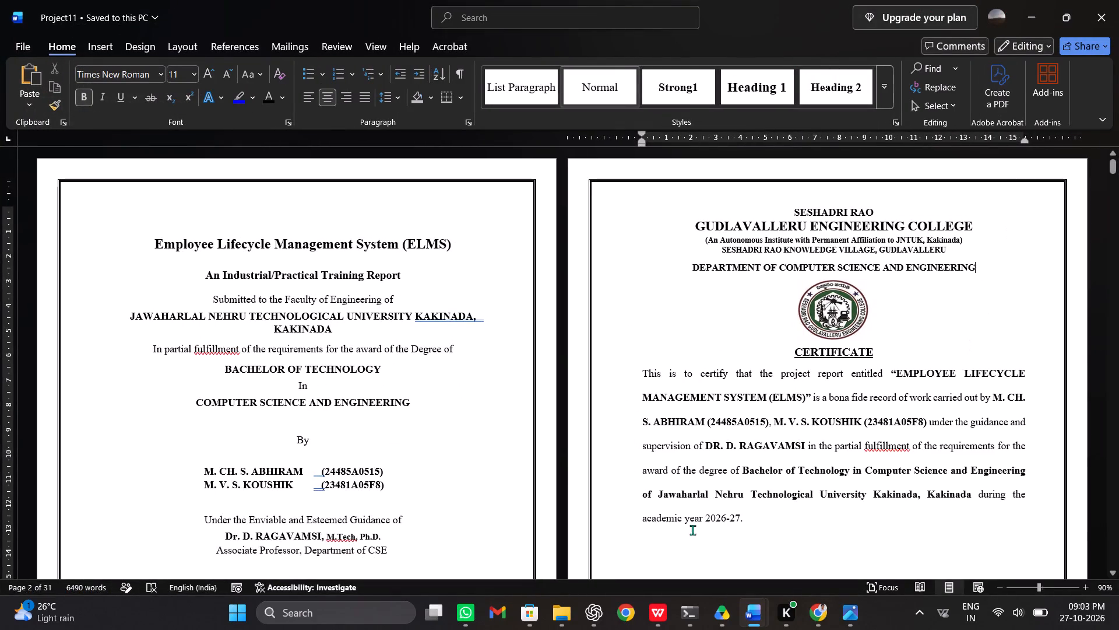
{"action": "left_click", "coordinate": [818, 612]}
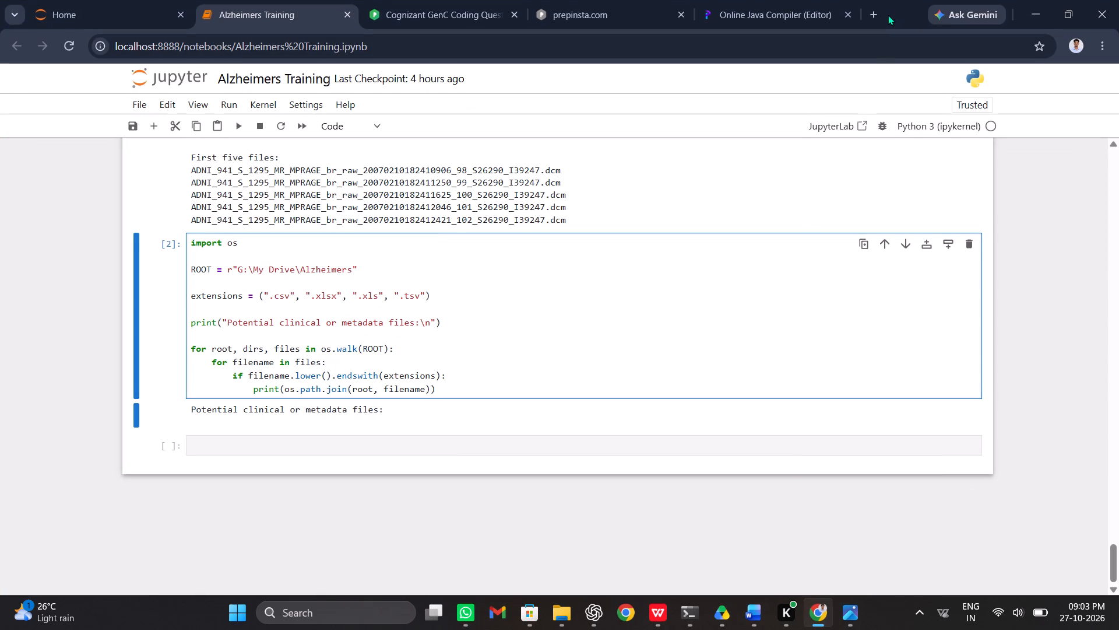
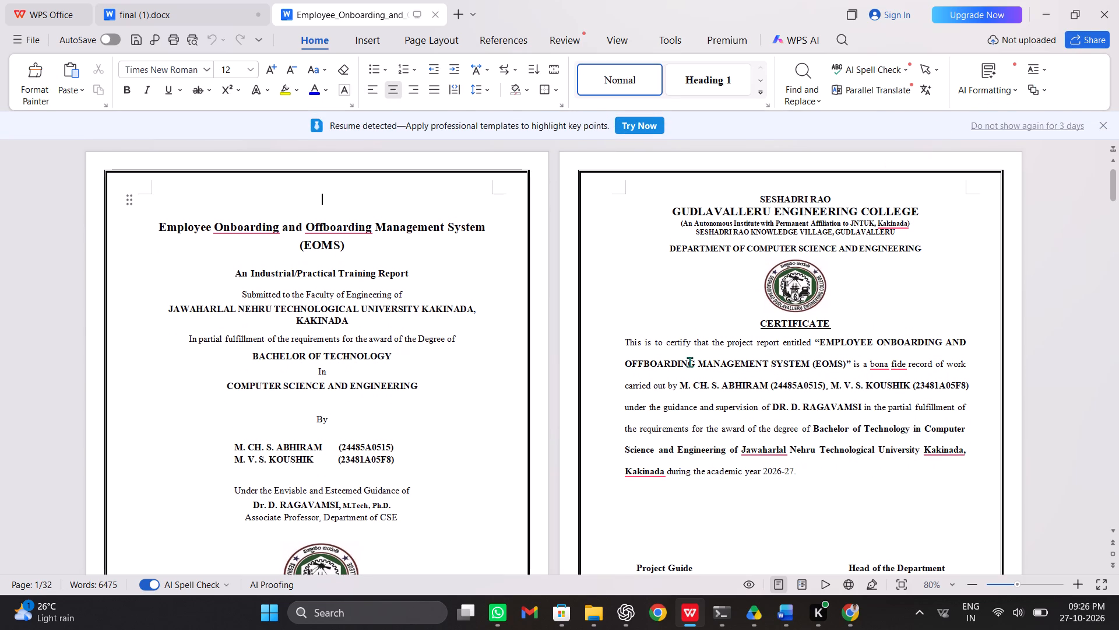
Examine the report's title page and certificate, and view the spelling suggestions for the word Onboarding in the abstract.
{"action": "left_click", "coordinate": [717, 345]}
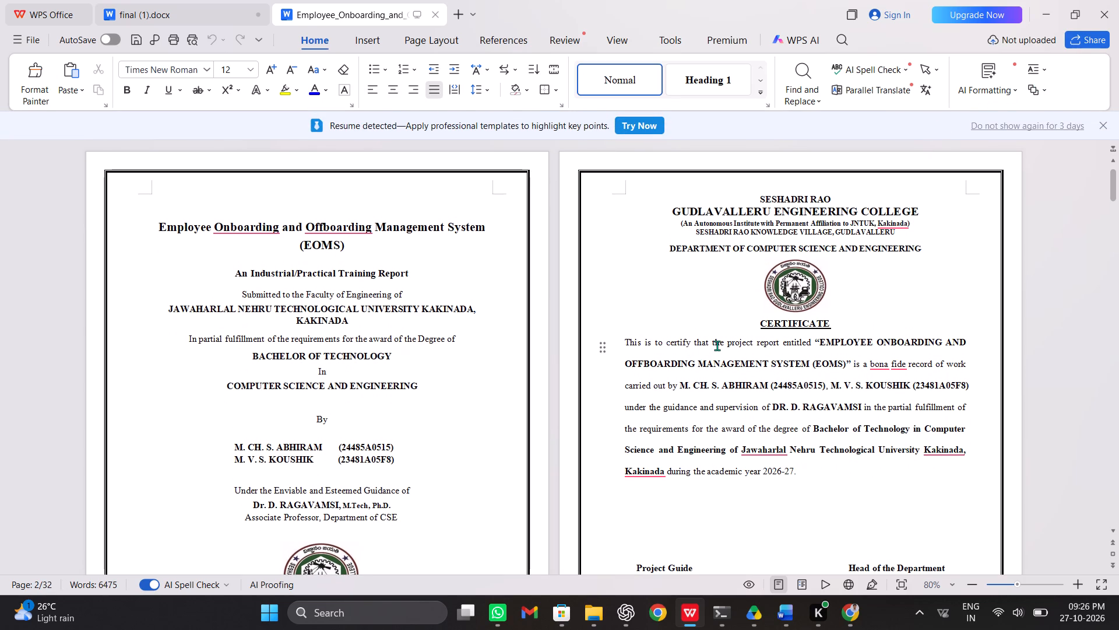
{"action": "left_click", "coordinate": [717, 345]}
{"action": "scroll", "coordinate": [717, 345], "scroll_direction": "down", "scroll_amount": 6}
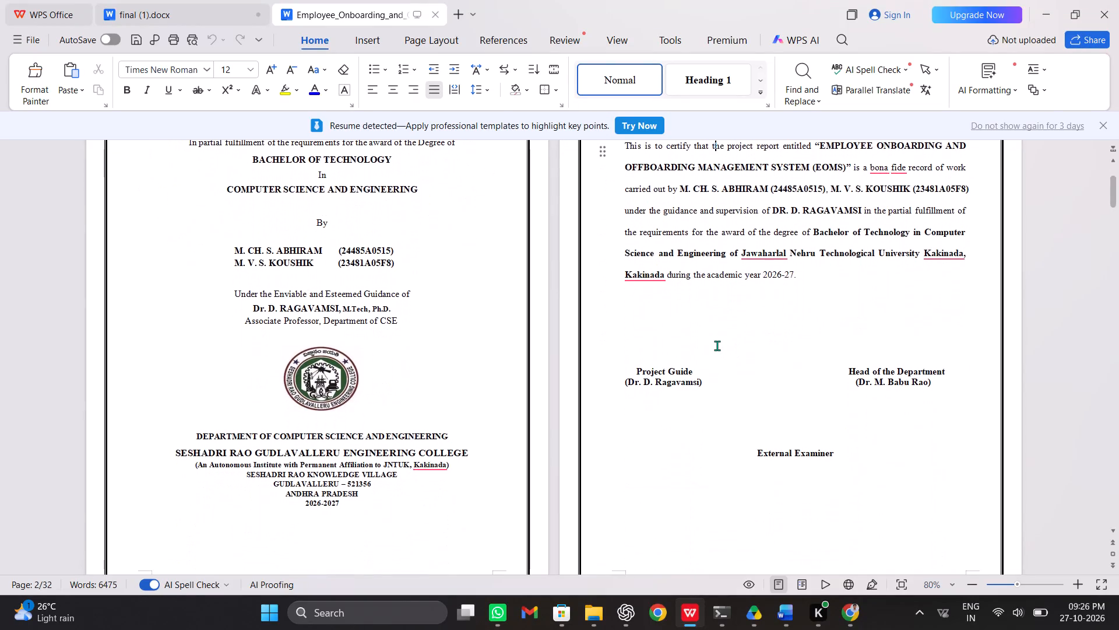
{"action": "scroll", "coordinate": [717, 345], "scroll_direction": "down", "scroll_amount": 3}
{"action": "left_click", "coordinate": [717, 345]}
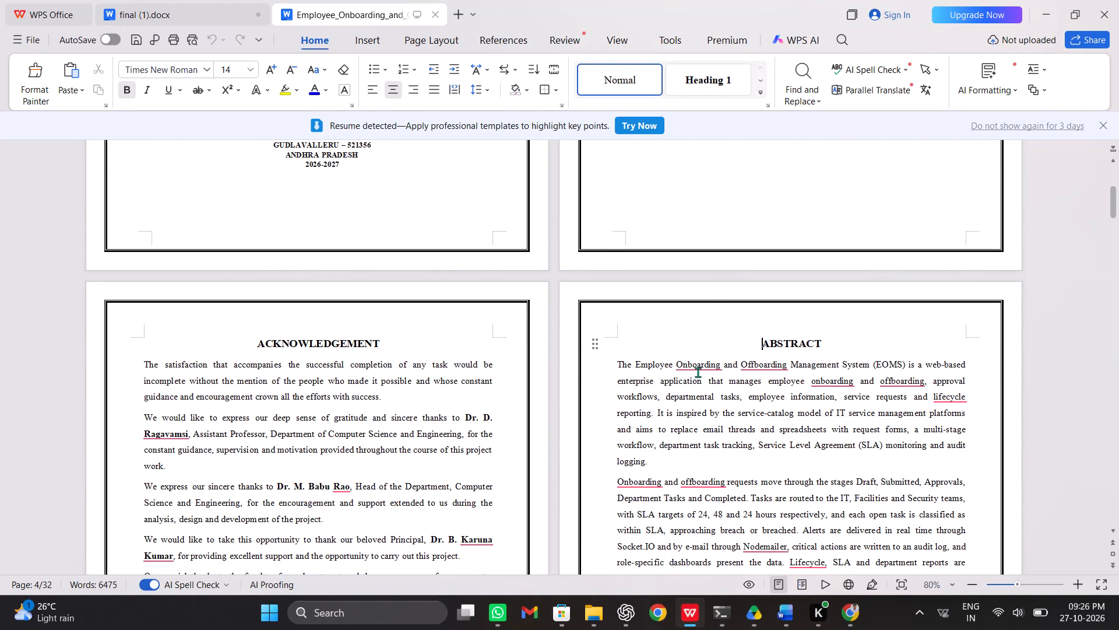
{"action": "left_click", "coordinate": [705, 367]}
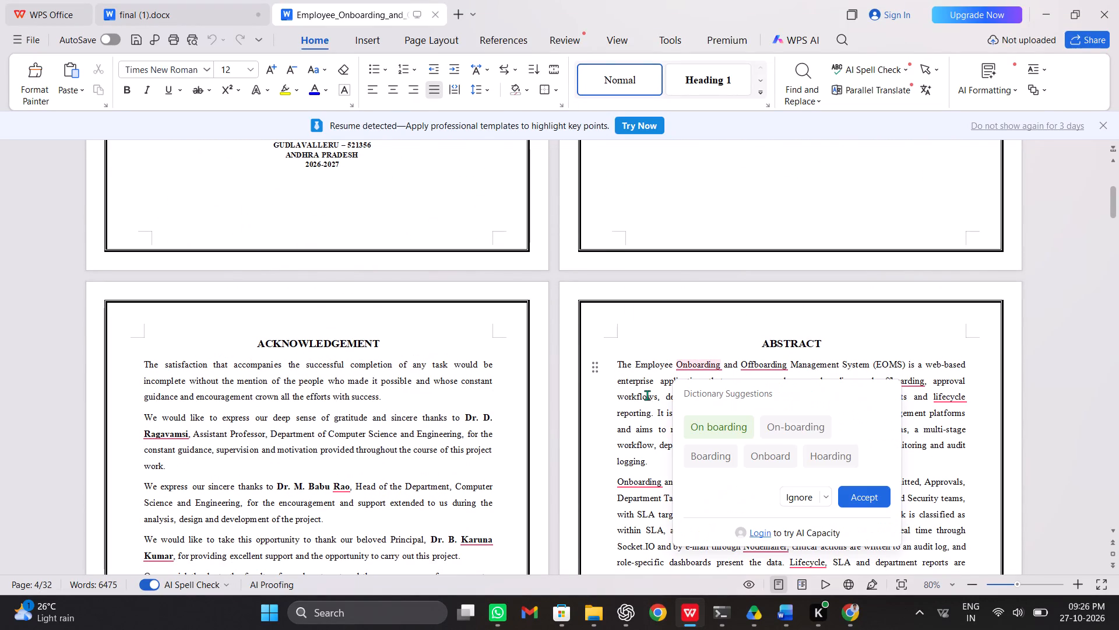
{"action": "left_click", "coordinate": [646, 395]}
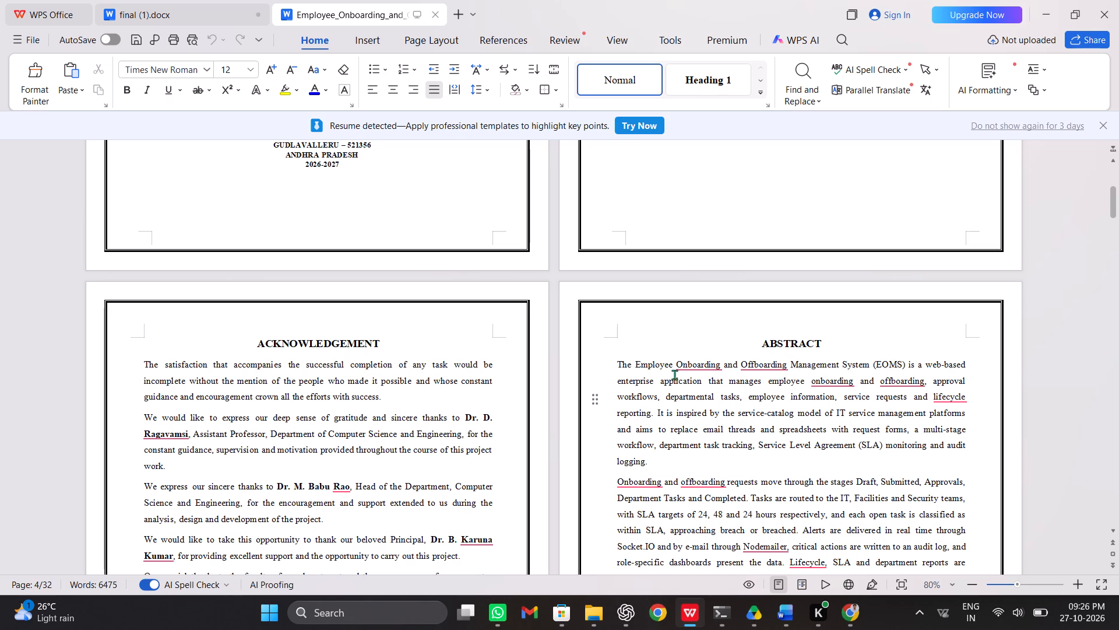
{"action": "left_click", "coordinate": [687, 366]}
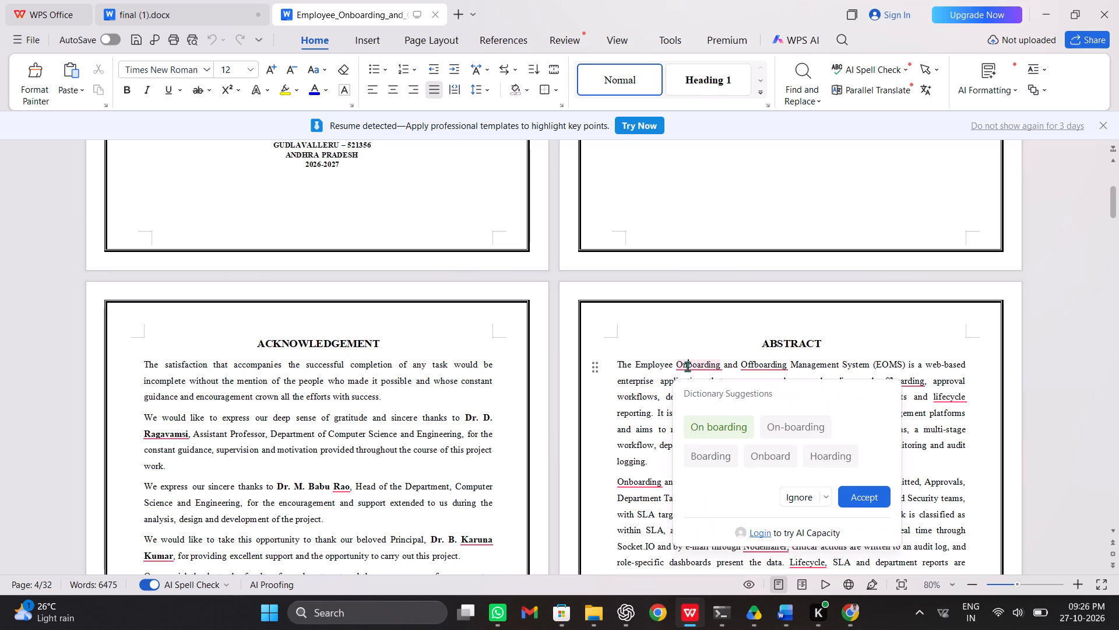
Review the Word report from the acknowledgement and abstract through the index and Chapter 1 to the literature review.
{"action": "scroll", "coordinate": [532, 499], "scroll_direction": "down", "scroll_amount": 5}
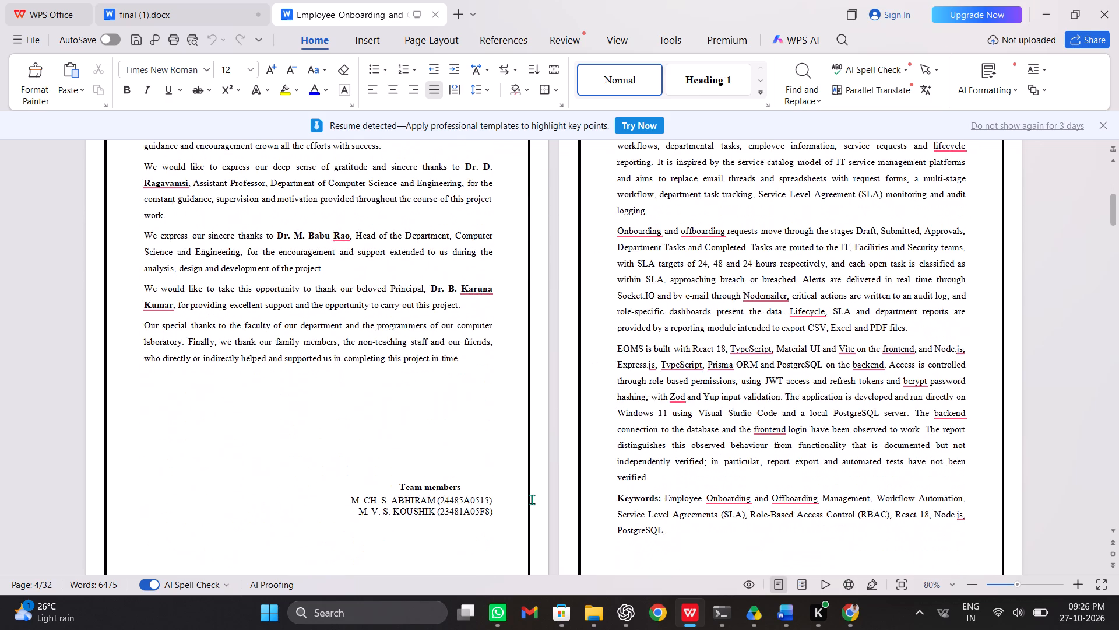
{"action": "scroll", "coordinate": [532, 499], "scroll_direction": "down", "scroll_amount": 7}
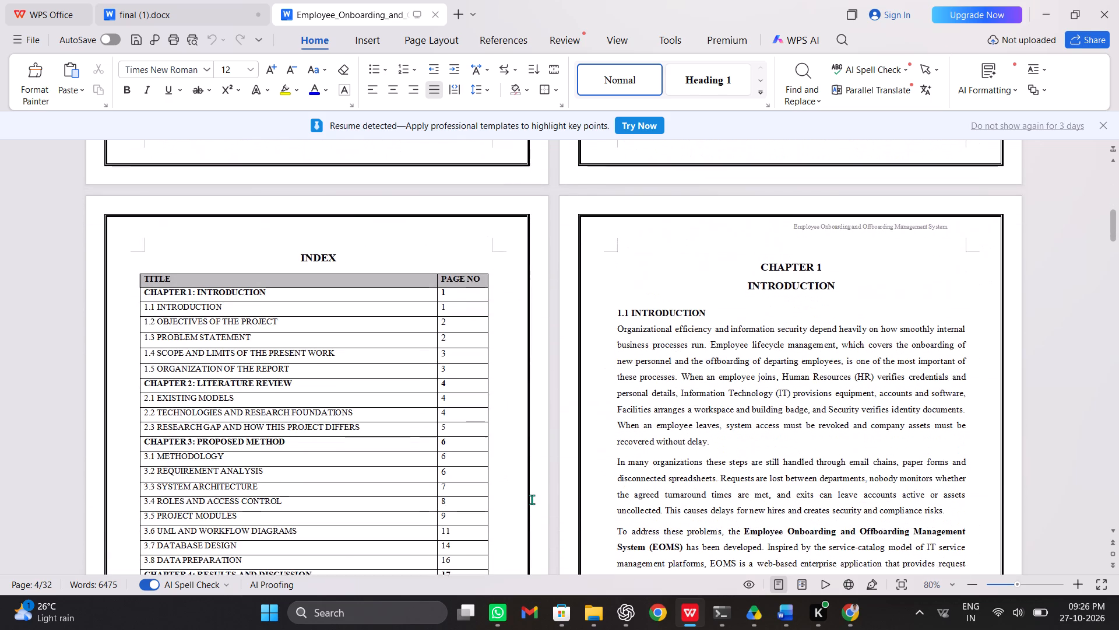
{"action": "scroll", "coordinate": [532, 499], "scroll_direction": "down", "scroll_amount": 1}
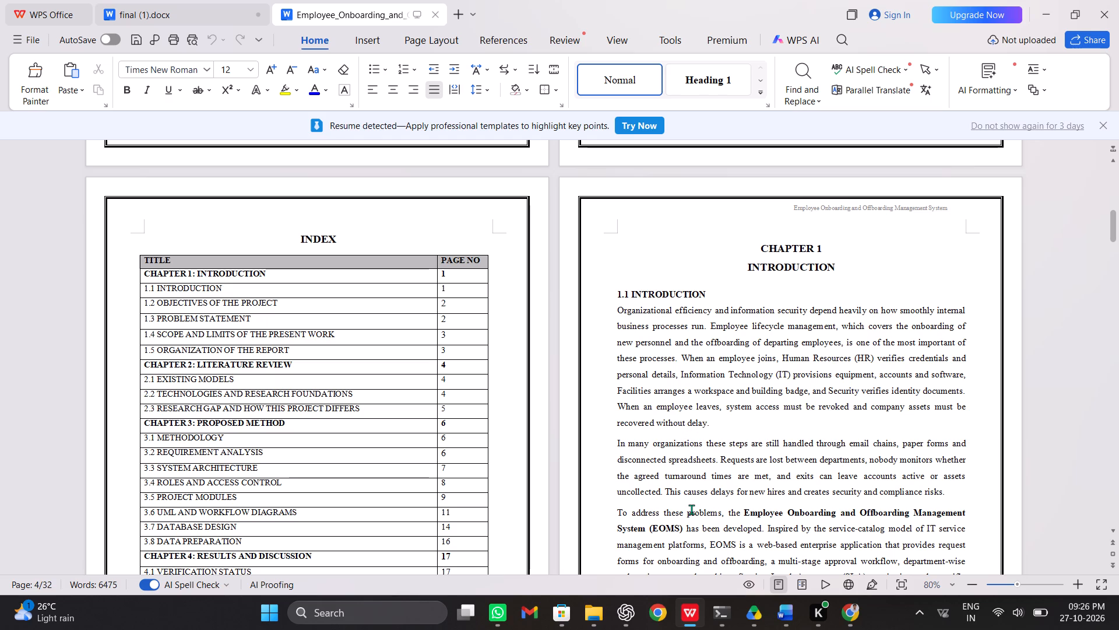
{"action": "scroll", "coordinate": [691, 509], "scroll_direction": "down", "scroll_amount": 2}
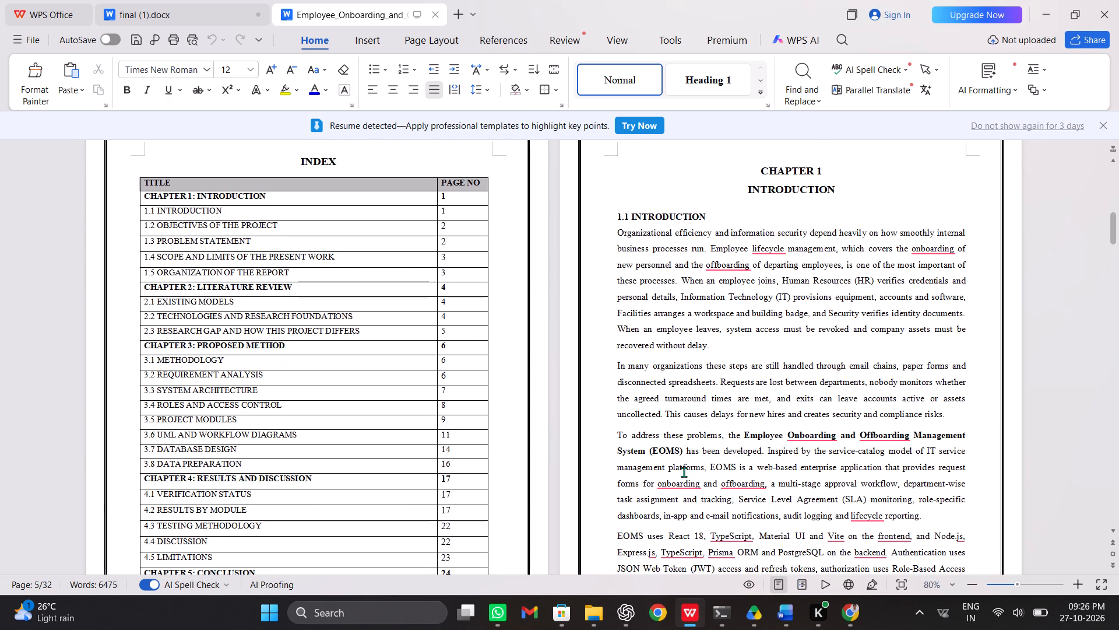
{"action": "scroll", "coordinate": [789, 460], "scroll_direction": "down", "scroll_amount": 7}
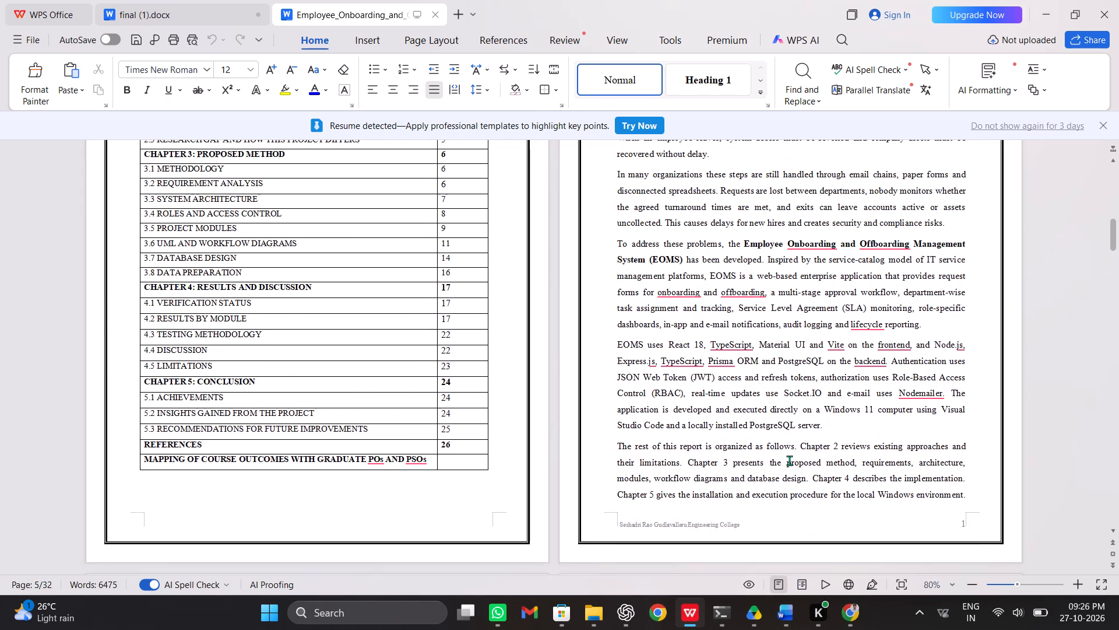
{"action": "scroll", "coordinate": [789, 460], "scroll_direction": "up", "scroll_amount": 3}
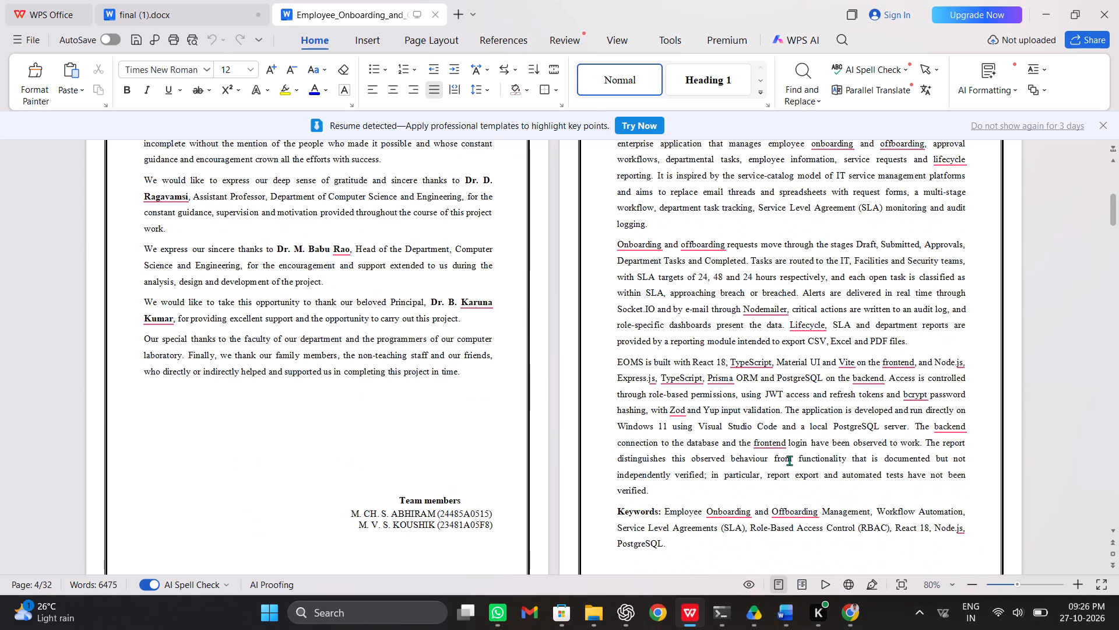
{"action": "scroll", "coordinate": [789, 460], "scroll_direction": "down", "scroll_amount": 9}
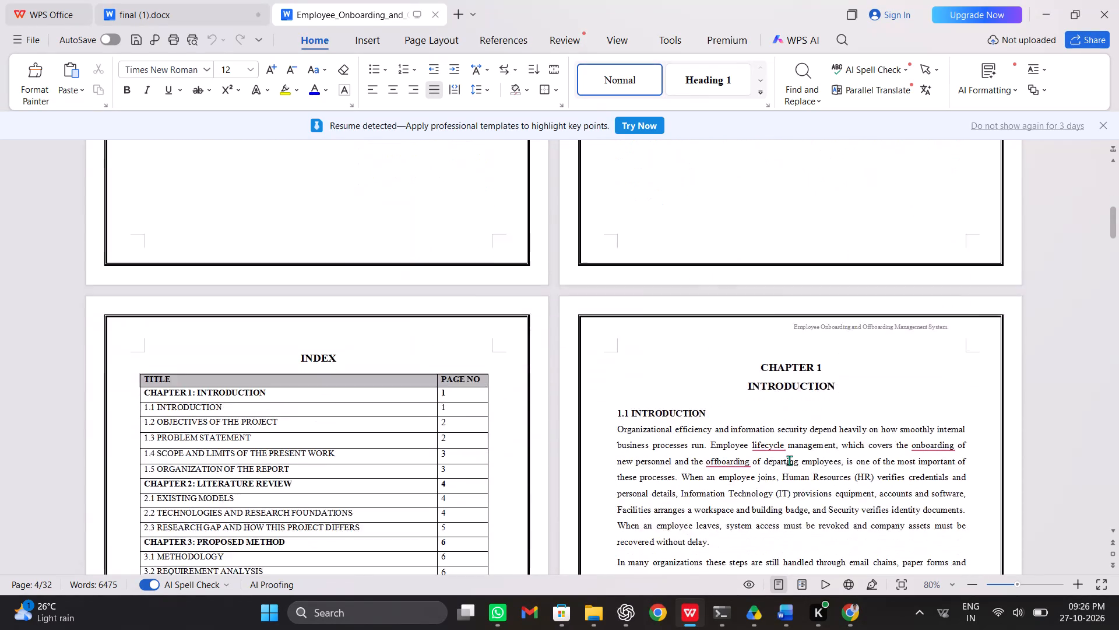
{"action": "scroll", "coordinate": [789, 460], "scroll_direction": "down", "scroll_amount": 6}
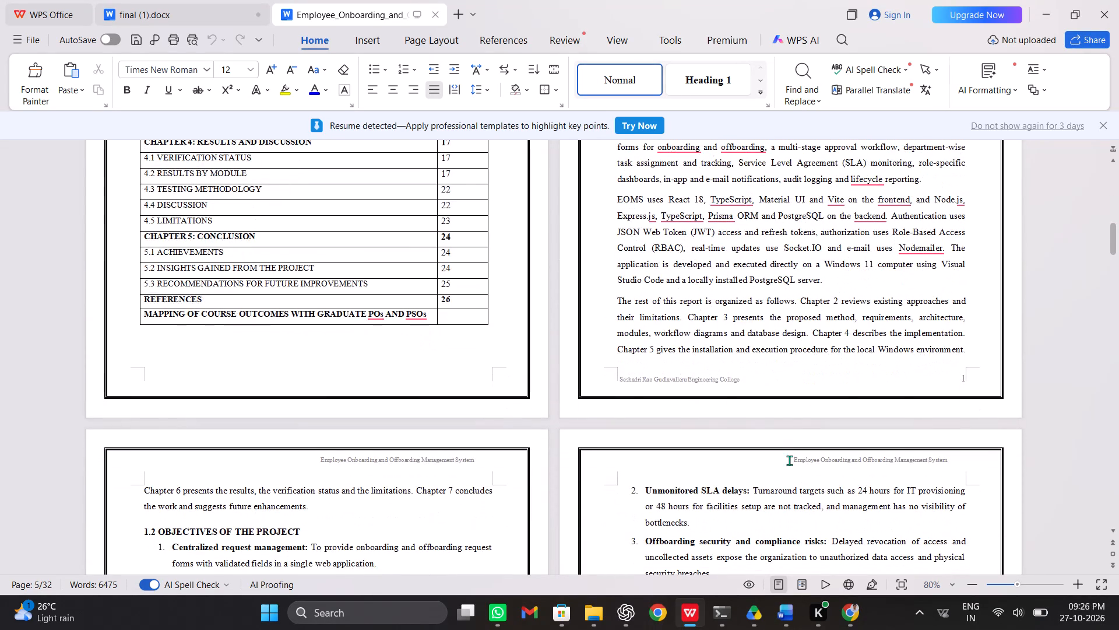
{"action": "scroll", "coordinate": [789, 460], "scroll_direction": "down", "scroll_amount": 4}
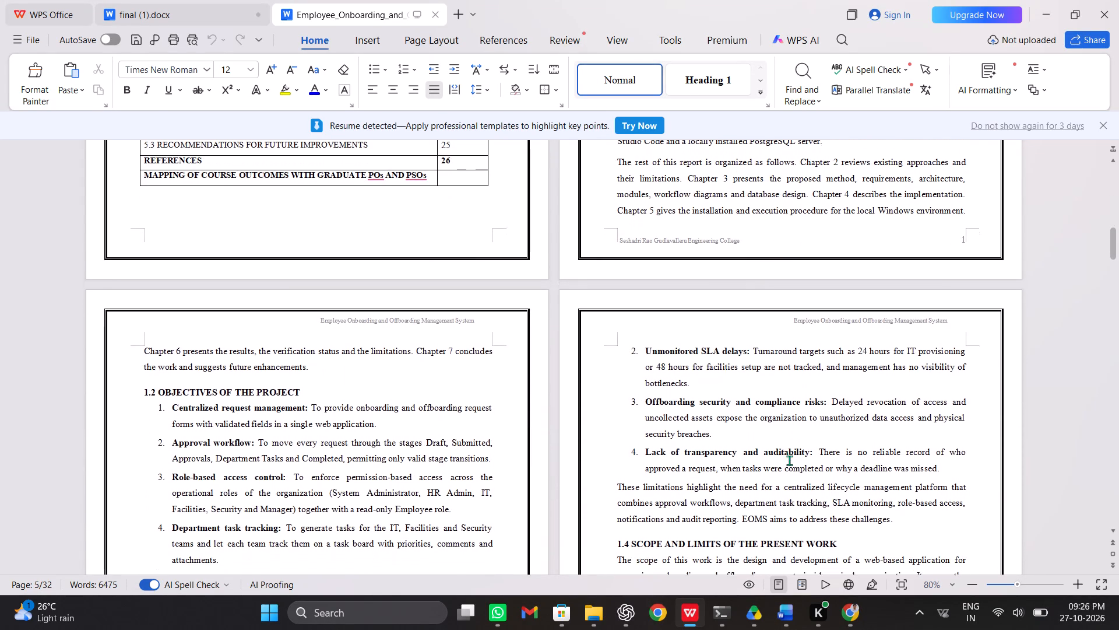
{"action": "scroll", "coordinate": [789, 460], "scroll_direction": "down", "scroll_amount": 2}
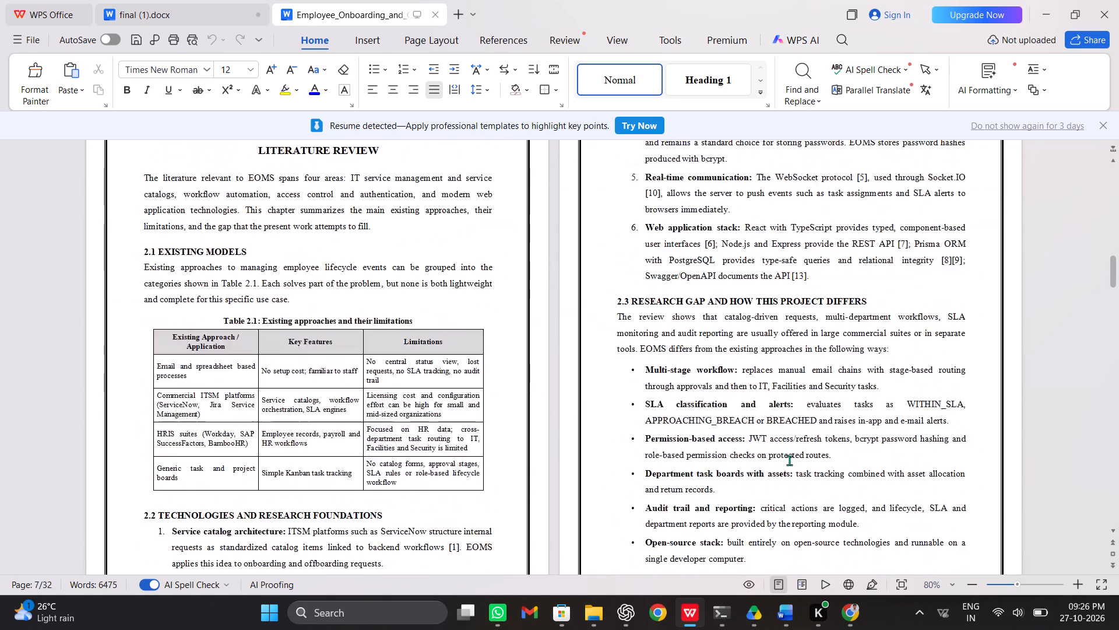
{"action": "scroll", "coordinate": [789, 460], "scroll_direction": "down", "scroll_amount": 1}
Review the Word report again from the title page and certificate through the index to the Chapter 1 objectives and problem statement.
{"action": "scroll", "coordinate": [789, 460], "scroll_direction": "down", "scroll_amount": 2}
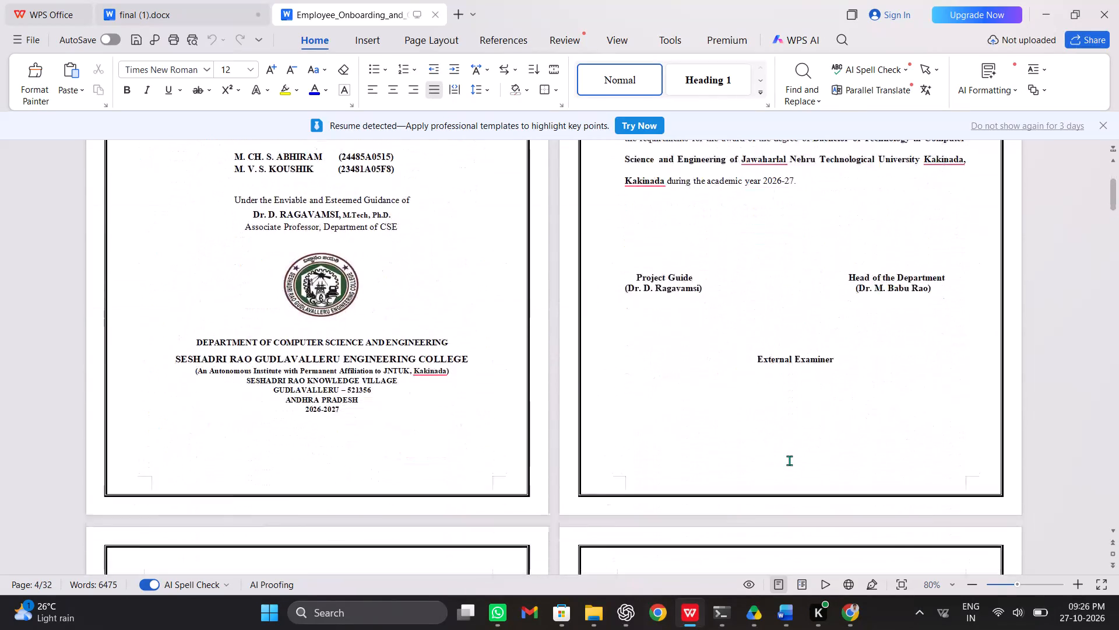
{"action": "scroll", "coordinate": [789, 460], "scroll_direction": "down", "scroll_amount": 11}
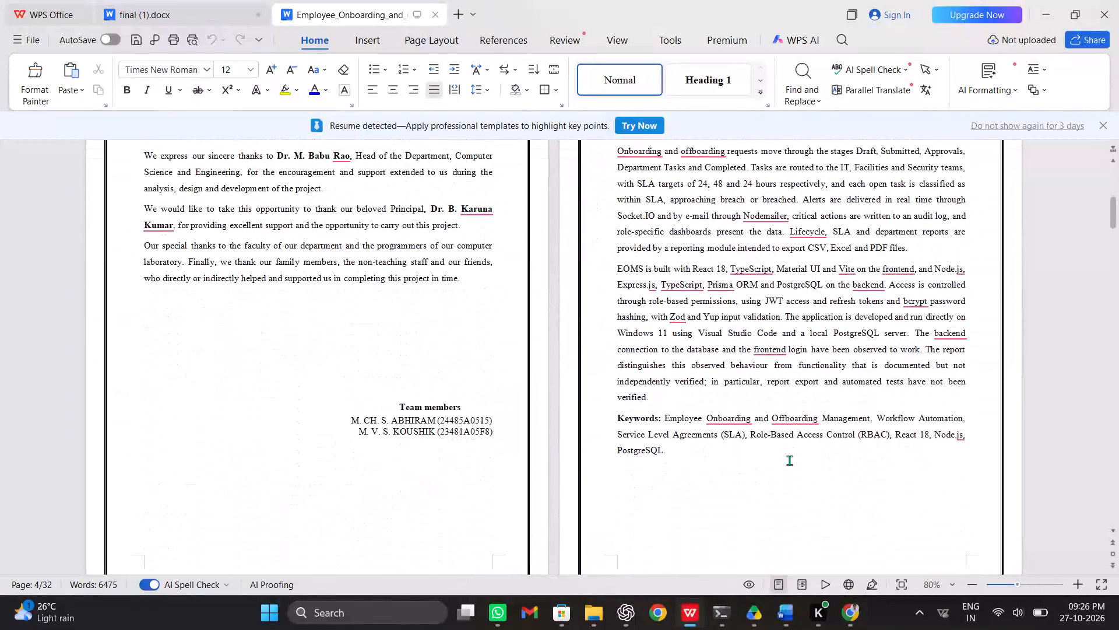
{"action": "scroll", "coordinate": [789, 460], "scroll_direction": "down", "scroll_amount": 6}
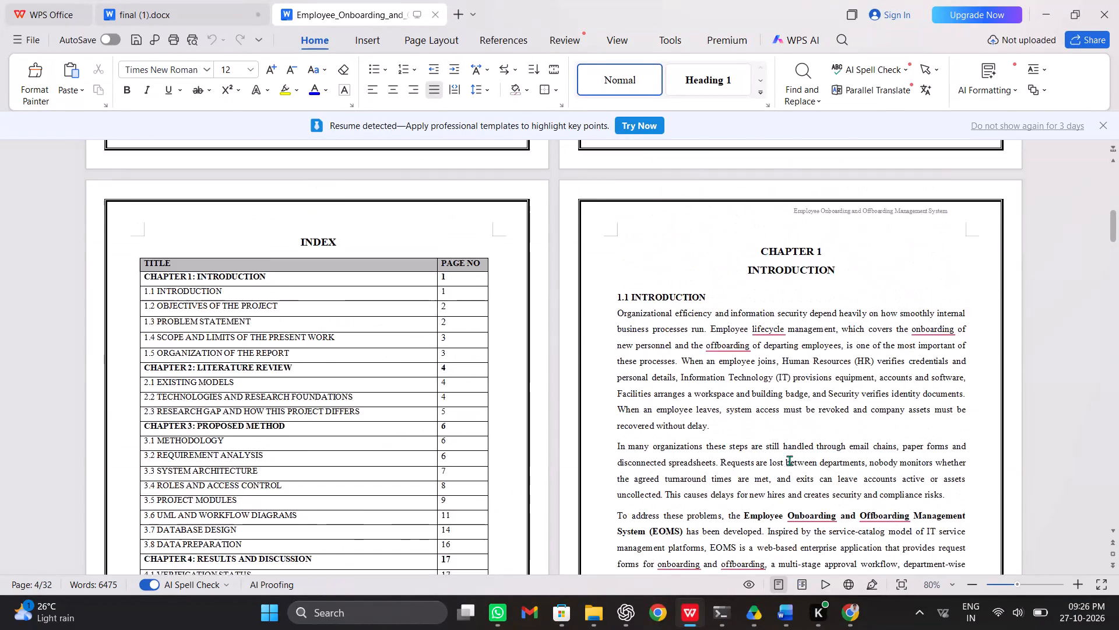
{"action": "scroll", "coordinate": [789, 460], "scroll_direction": "down", "scroll_amount": 1}
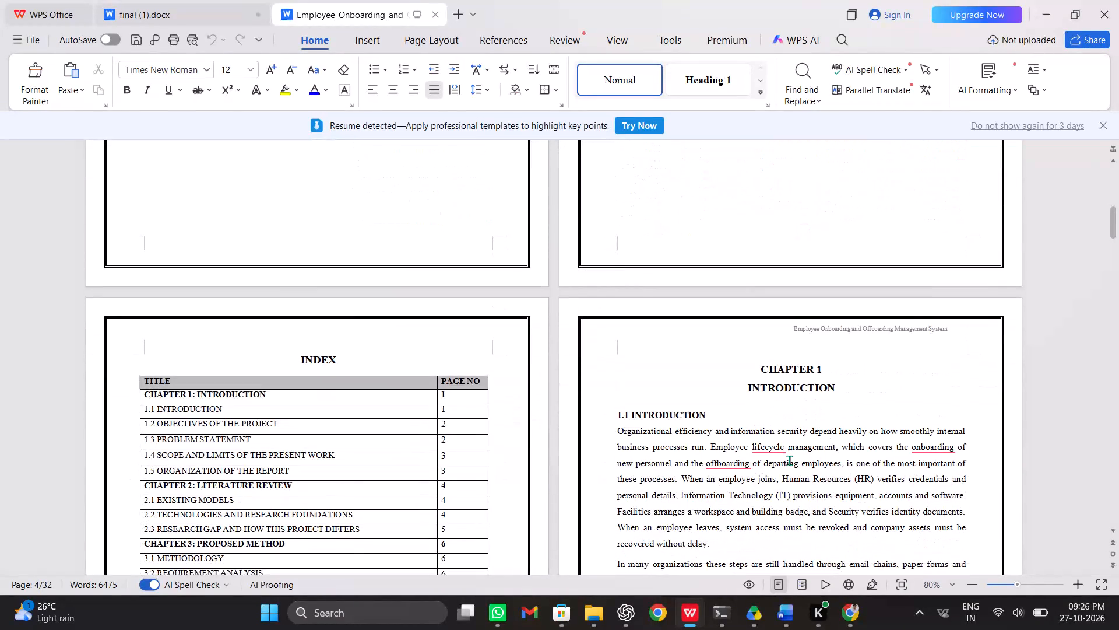
{"action": "scroll", "coordinate": [789, 460], "scroll_direction": "down", "scroll_amount": 8}
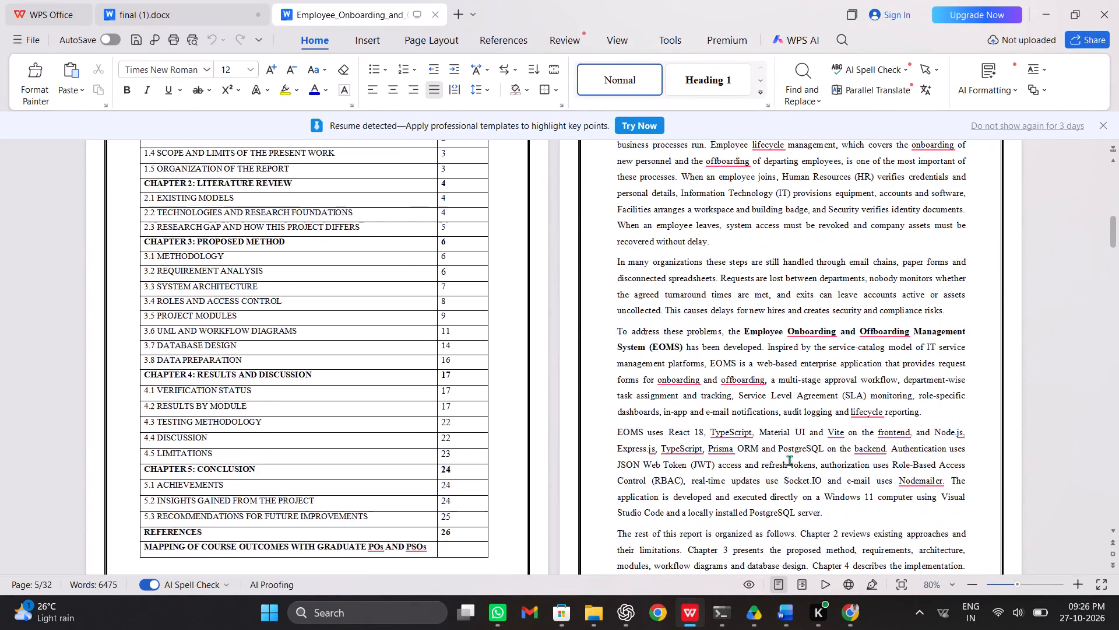
{"action": "scroll", "coordinate": [789, 460], "scroll_direction": "down", "scroll_amount": 4}
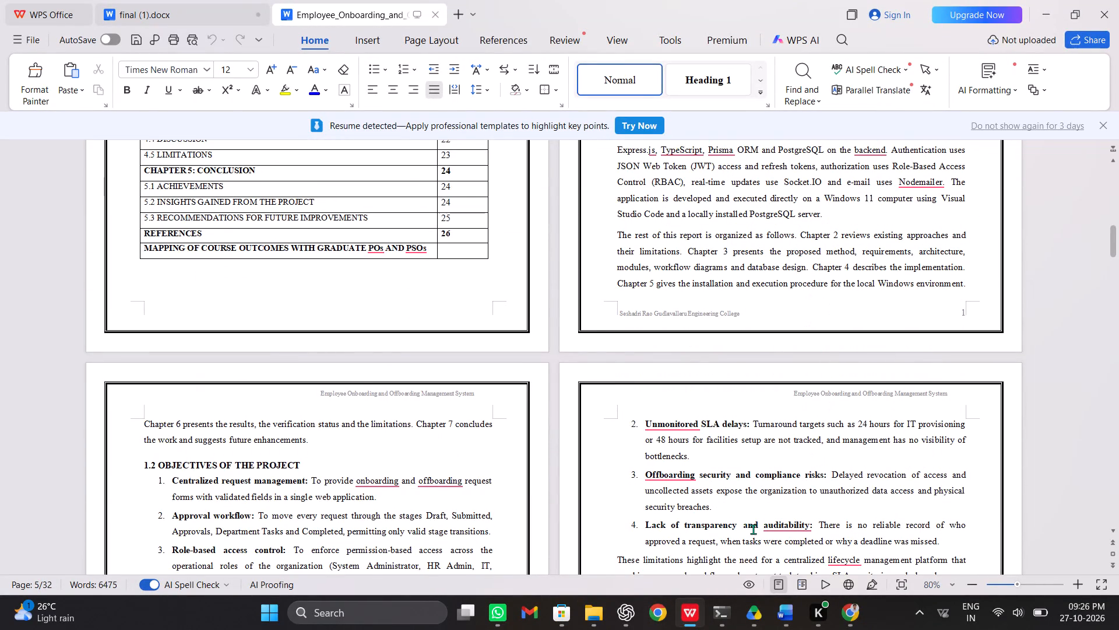
Set the page zoom to 100% and check the chapter outline closing section 1.1 and the project objectives in the Word report.
{"action": "scroll", "coordinate": [753, 529], "scroll_direction": "down", "scroll_amount": 3}
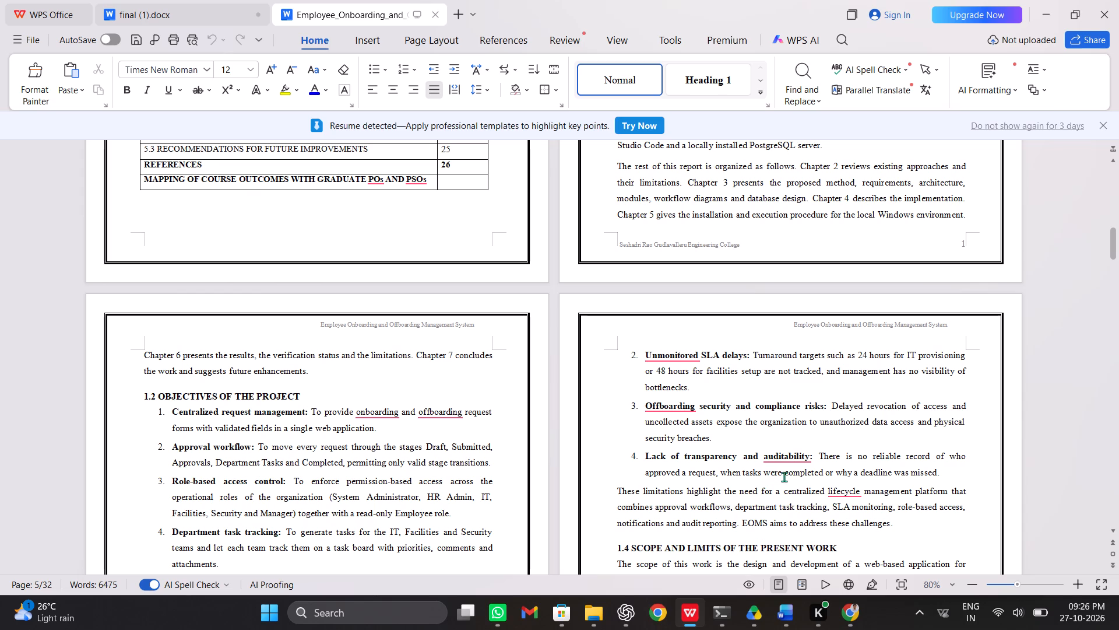
{"action": "left_click", "coordinate": [791, 477]}
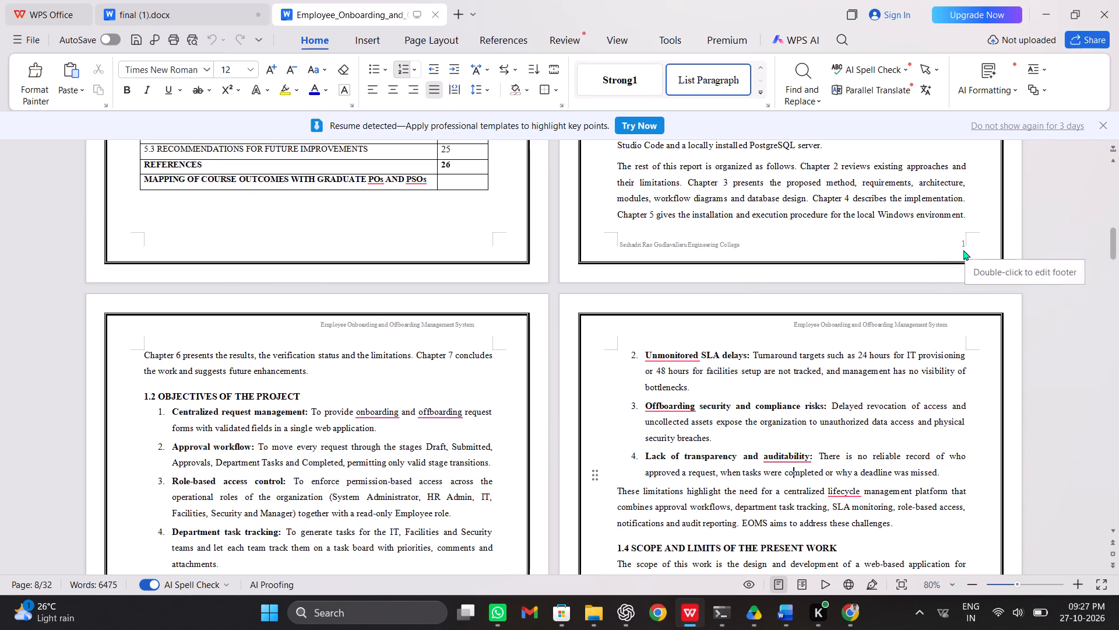
{"action": "left_click", "coordinate": [459, 352]}
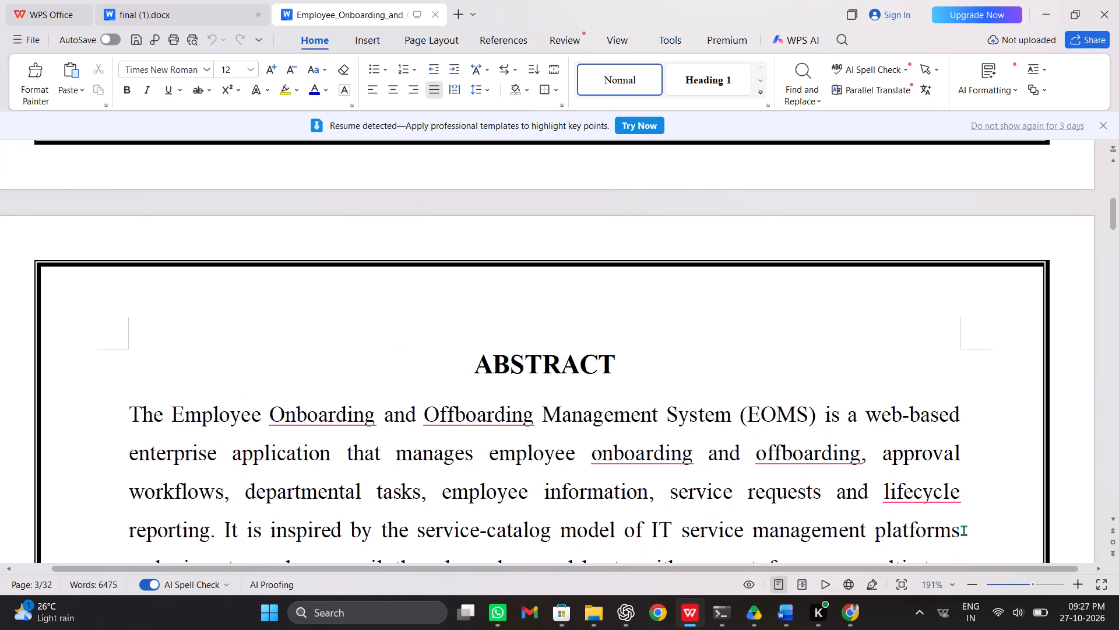
{"action": "triple_click", "coordinate": [972, 583]}
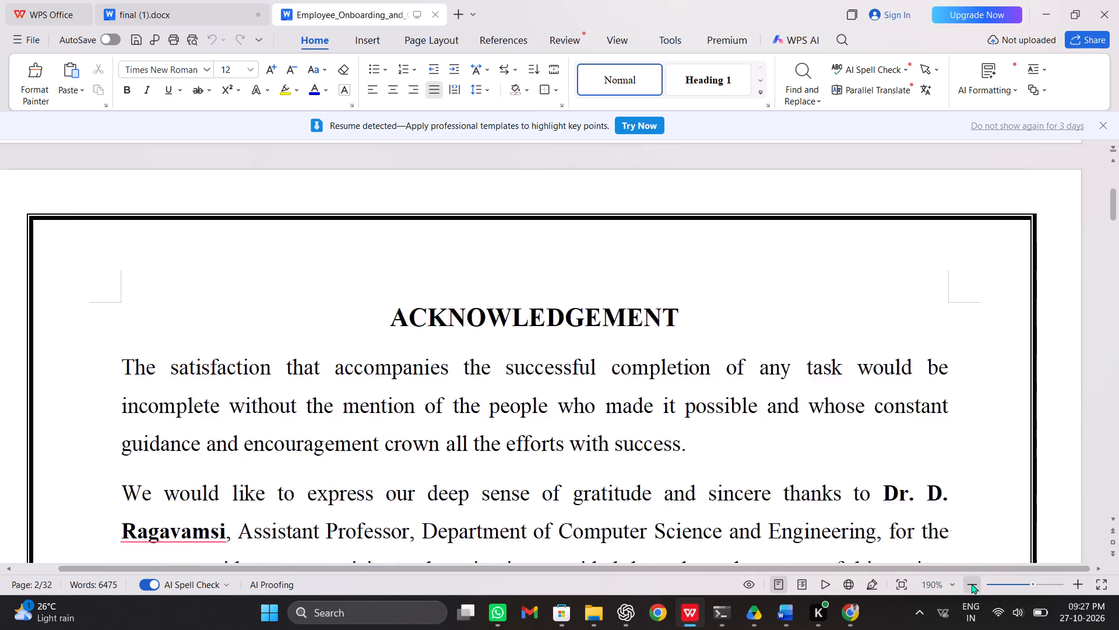
{"action": "triple_click", "coordinate": [972, 583]}
{"action": "triple_click", "coordinate": [972, 583]}
{"action": "double_click", "coordinate": [972, 583]}
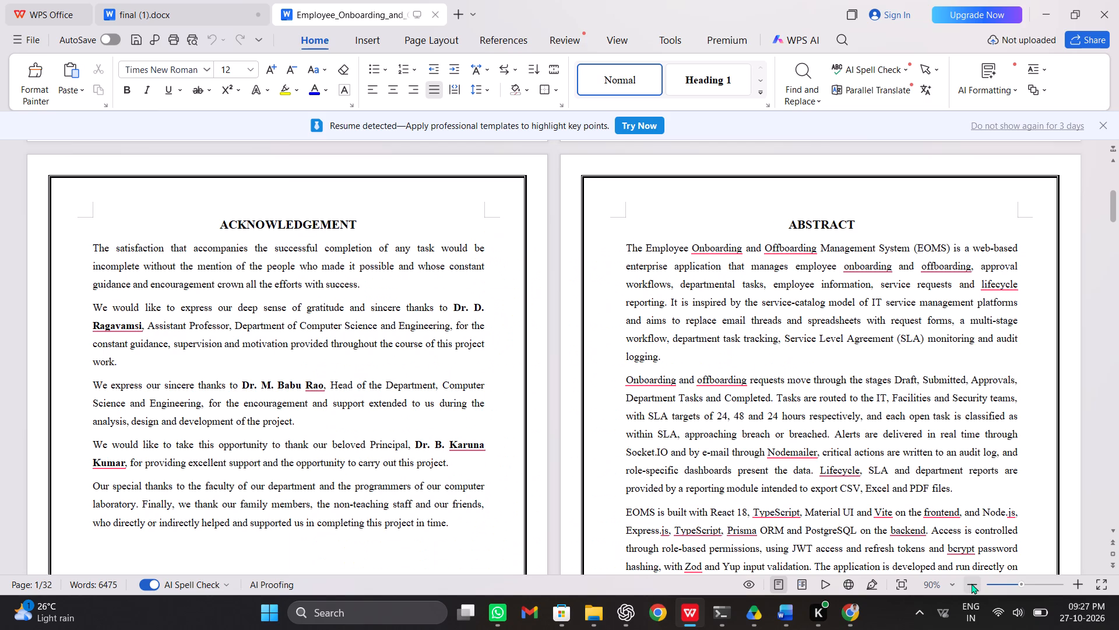
{"action": "left_click", "coordinate": [1078, 586]}
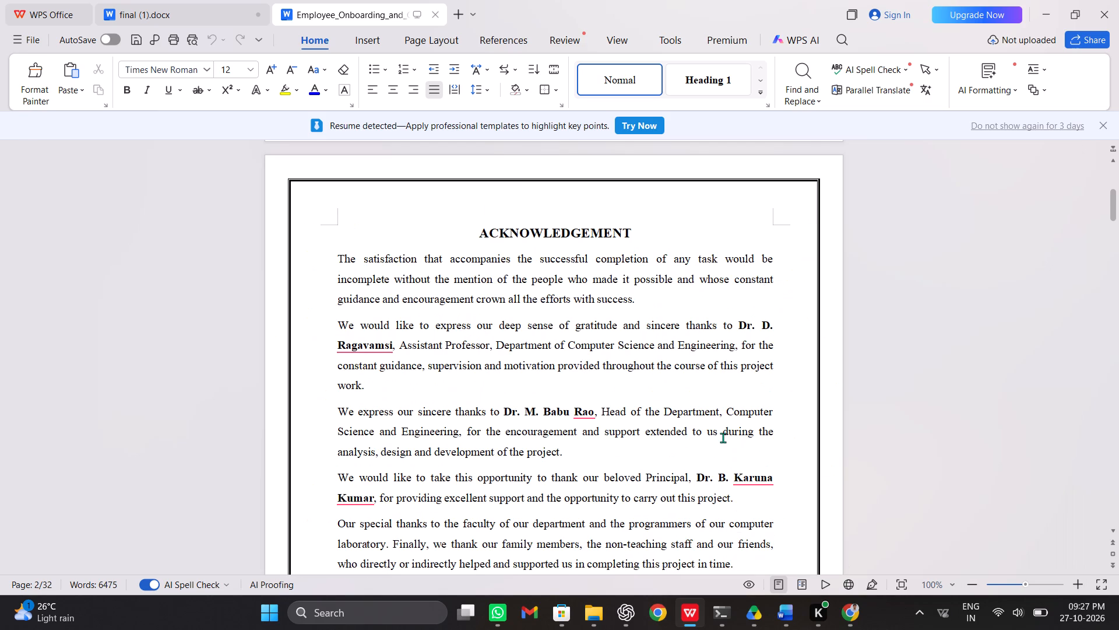
{"action": "scroll", "coordinate": [723, 437], "scroll_direction": "down", "scroll_amount": 15}
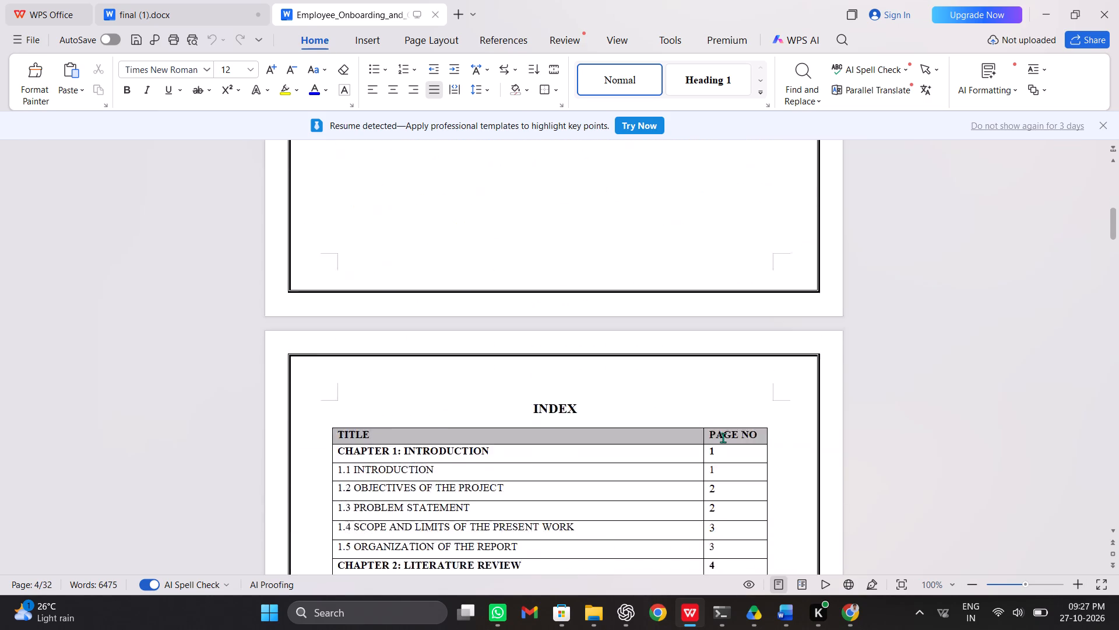
{"action": "scroll", "coordinate": [723, 437], "scroll_direction": "down", "scroll_amount": 8}
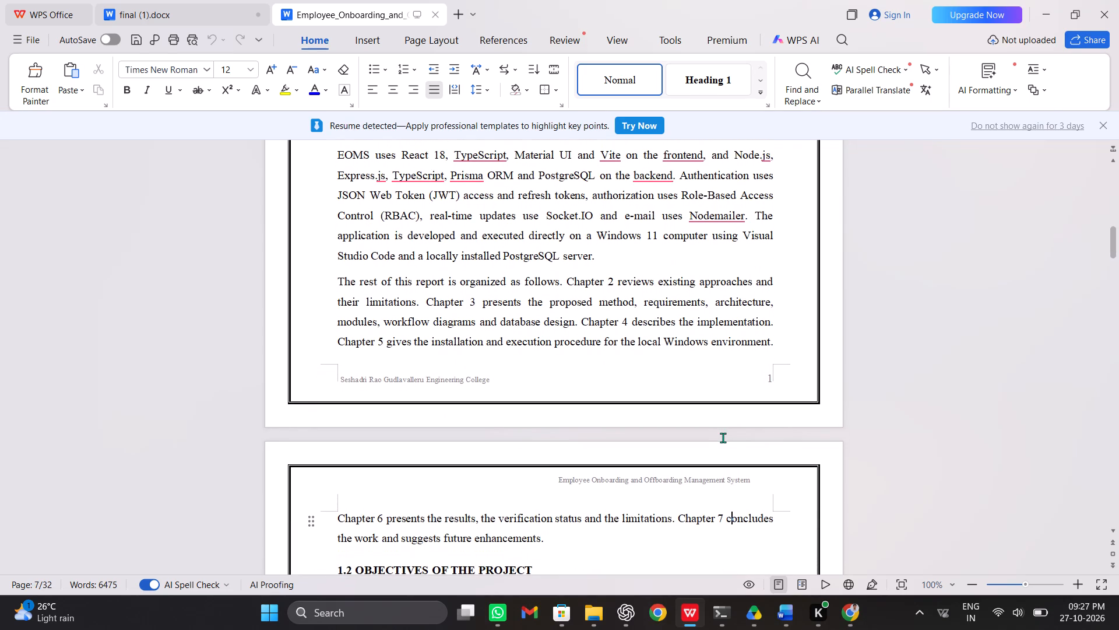
{"action": "scroll", "coordinate": [723, 437], "scroll_direction": "down", "scroll_amount": 2}
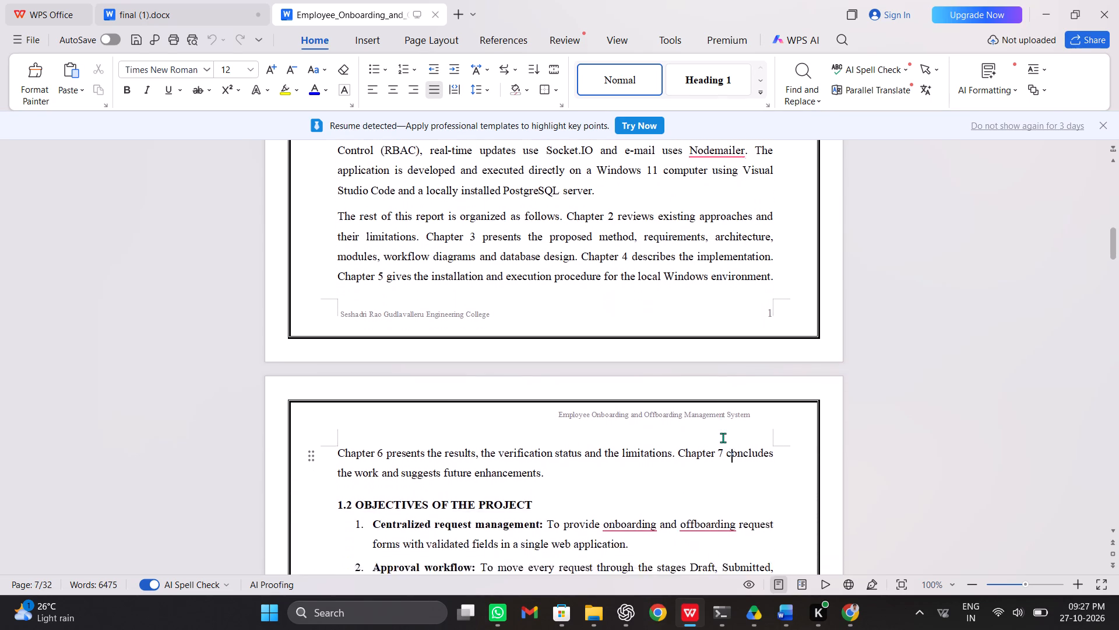
{"action": "scroll", "coordinate": [723, 437], "scroll_direction": "down", "scroll_amount": 4}
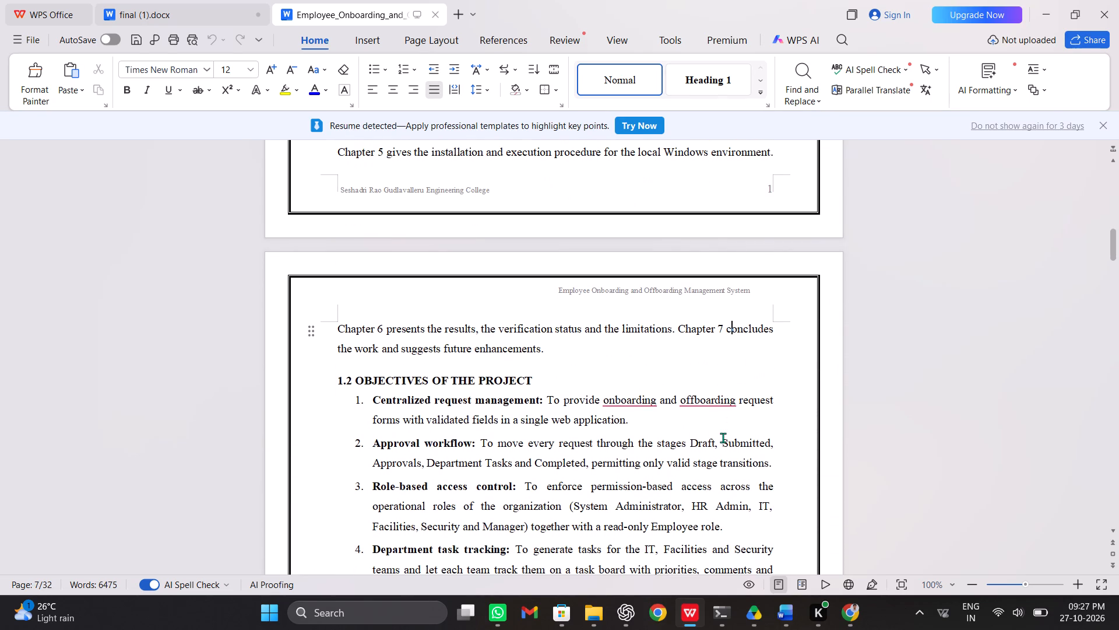
{"action": "scroll", "coordinate": [723, 437], "scroll_direction": "down", "scroll_amount": 1}
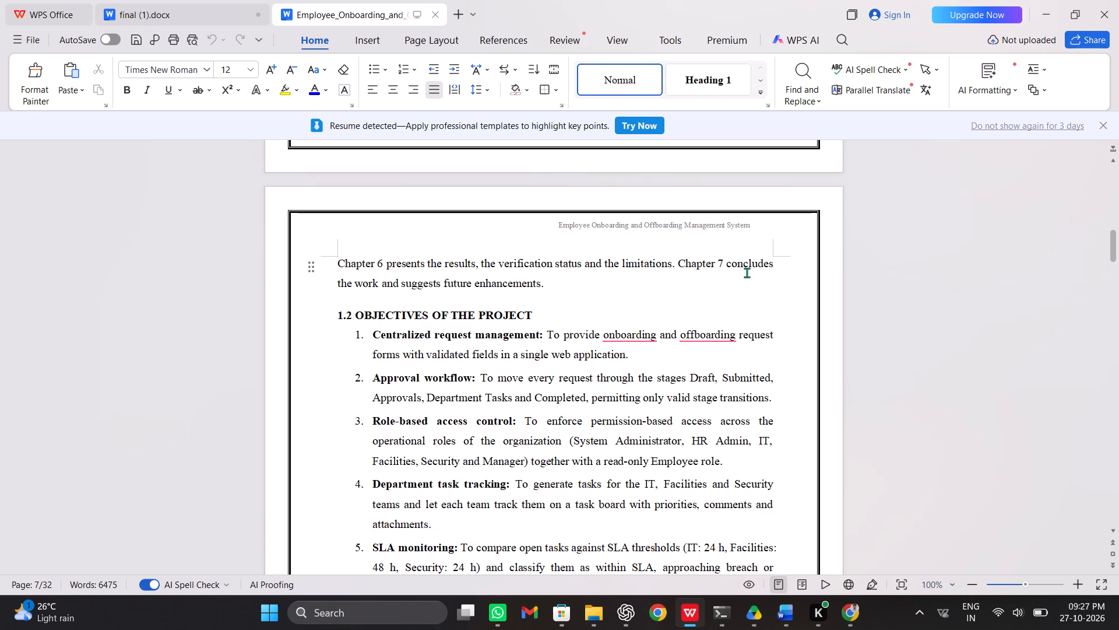
{"action": "left_click", "coordinate": [736, 267]}
Delete the sentences describing Chapter 4 (implementation) and Chapter 5 (installation and execution) from section 1.1's report outline, along with the leftover spaces.
{"action": "scroll", "coordinate": [633, 271], "scroll_direction": "up", "scroll_amount": 3}
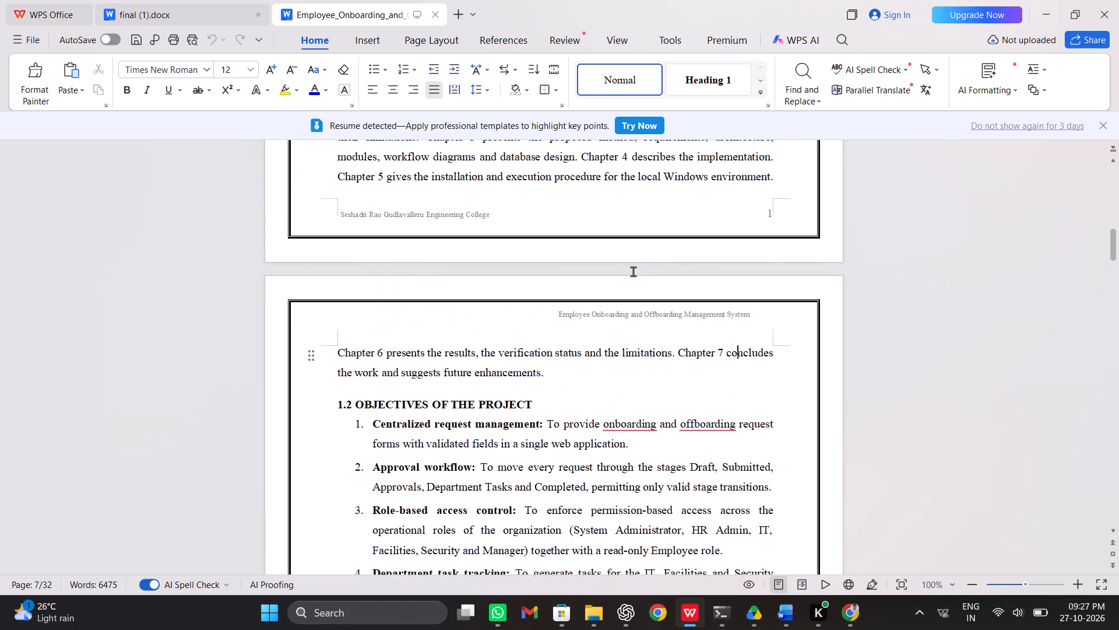
{"action": "scroll", "coordinate": [633, 271], "scroll_direction": "up", "scroll_amount": 3}
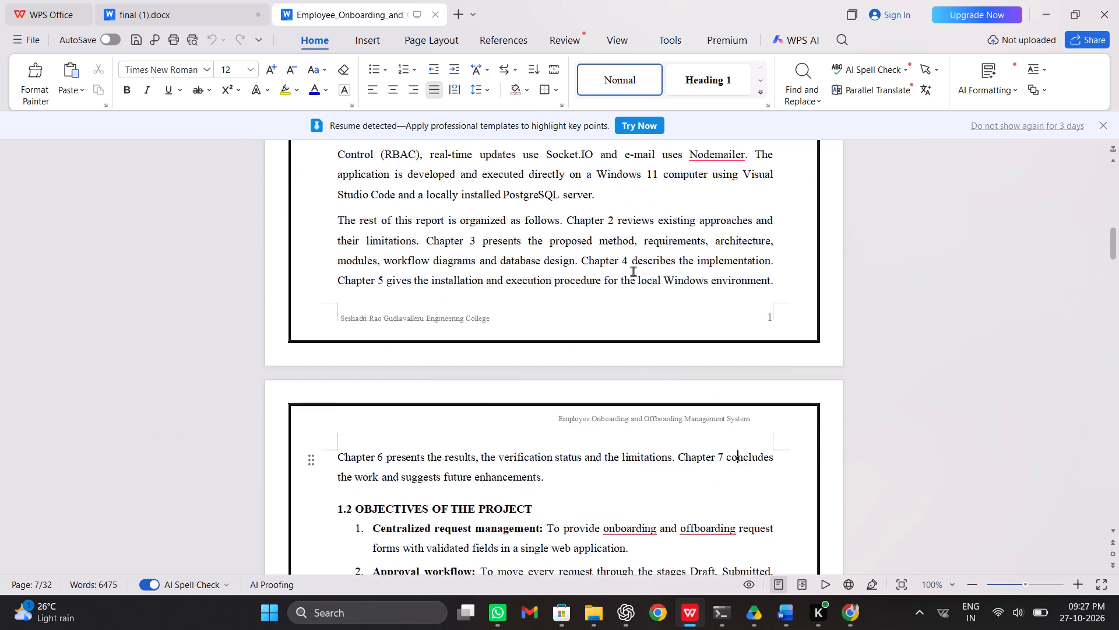
{"action": "scroll", "coordinate": [633, 271], "scroll_direction": "up", "scroll_amount": 1}
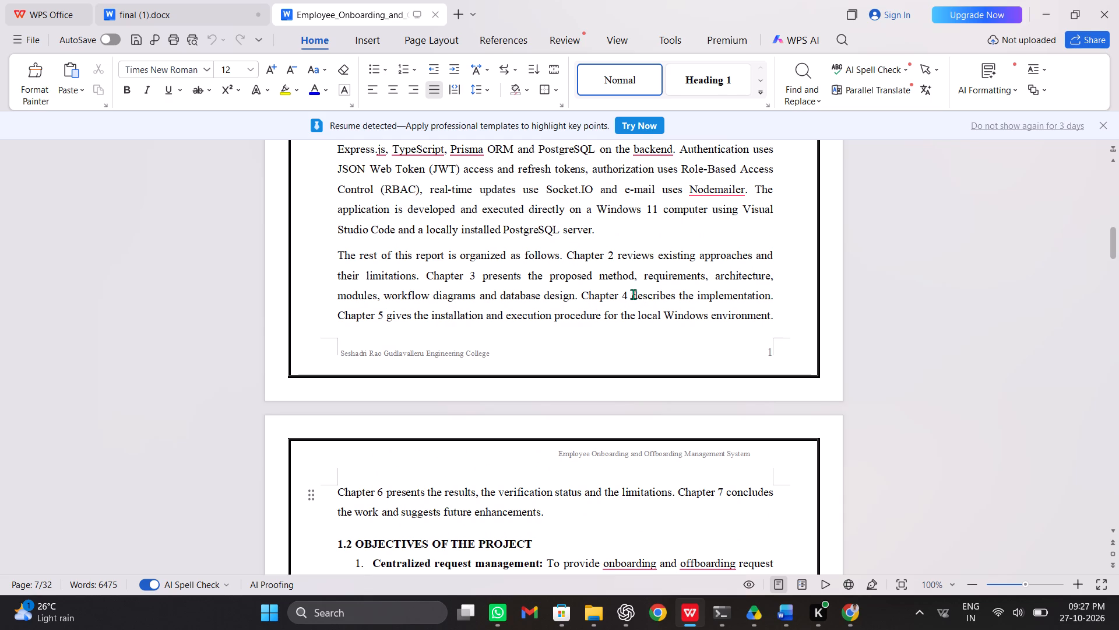
{"action": "left_click_drag", "start_coordinate": [580, 296], "coordinate": [619, 323]}
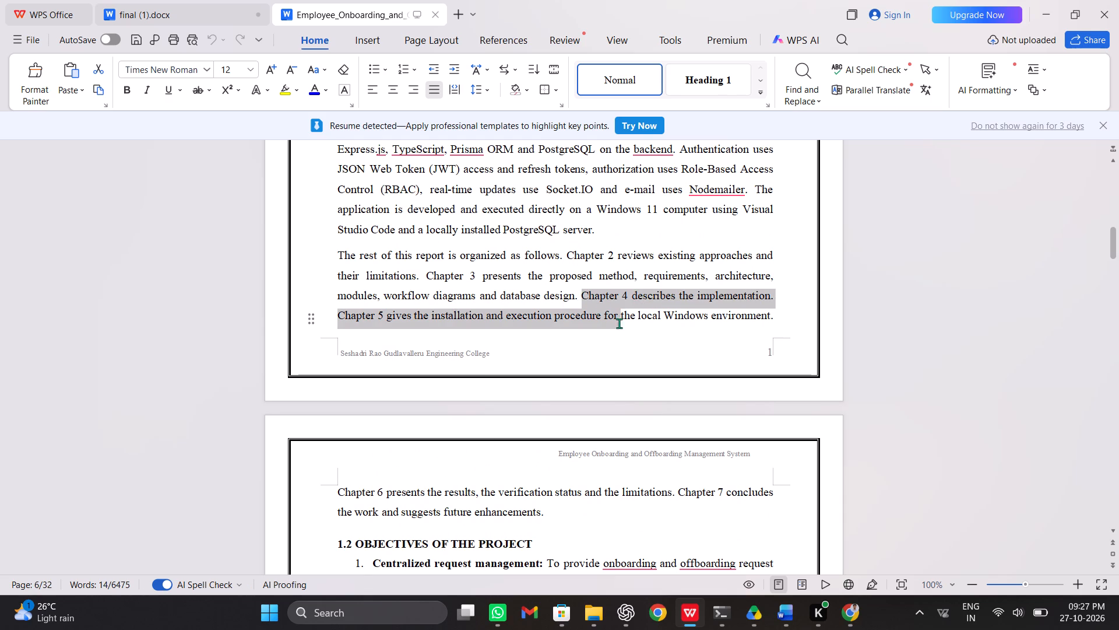
{"action": "left_click_drag", "start_coordinate": [619, 323], "coordinate": [756, 310]}
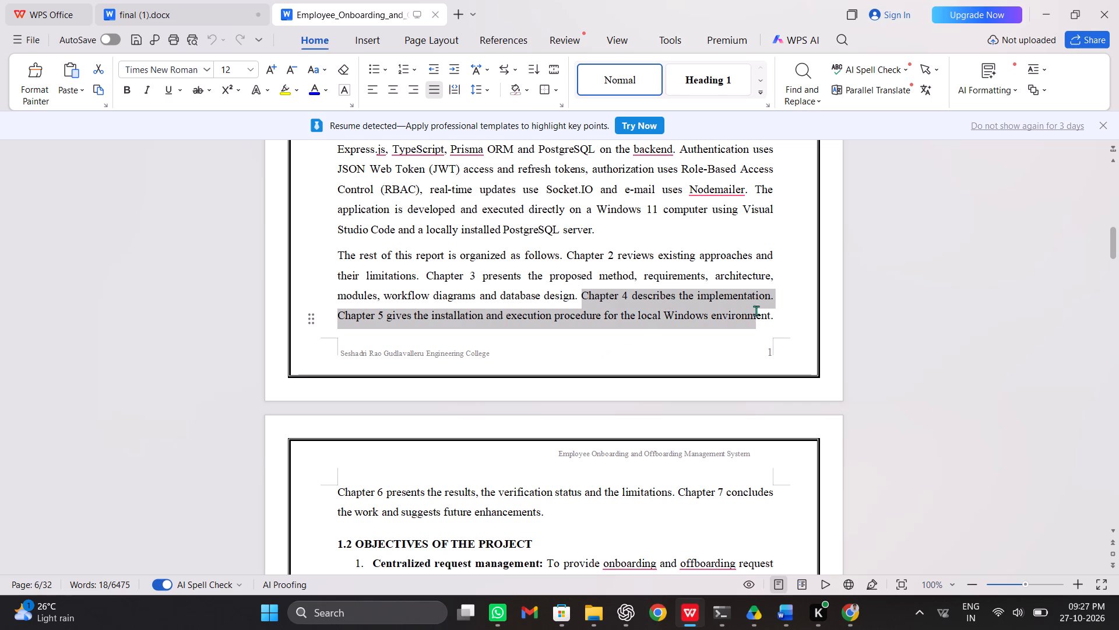
{"action": "left_click_drag", "start_coordinate": [756, 310], "coordinate": [773, 312]}
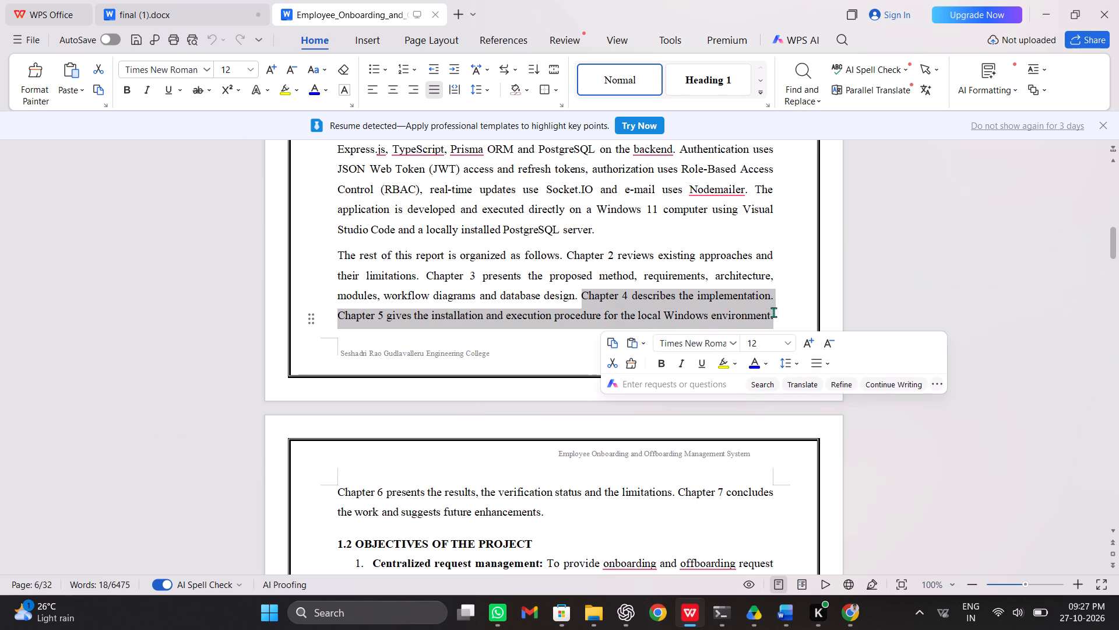
{"action": "key", "text": "BackSpace"}
{"action": "key", "text": "Right"}
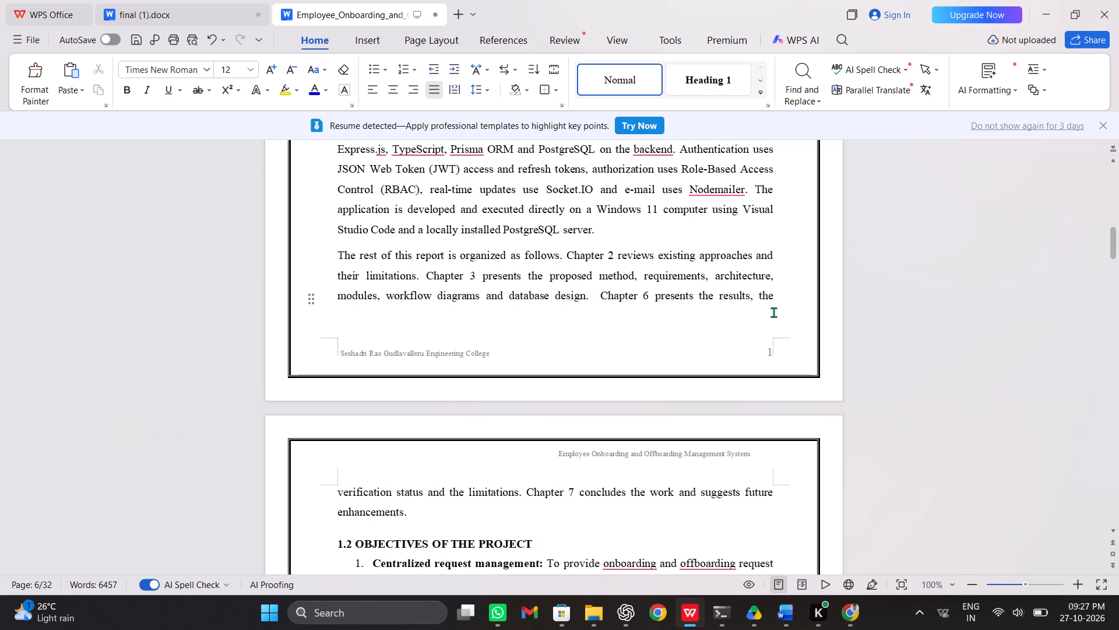
{"action": "key", "text": "BackSpace"}
{"action": "key", "text": "BackSpace"}
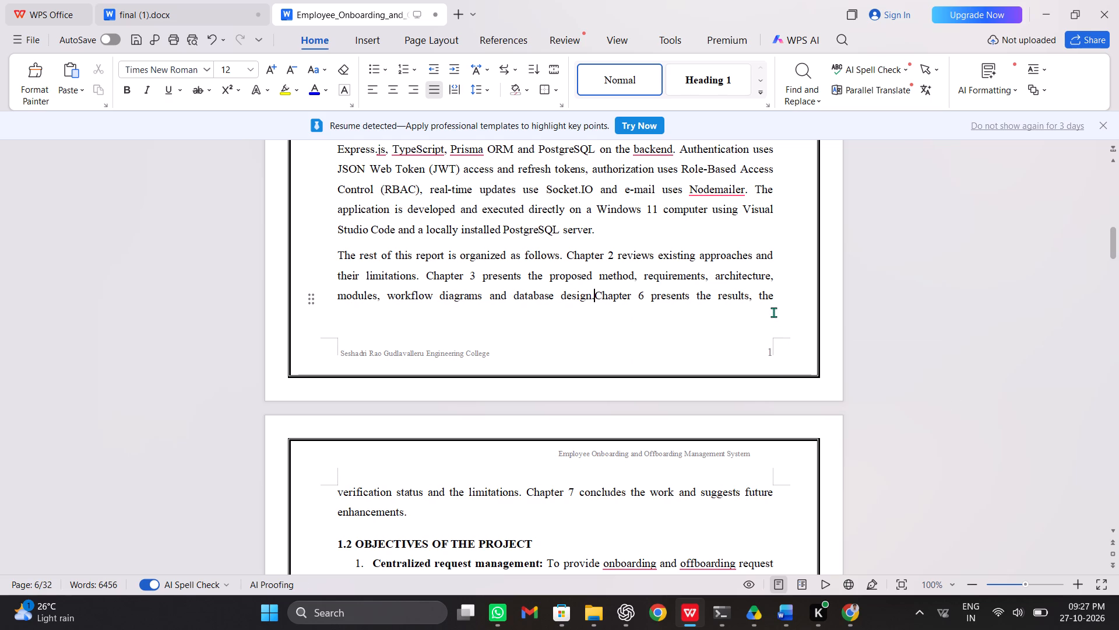
Renumber the results chapter as Chapter 4 and the concluding chapter as Chapter 5 in section 1.1's report outline.
{"action": "key", "text": "Right"}
{"action": "key", "text": "Right"}
{"action": "key", "text": "Right"}
{"action": "key", "text": "Right"}
{"action": "key", "text": "Right"}
{"action": "key", "text": "Right"}
{"action": "key", "text": "Right"}
{"action": "key", "text": "Right"}
{"action": "key", "text": "Right"}
{"action": "key", "text": "BackSpace"}
{"action": "key", "text": "4"}
{"action": "left_click", "coordinate": [575, 494]}
{"action": "key", "text": "BackSpace"}
{"action": "key", "text": "5"}
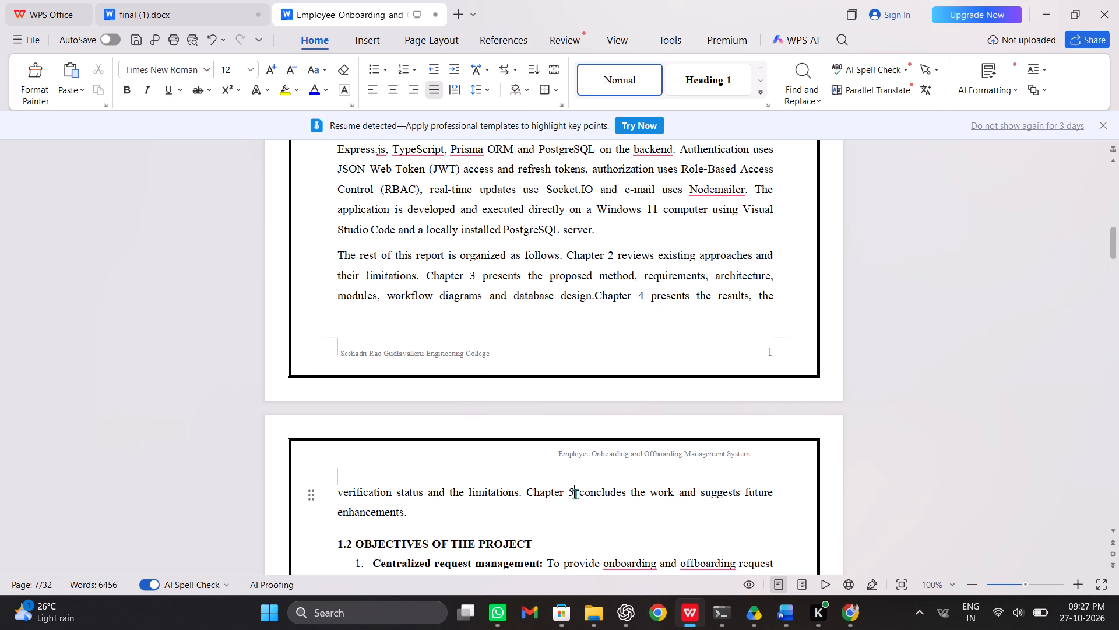
Review the rest of Chapter 1, from the objectives and problem statement to the scope and the organization of the report.
{"action": "scroll", "coordinate": [627, 500], "scroll_direction": "down", "scroll_amount": 3}
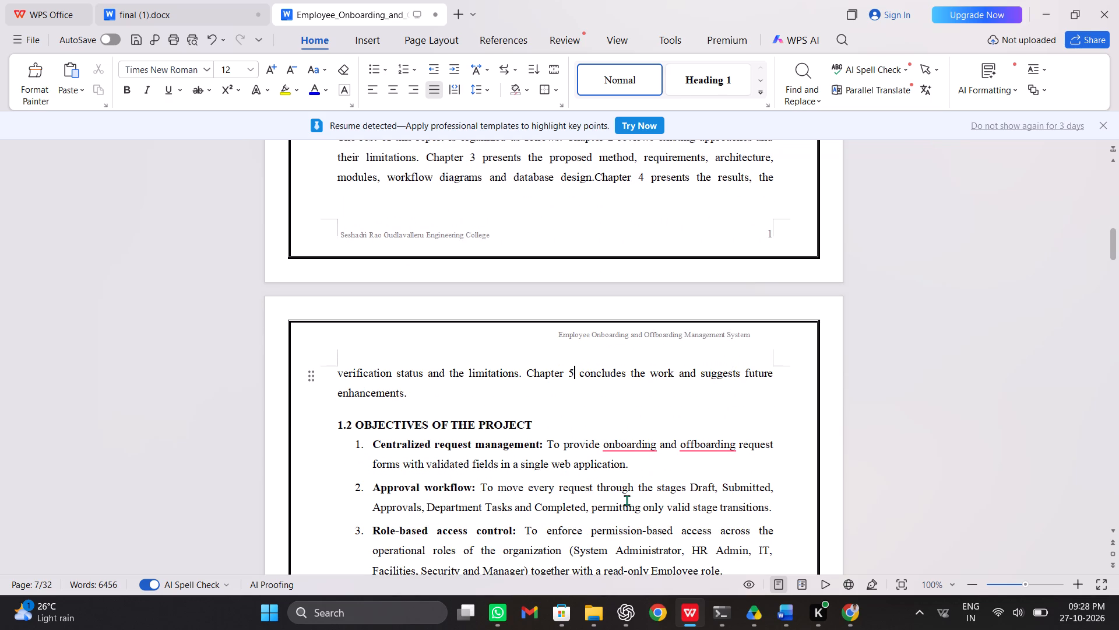
{"action": "scroll", "coordinate": [627, 500], "scroll_direction": "down", "scroll_amount": 6}
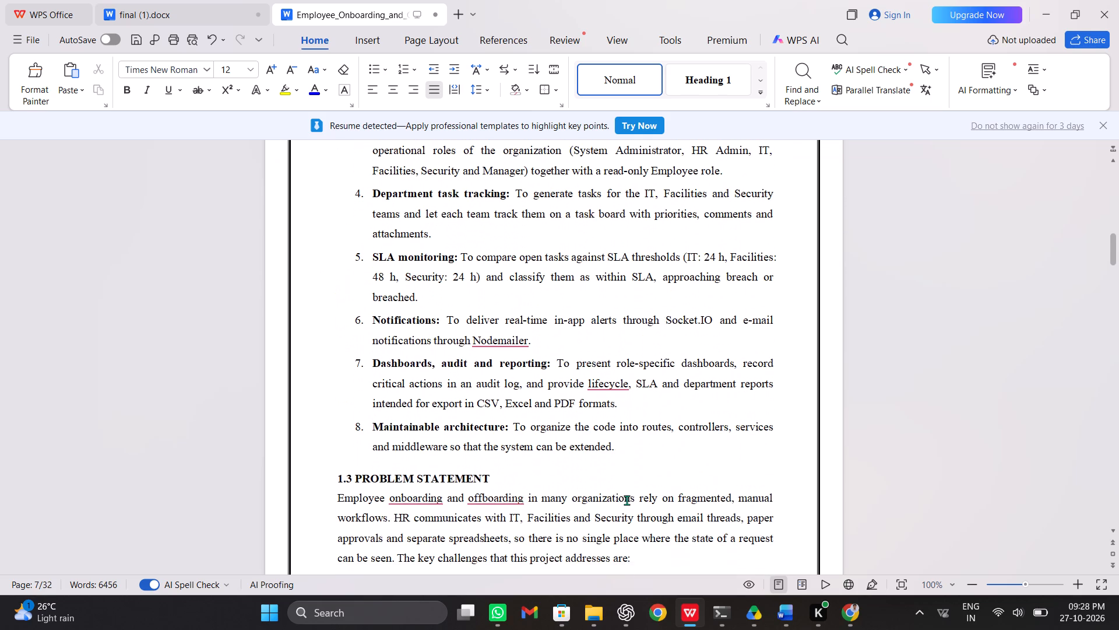
{"action": "scroll", "coordinate": [627, 500], "scroll_direction": "down", "scroll_amount": 4}
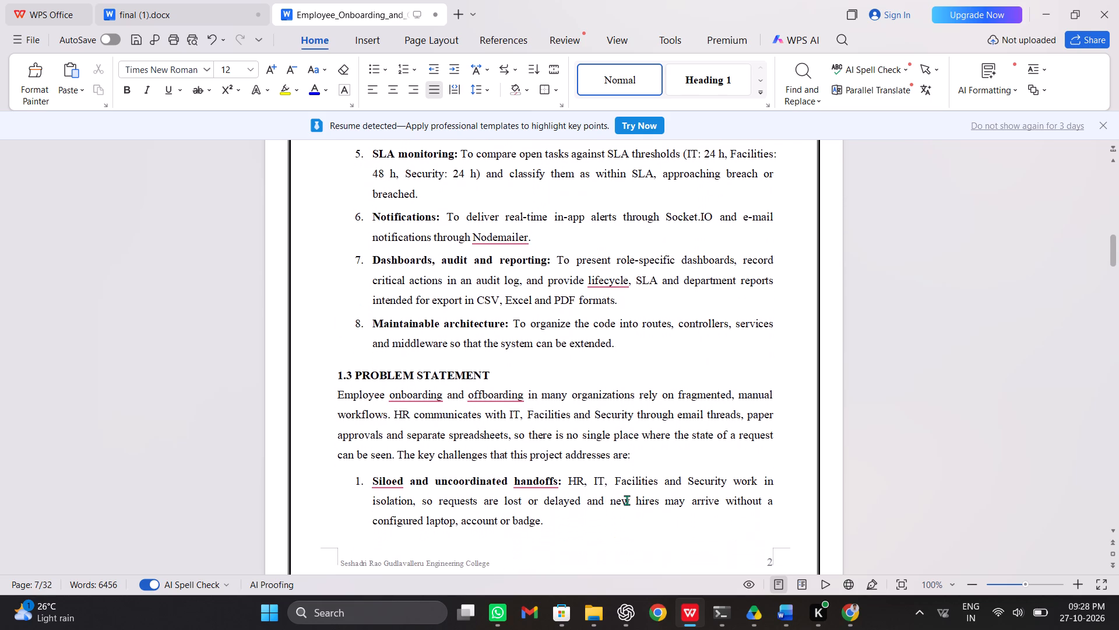
{"action": "scroll", "coordinate": [627, 500], "scroll_direction": "down", "scroll_amount": 7}
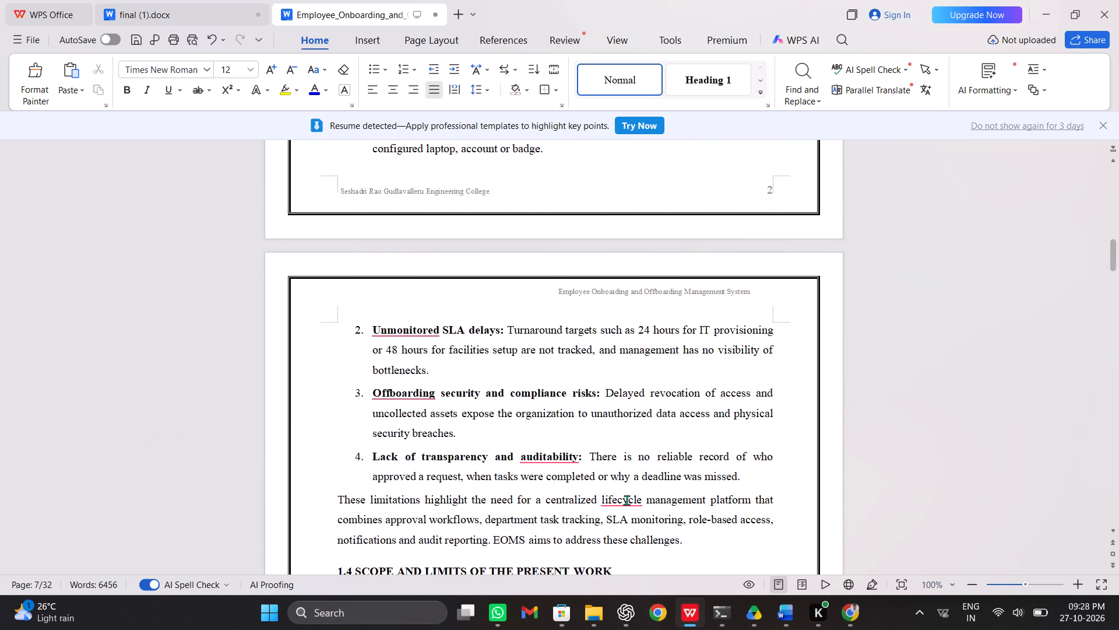
{"action": "scroll", "coordinate": [627, 500], "scroll_direction": "down", "scroll_amount": 7}
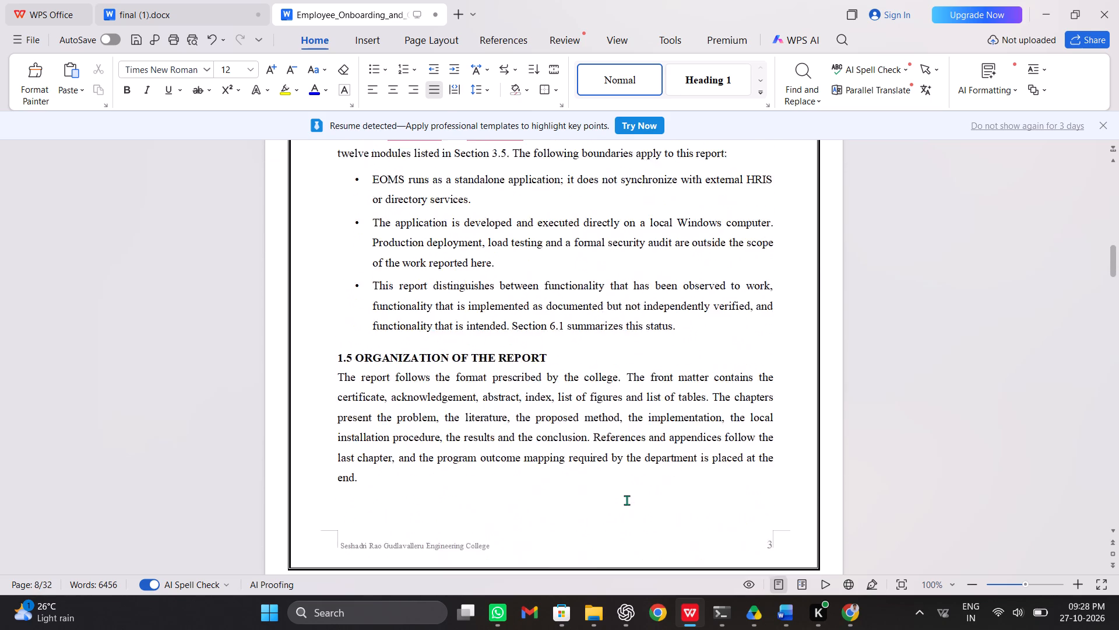
Review Chapter 2, from the existing models table through the technologies section to the research gap.
{"action": "scroll", "coordinate": [627, 500], "scroll_direction": "down", "scroll_amount": 4}
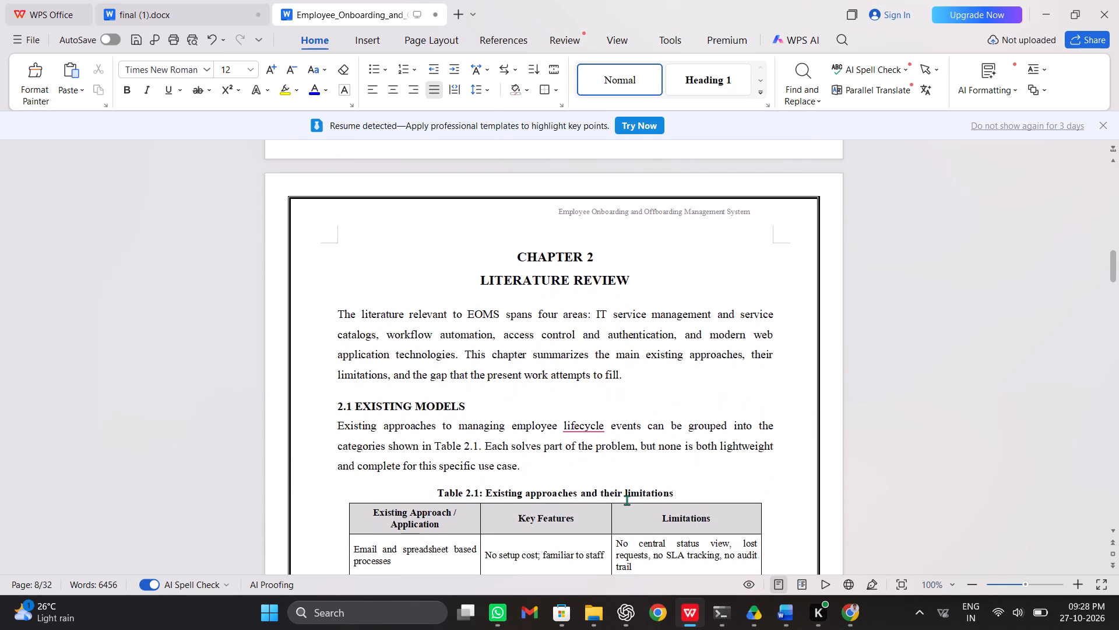
{"action": "scroll", "coordinate": [627, 500], "scroll_direction": "down", "scroll_amount": 4}
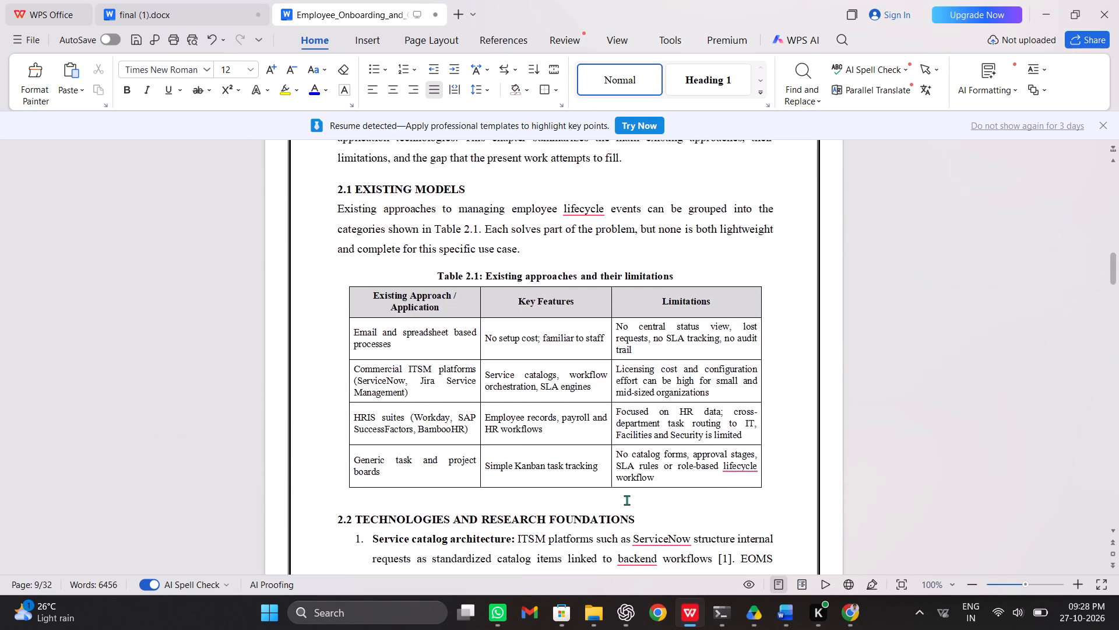
{"action": "scroll", "coordinate": [627, 500], "scroll_direction": "down", "scroll_amount": 11}
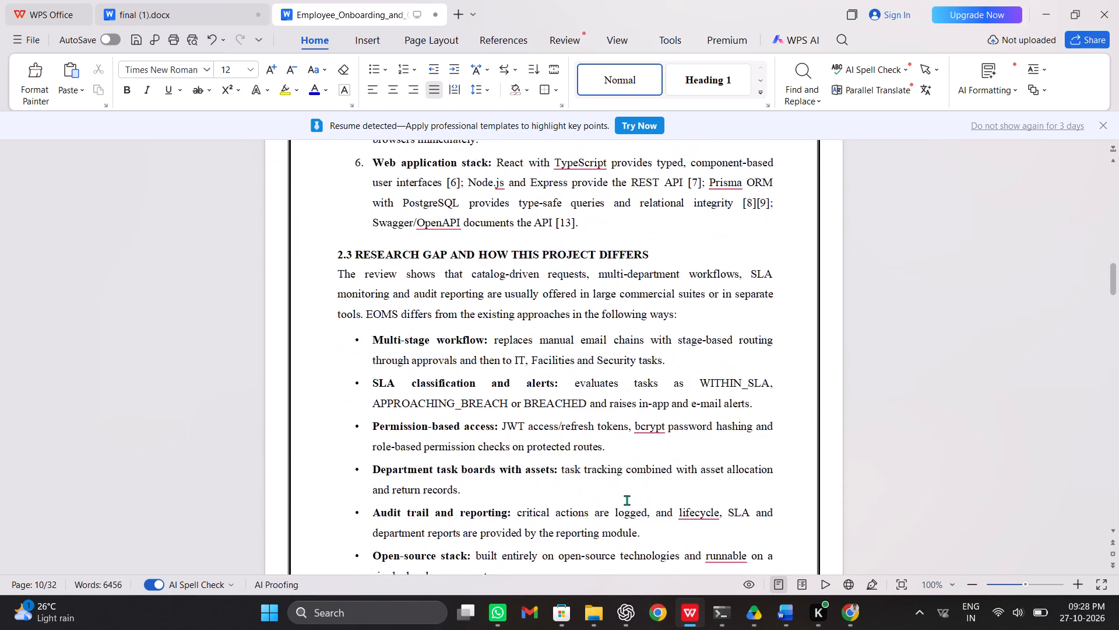
{"action": "scroll", "coordinate": [627, 500], "scroll_direction": "down", "scroll_amount": 6}
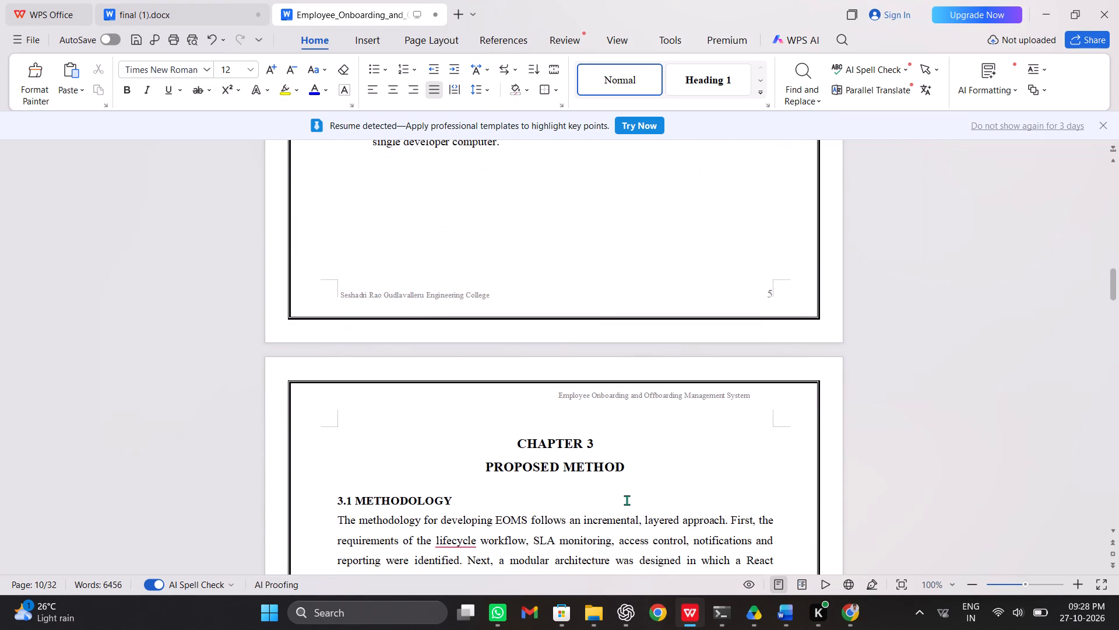
Review the first half of Chapter 3, from the methodology and requirement analysis to the module interaction and request lifecycle sections.
{"action": "scroll", "coordinate": [627, 500], "scroll_direction": "down", "scroll_amount": 8}
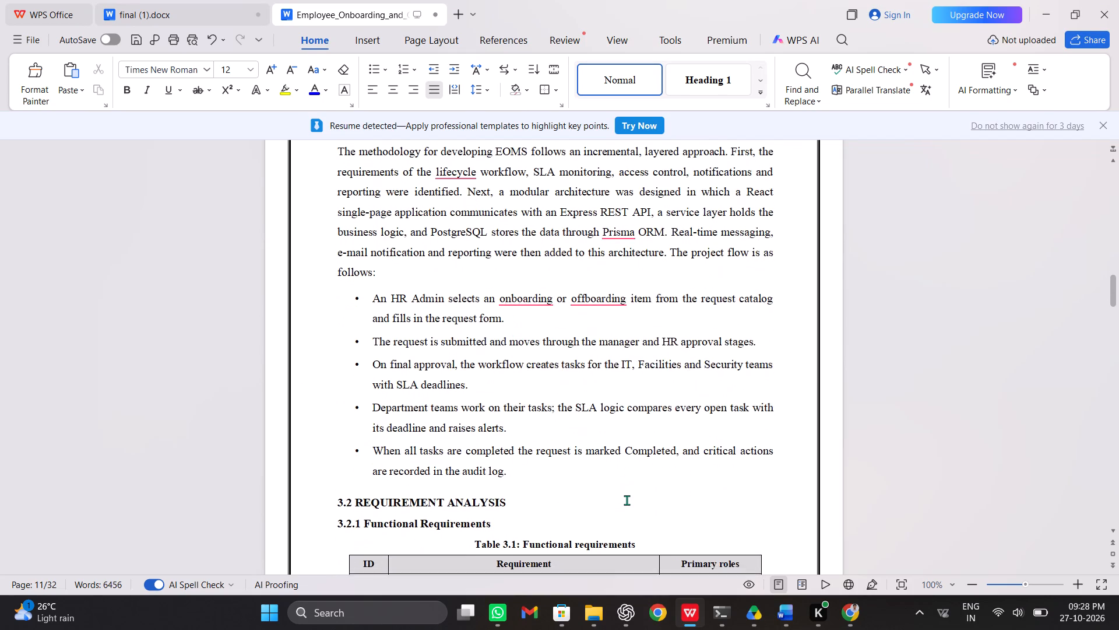
{"action": "scroll", "coordinate": [627, 500], "scroll_direction": "down", "scroll_amount": 7}
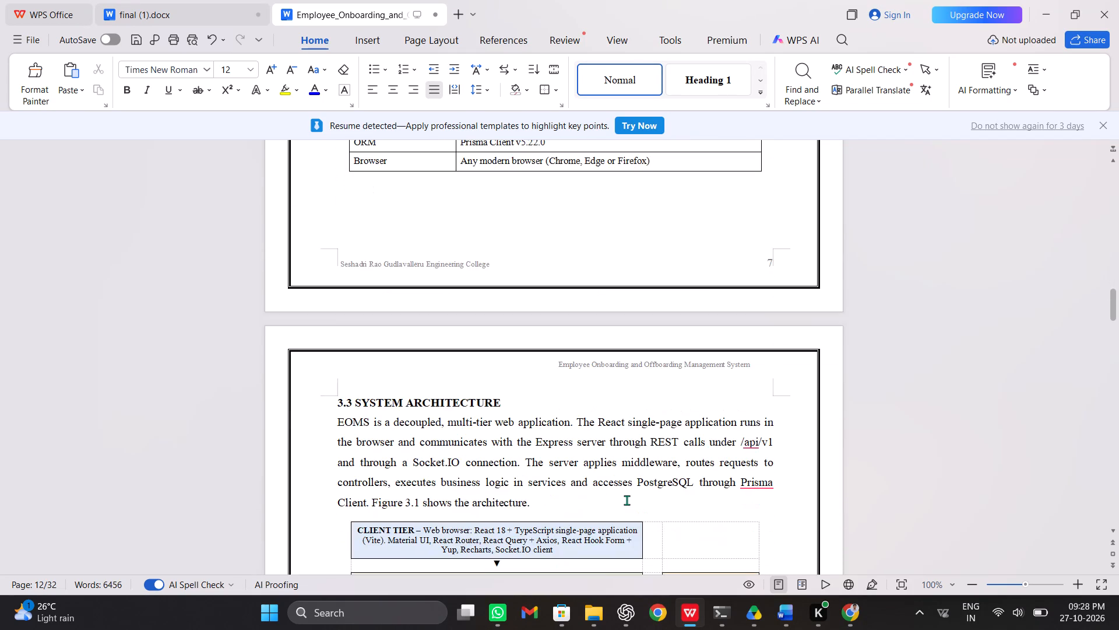
{"action": "scroll", "coordinate": [627, 500], "scroll_direction": "down", "scroll_amount": 11}
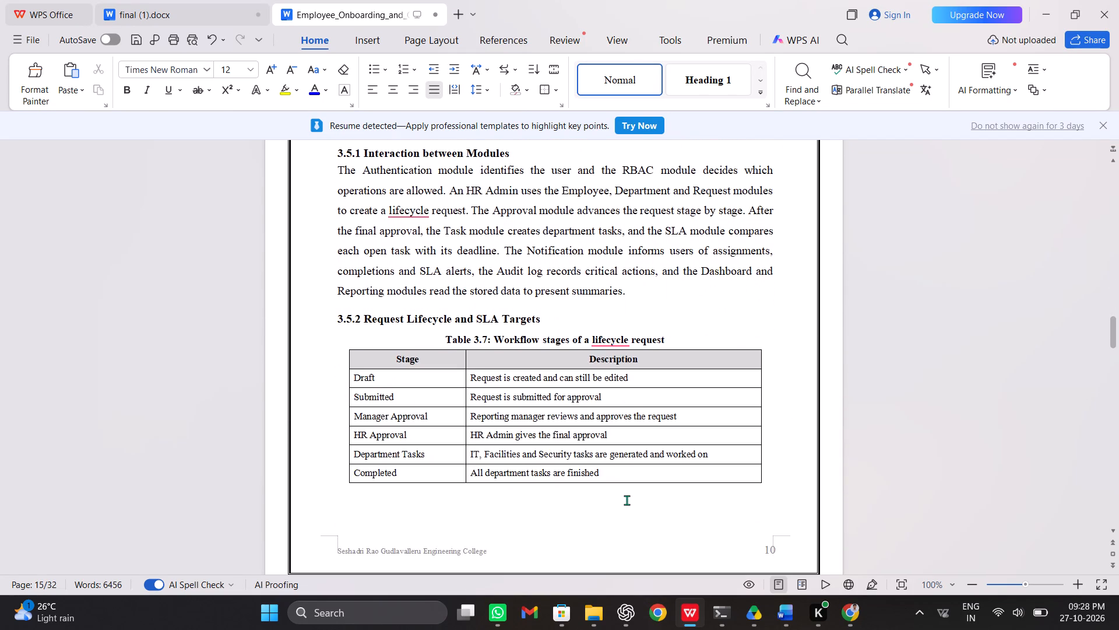
Examine the use-case, data-flow and onboarding workflow diagrams in section 3.6.
{"action": "scroll", "coordinate": [627, 500], "scroll_direction": "down", "scroll_amount": 8}
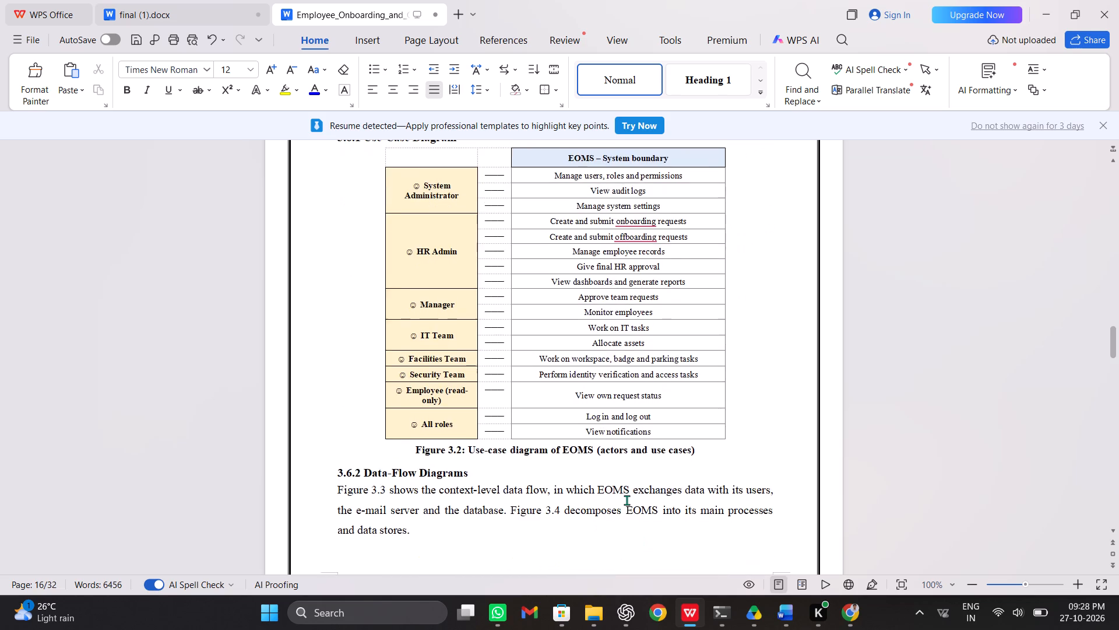
{"action": "scroll", "coordinate": [627, 500], "scroll_direction": "down", "scroll_amount": 8}
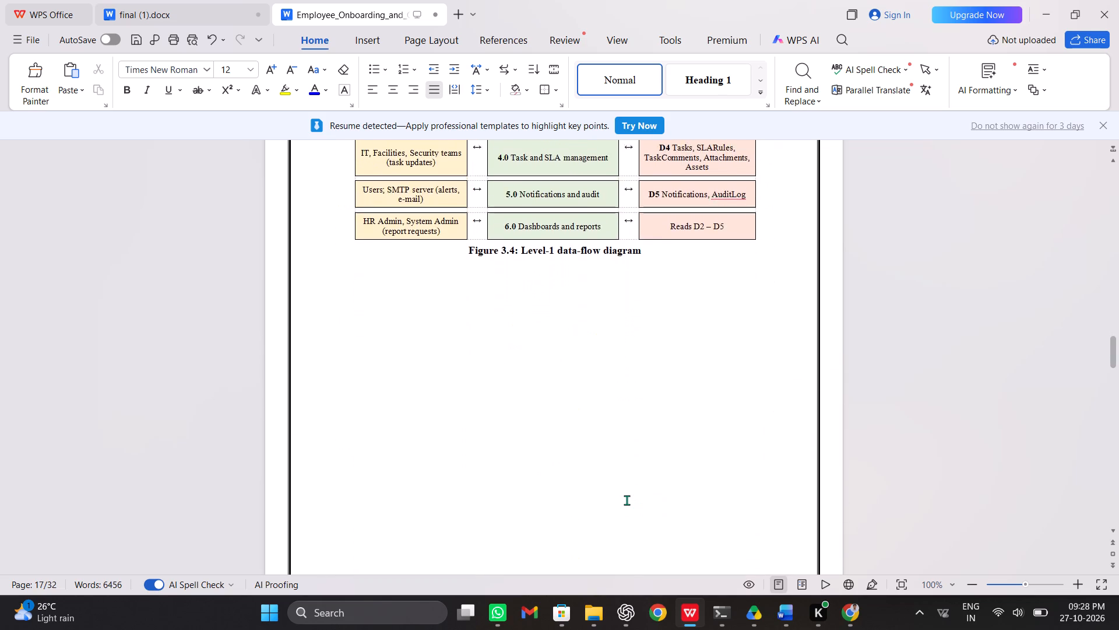
{"action": "scroll", "coordinate": [627, 500], "scroll_direction": "down", "scroll_amount": 7}
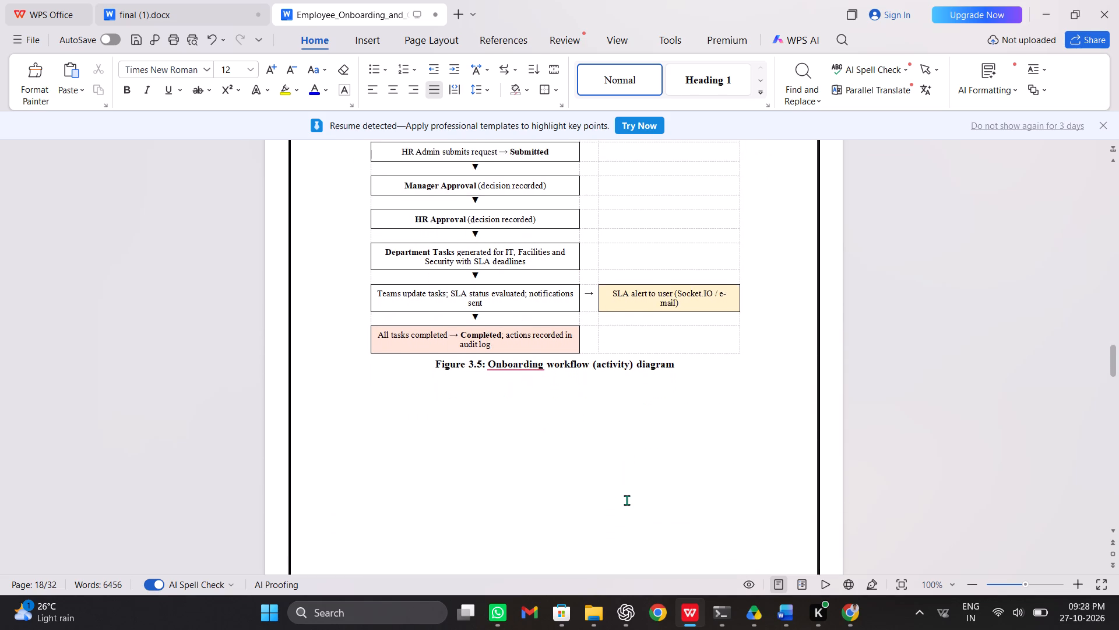
{"action": "scroll", "coordinate": [627, 500], "scroll_direction": "down", "scroll_amount": 5}
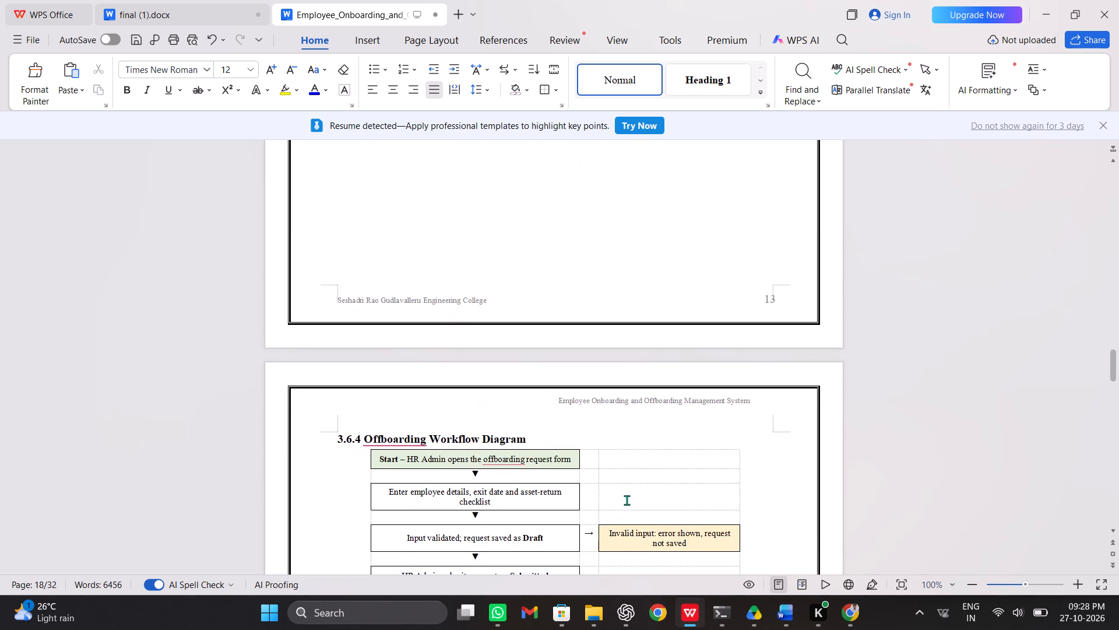
{"action": "scroll", "coordinate": [627, 500], "scroll_direction": "up", "scroll_amount": 11}
{"action": "scroll", "coordinate": [627, 500], "scroll_direction": "down", "scroll_amount": 6}
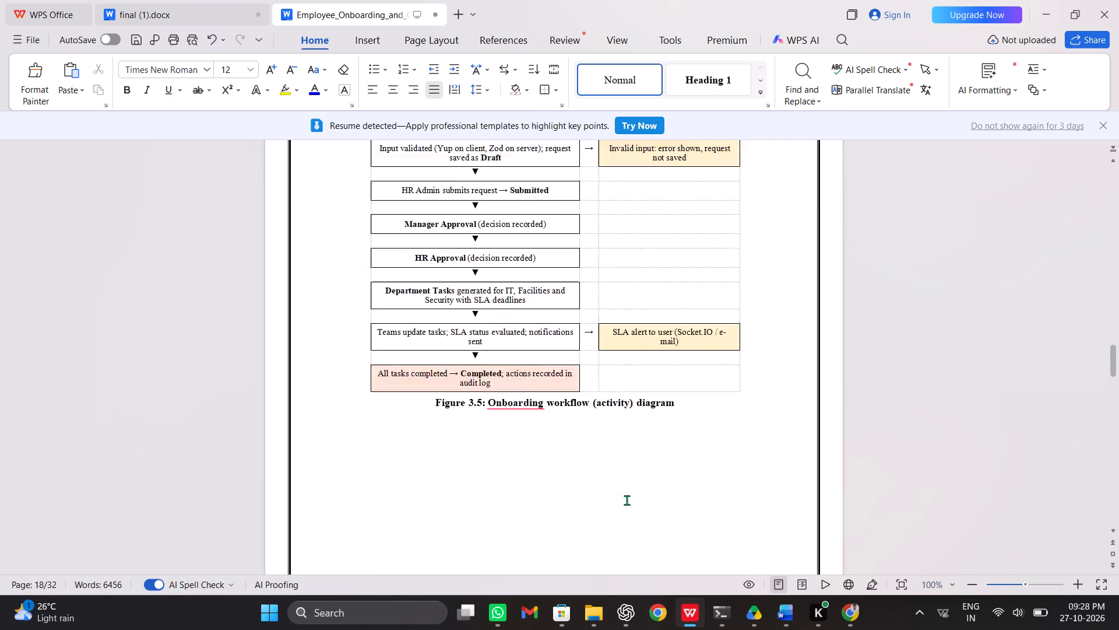
Examine the offboarding, approval and task-assignment workflow diagrams and the sequence diagram in section 3.6.
{"action": "scroll", "coordinate": [627, 500], "scroll_direction": "down", "scroll_amount": 10}
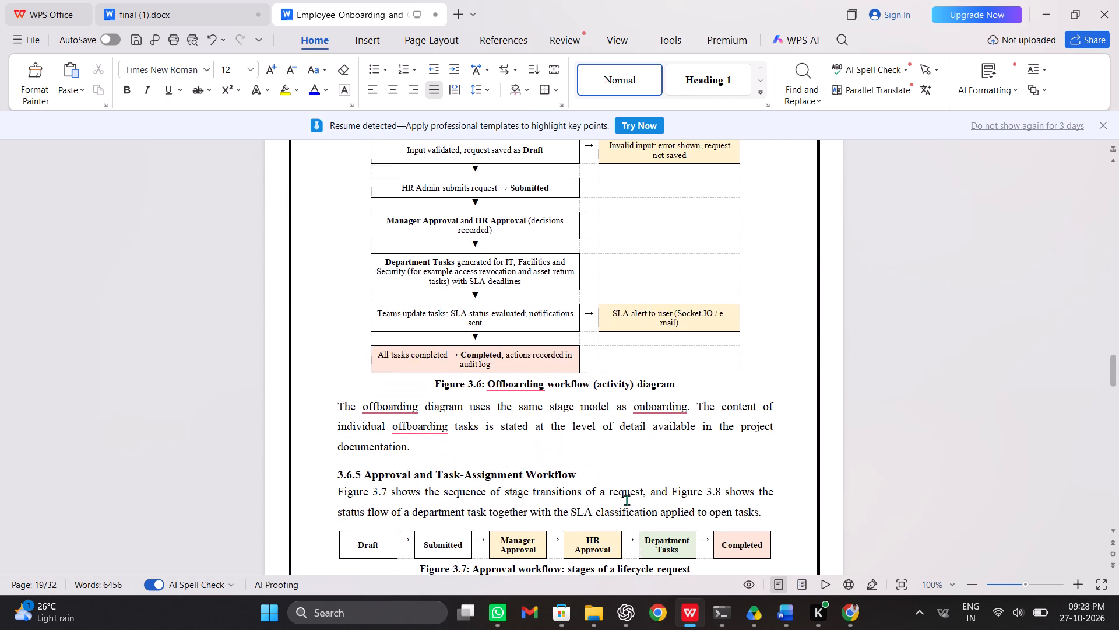
{"action": "scroll", "coordinate": [627, 500], "scroll_direction": "down", "scroll_amount": 2}
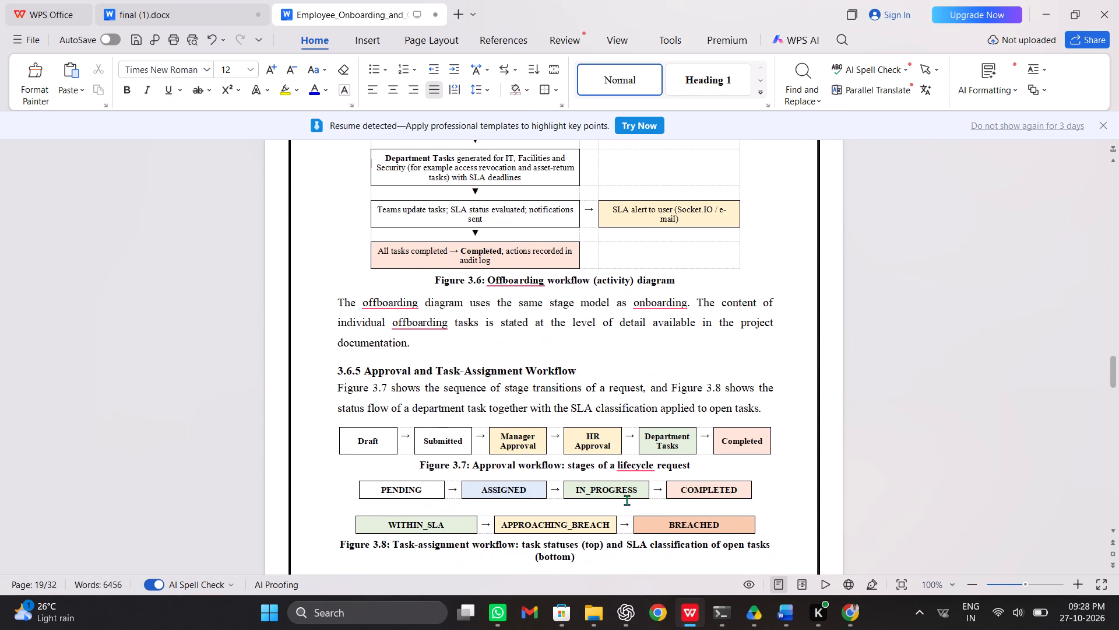
{"action": "scroll", "coordinate": [627, 500], "scroll_direction": "down", "scroll_amount": 5}
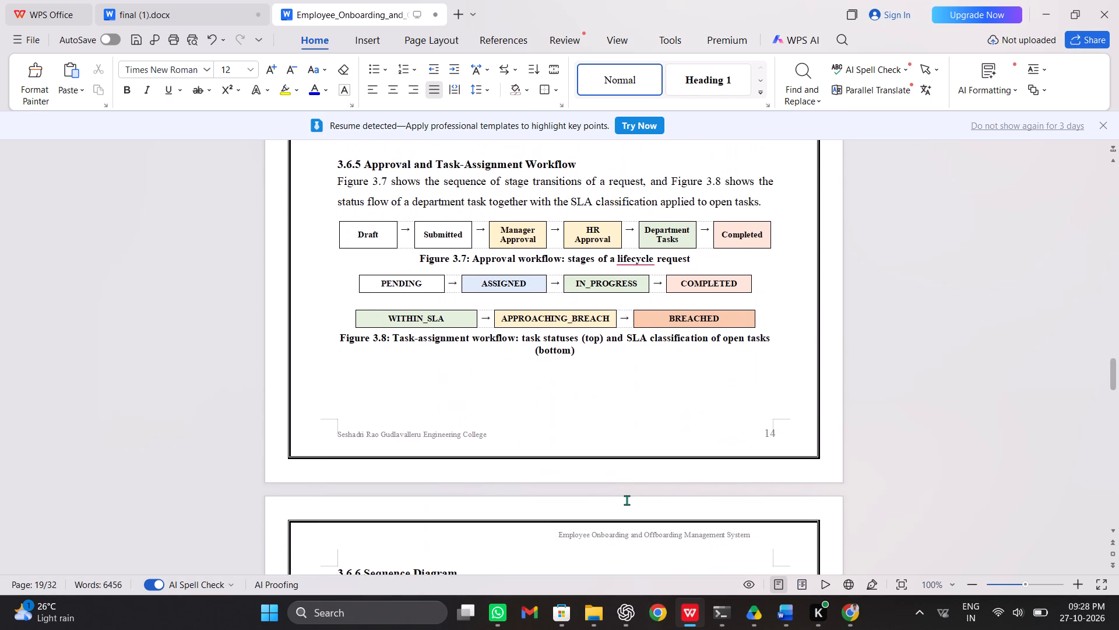
{"action": "scroll", "coordinate": [627, 500], "scroll_direction": "down", "scroll_amount": 5}
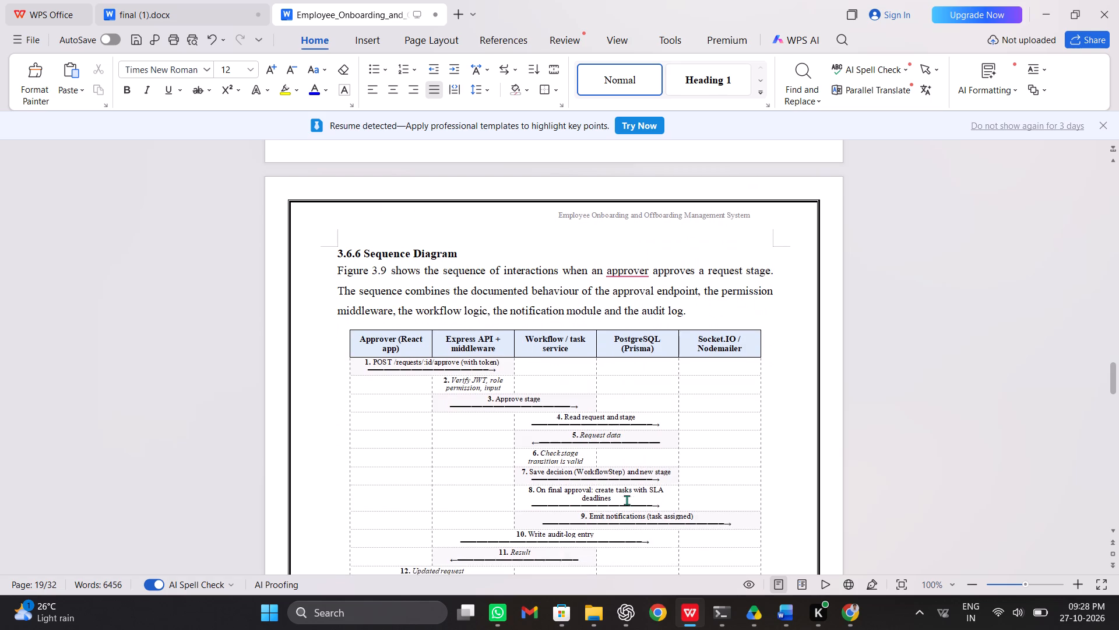
{"action": "scroll", "coordinate": [627, 500], "scroll_direction": "down", "scroll_amount": 6}
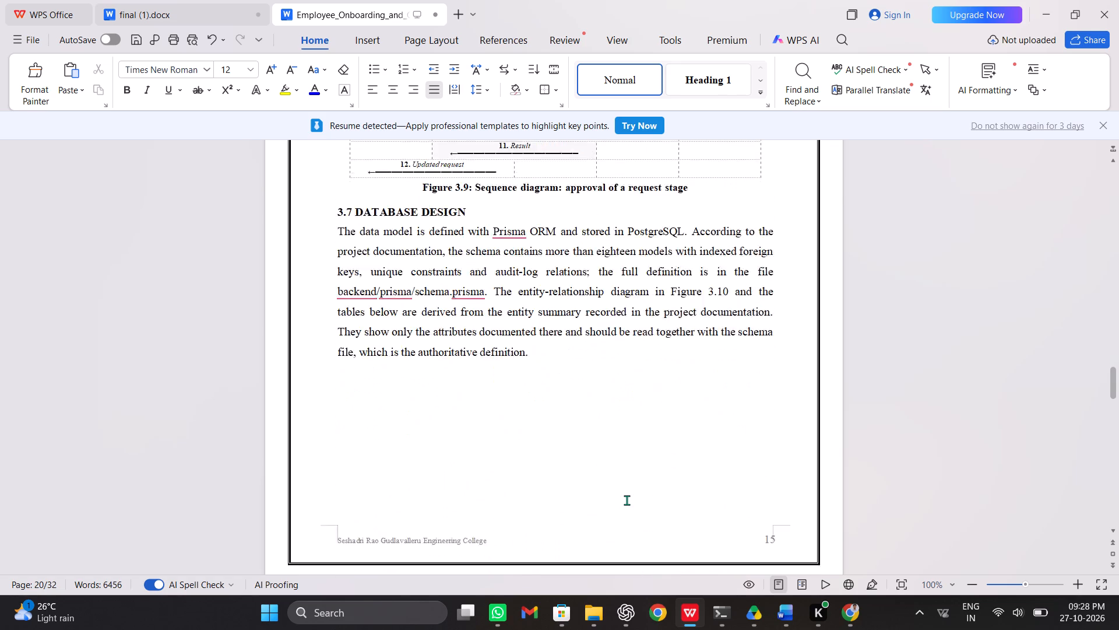
Review the database design entities and relationships and the data preparation section closing Chapter 3.
{"action": "scroll", "coordinate": [627, 500], "scroll_direction": "down", "scroll_amount": 7}
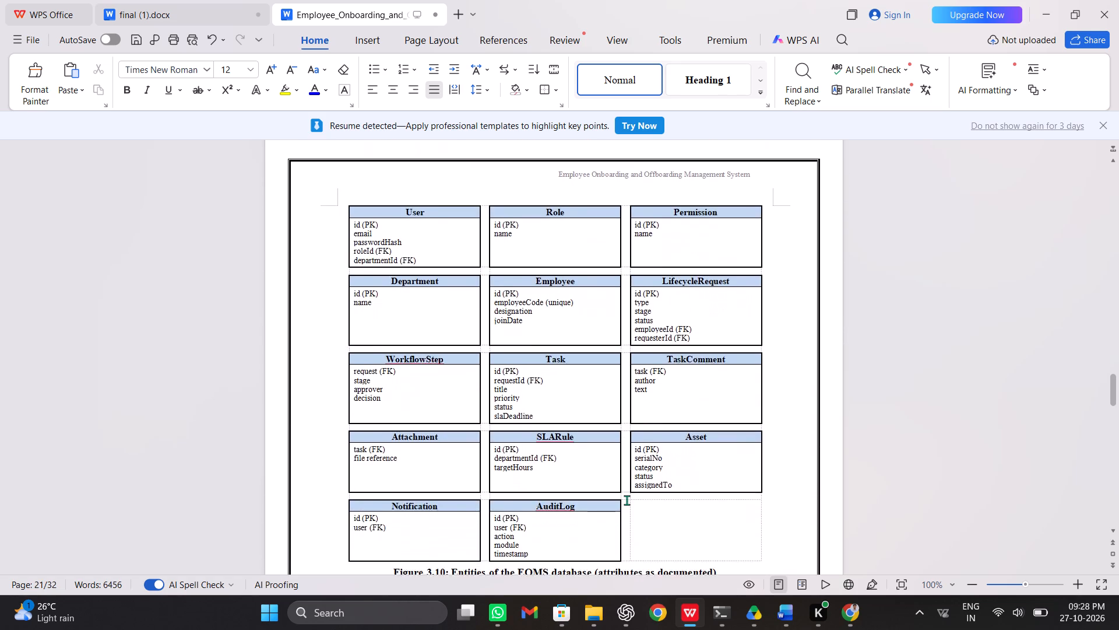
{"action": "scroll", "coordinate": [627, 500], "scroll_direction": "down", "scroll_amount": 8}
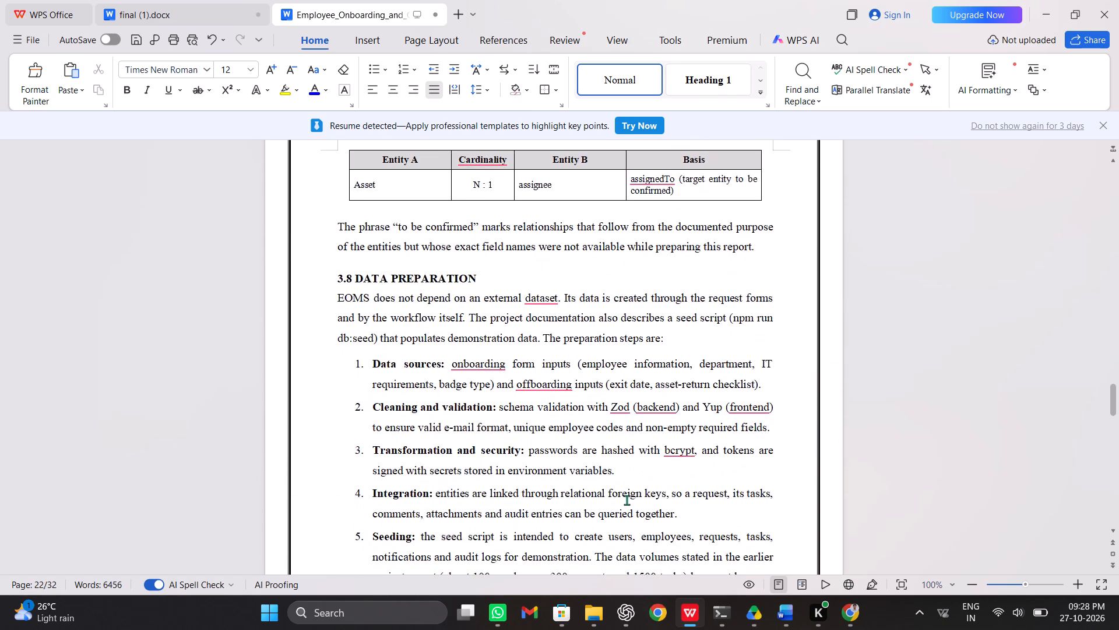
{"action": "scroll", "coordinate": [627, 500], "scroll_direction": "down", "scroll_amount": 7}
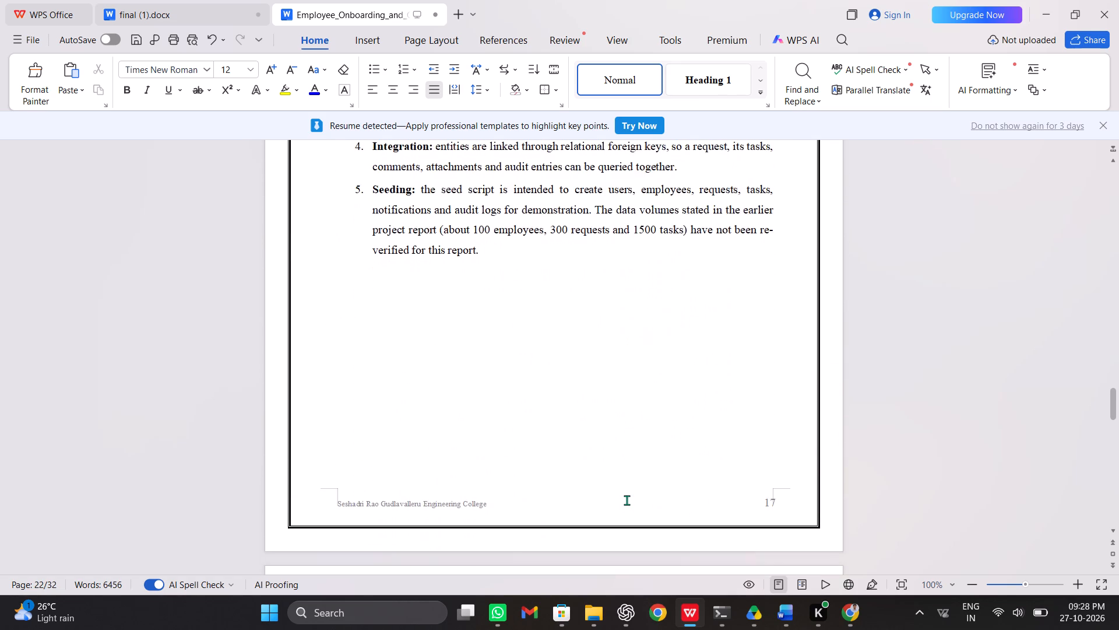
Review the start of Chapter 4, covering the verification status table and the login page and service catalog figures.
{"action": "scroll", "coordinate": [627, 500], "scroll_direction": "down", "scroll_amount": 6}
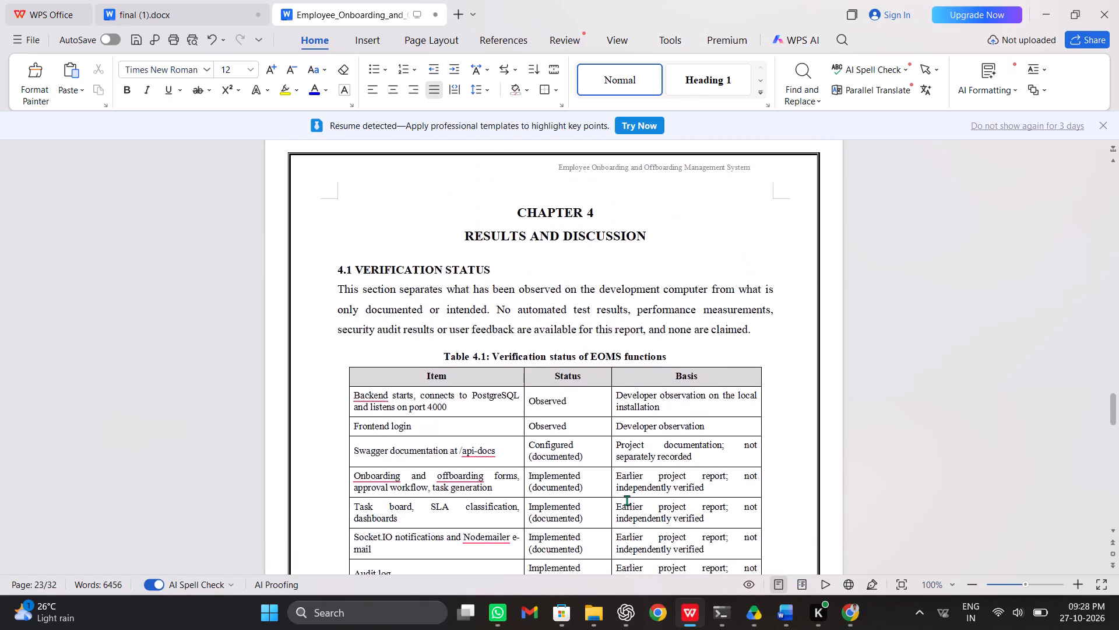
{"action": "scroll", "coordinate": [627, 500], "scroll_direction": "down", "scroll_amount": 3}
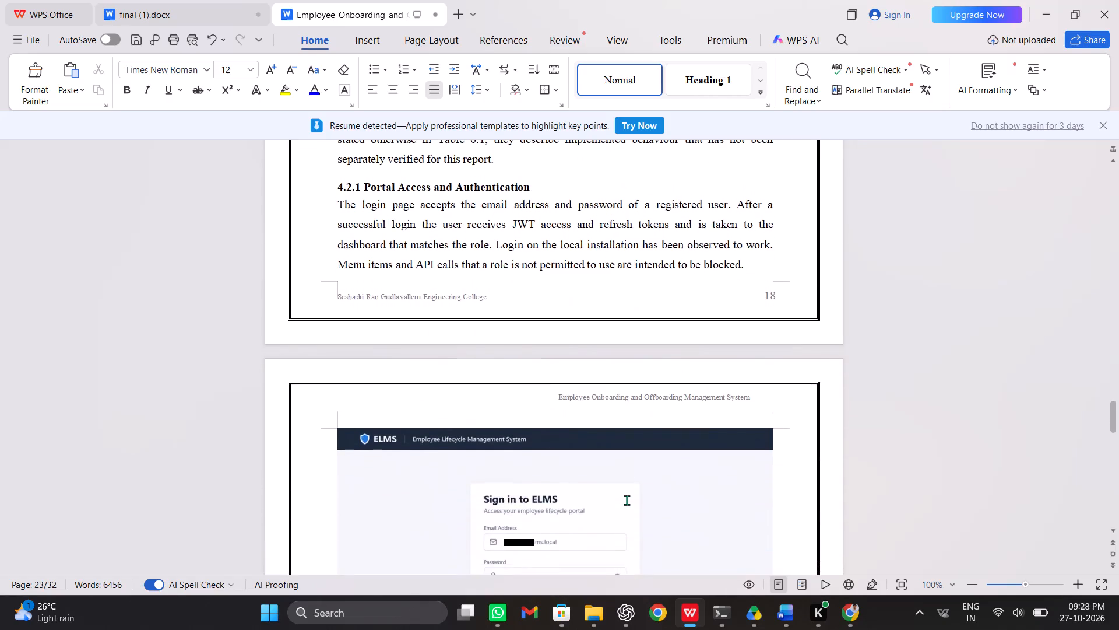
{"action": "scroll", "coordinate": [627, 500], "scroll_direction": "down", "scroll_amount": 6}
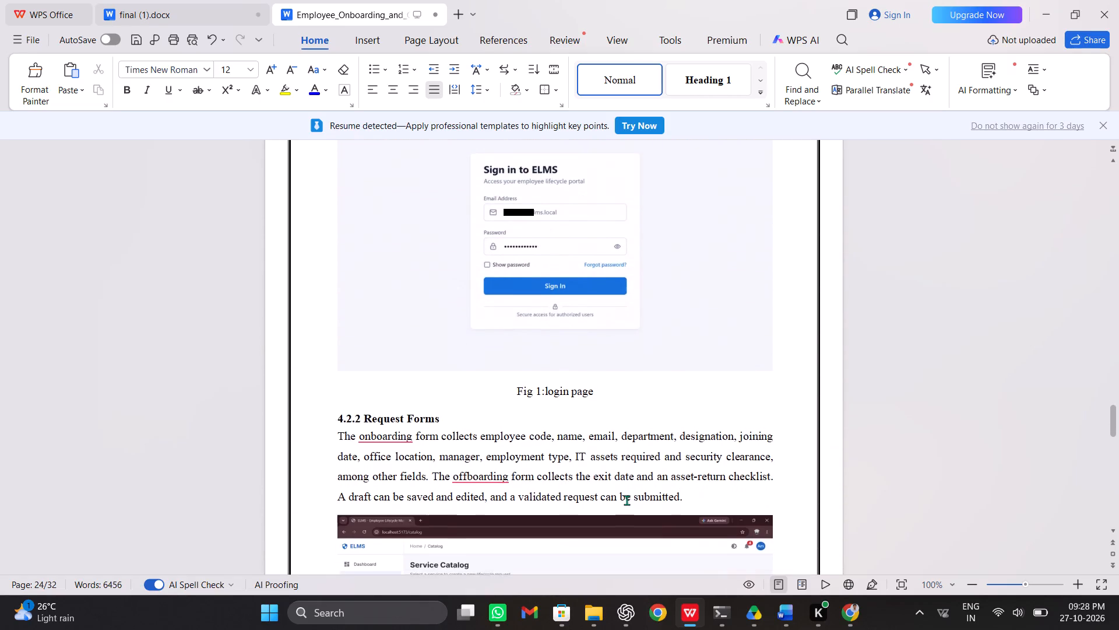
{"action": "scroll", "coordinate": [627, 500], "scroll_direction": "down", "scroll_amount": 3}
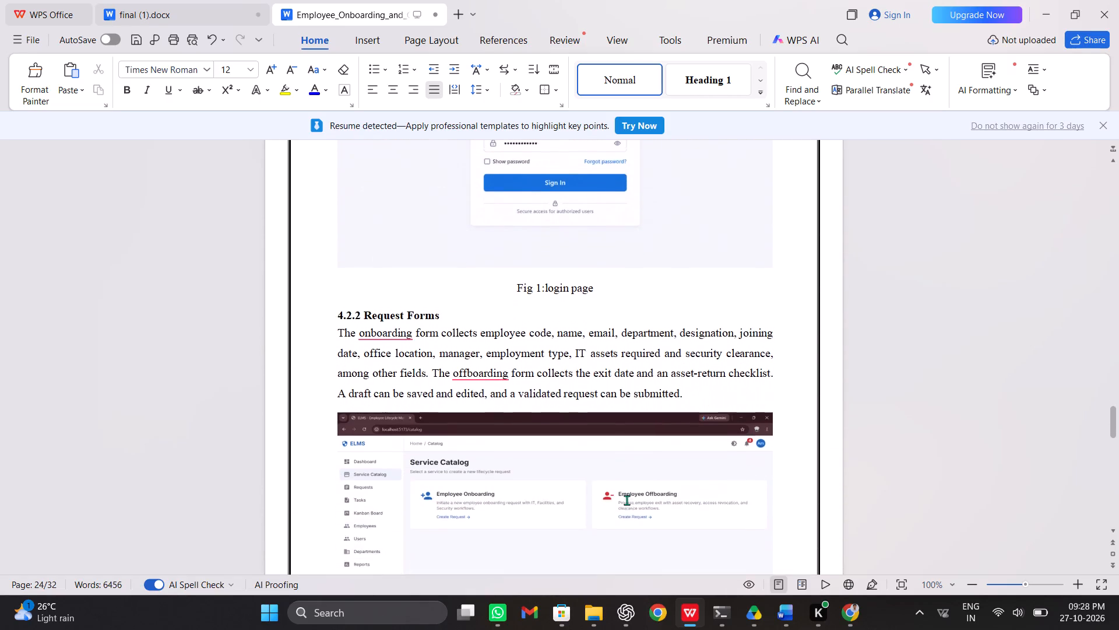
{"action": "scroll", "coordinate": [627, 500], "scroll_direction": "down", "scroll_amount": 1}
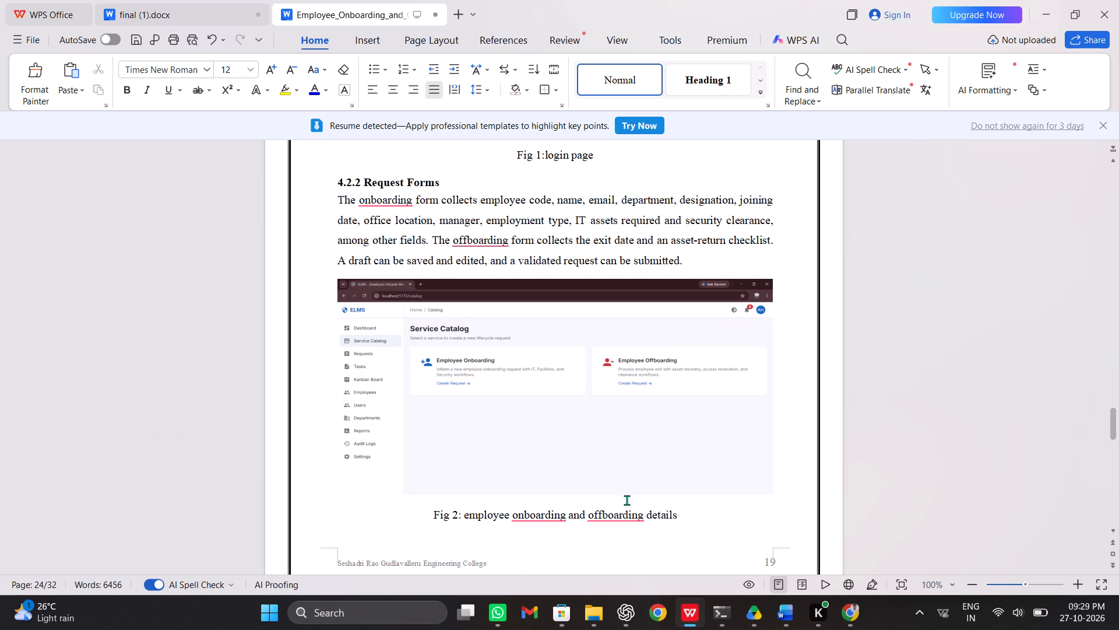
{"action": "scroll", "coordinate": [627, 500], "scroll_direction": "down", "scroll_amount": 1}
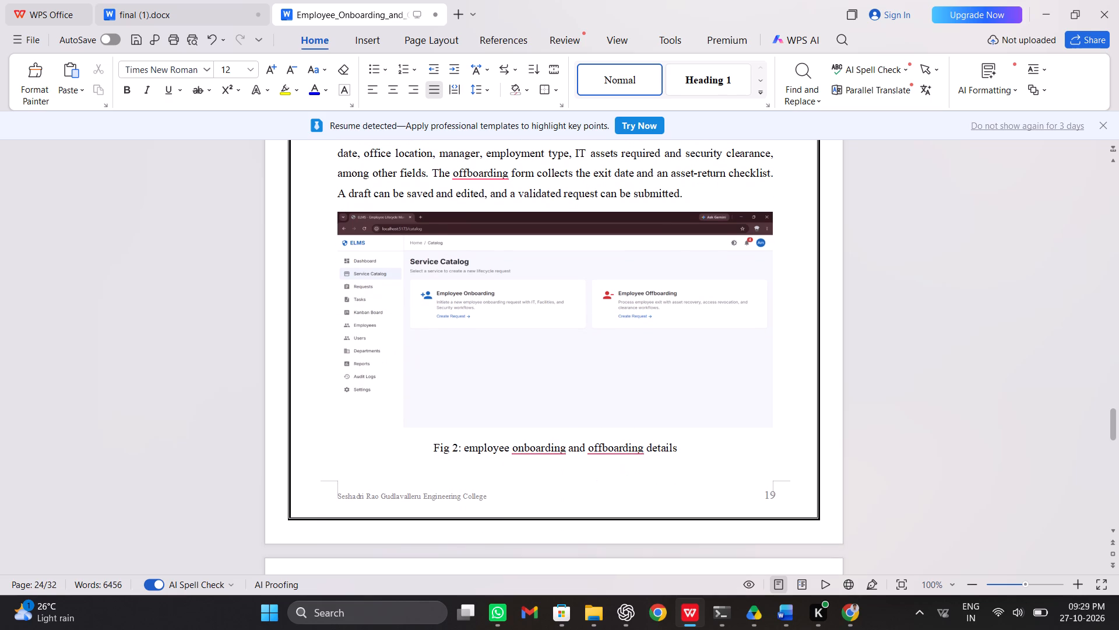
{"action": "left_click", "coordinate": [568, 252]}
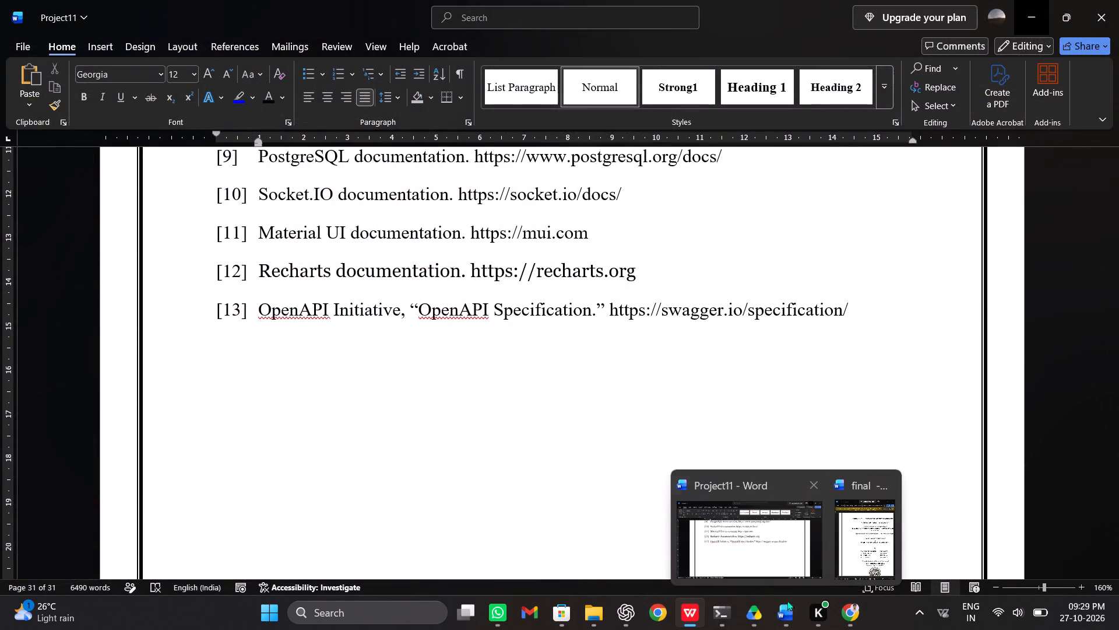
Switch to Project11 in Microsoft Word, examine its Chapter 3 and Chapter 4 pages zoomed out to 60%, and return to the WPS report.
{"action": "left_click", "coordinate": [768, 547]}
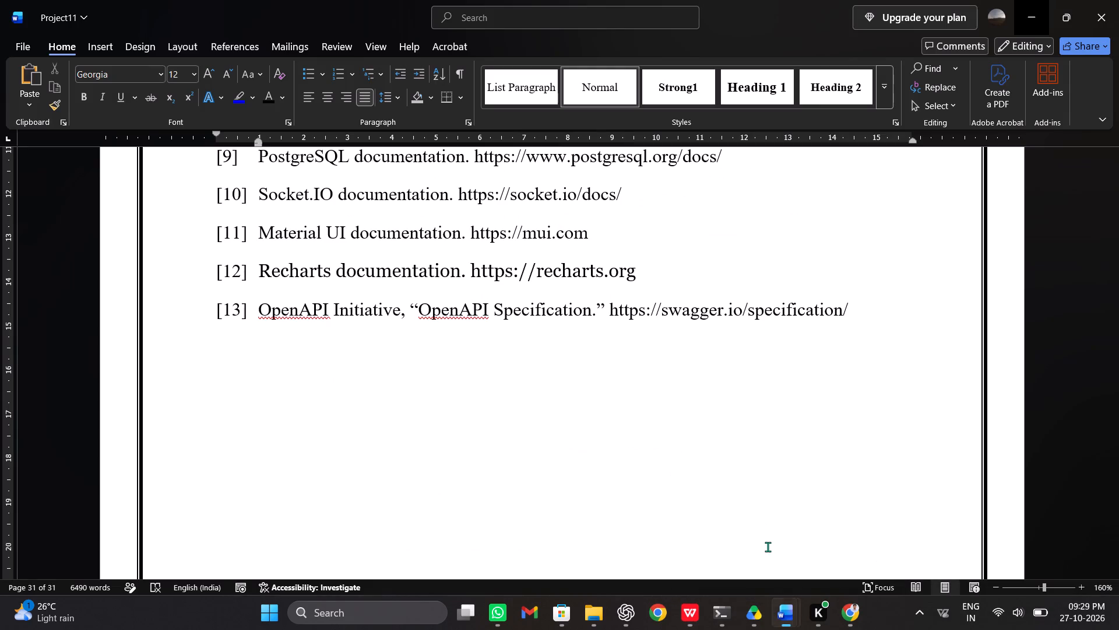
{"action": "scroll", "coordinate": [469, 396], "scroll_direction": "up", "scroll_amount": 20}
{"action": "scroll", "coordinate": [469, 396], "scroll_direction": "up", "scroll_amount": 20}
{"action": "scroll", "coordinate": [469, 396], "scroll_direction": "up", "scroll_amount": 20}
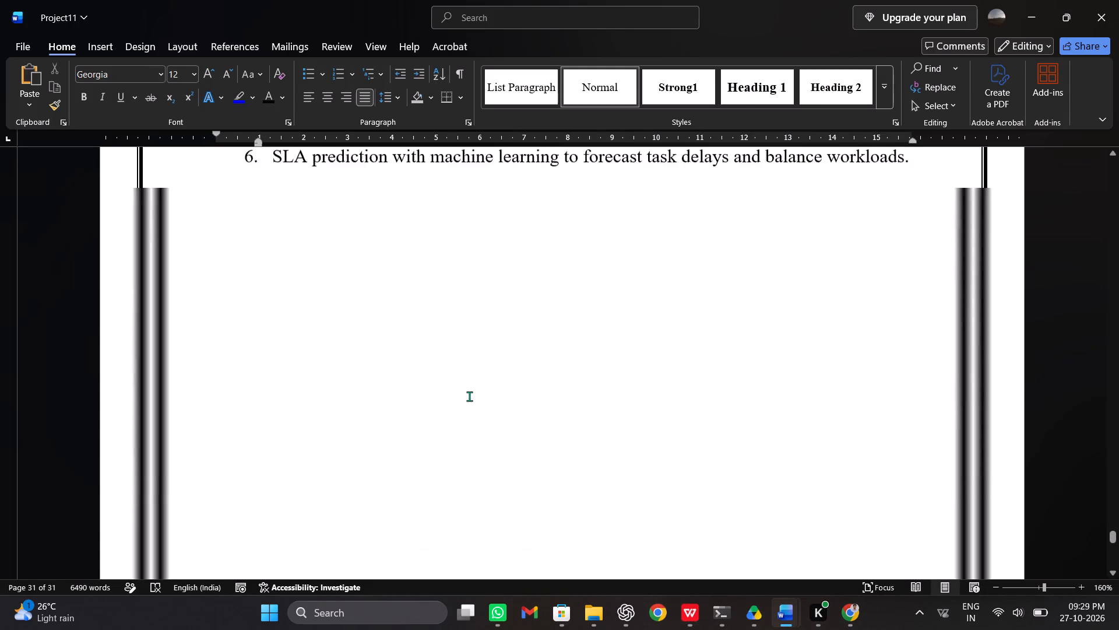
{"action": "scroll", "coordinate": [469, 396], "scroll_direction": "up", "scroll_amount": 20}
{"action": "scroll", "coordinate": [469, 396], "scroll_direction": "up", "scroll_amount": 20}
{"action": "scroll", "coordinate": [469, 396], "scroll_direction": "up", "scroll_amount": 20}
{"action": "scroll", "coordinate": [469, 396], "scroll_direction": "down", "scroll_amount": 4}
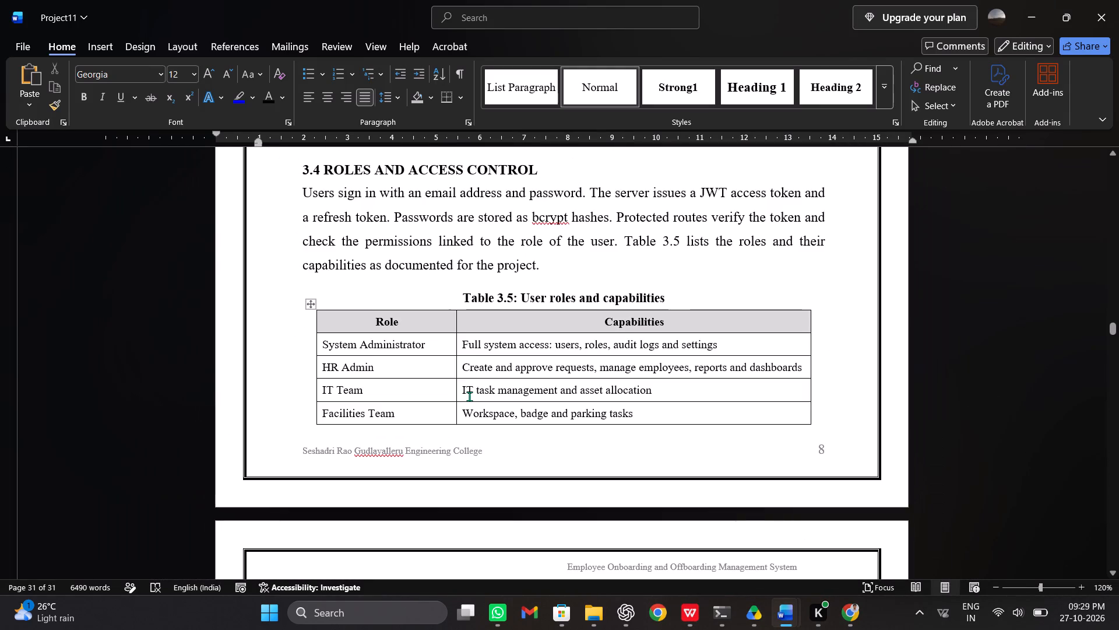
{"action": "scroll", "coordinate": [469, 396], "scroll_direction": "down", "scroll_amount": 5}
{"action": "scroll", "coordinate": [469, 396], "scroll_direction": "down", "scroll_amount": 1, "text": "ctrl"}
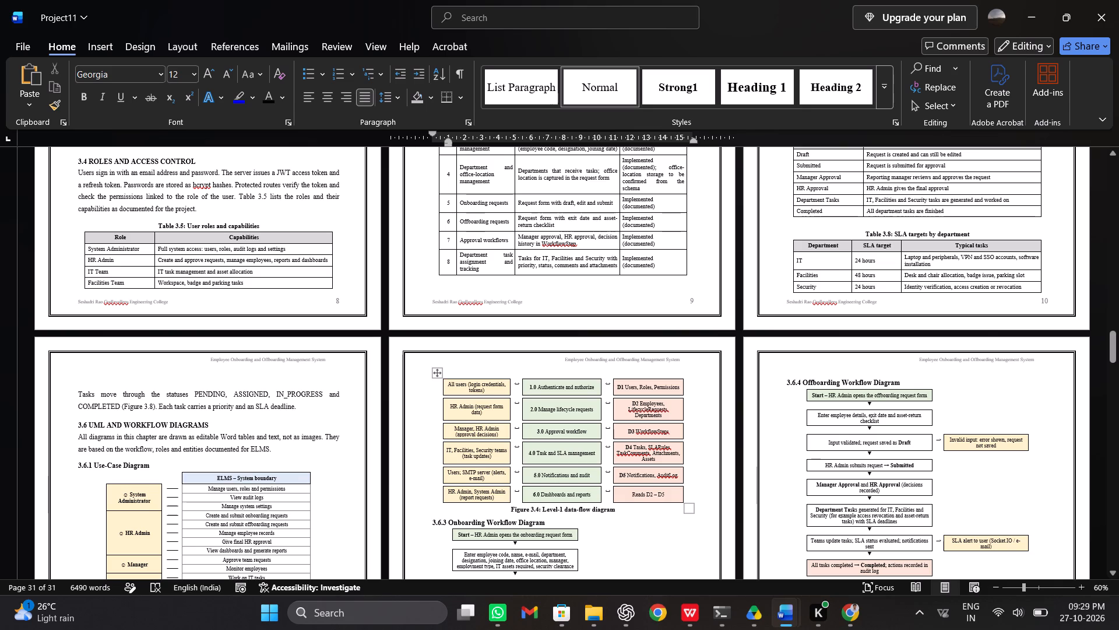
{"action": "scroll", "coordinate": [469, 396], "scroll_direction": "down", "scroll_amount": 8}
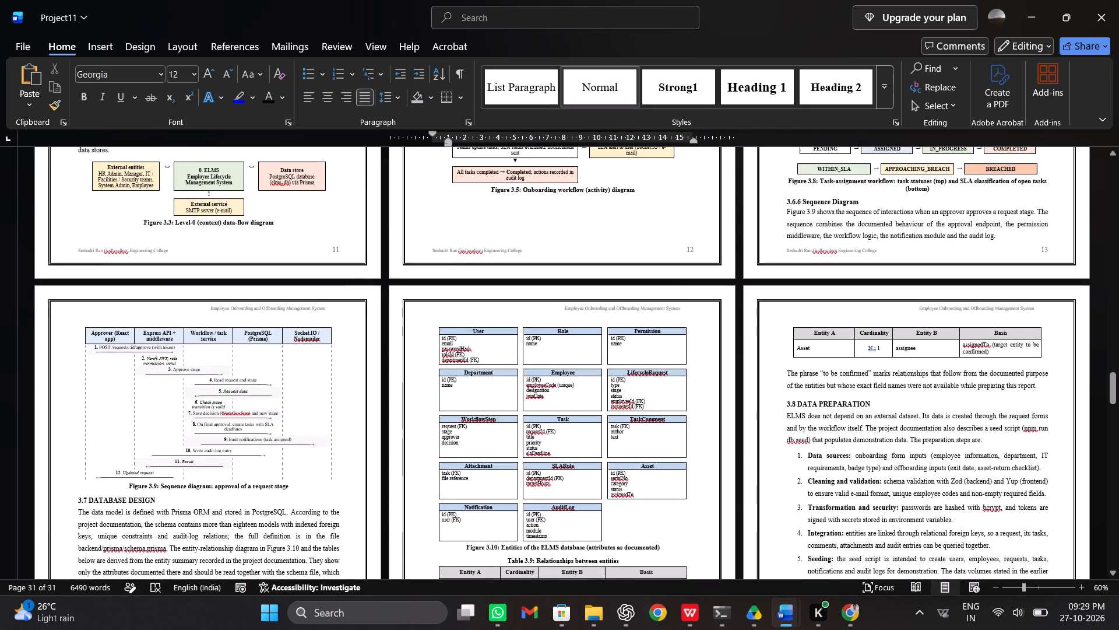
{"action": "scroll", "coordinate": [469, 396], "scroll_direction": "down", "scroll_amount": 7}
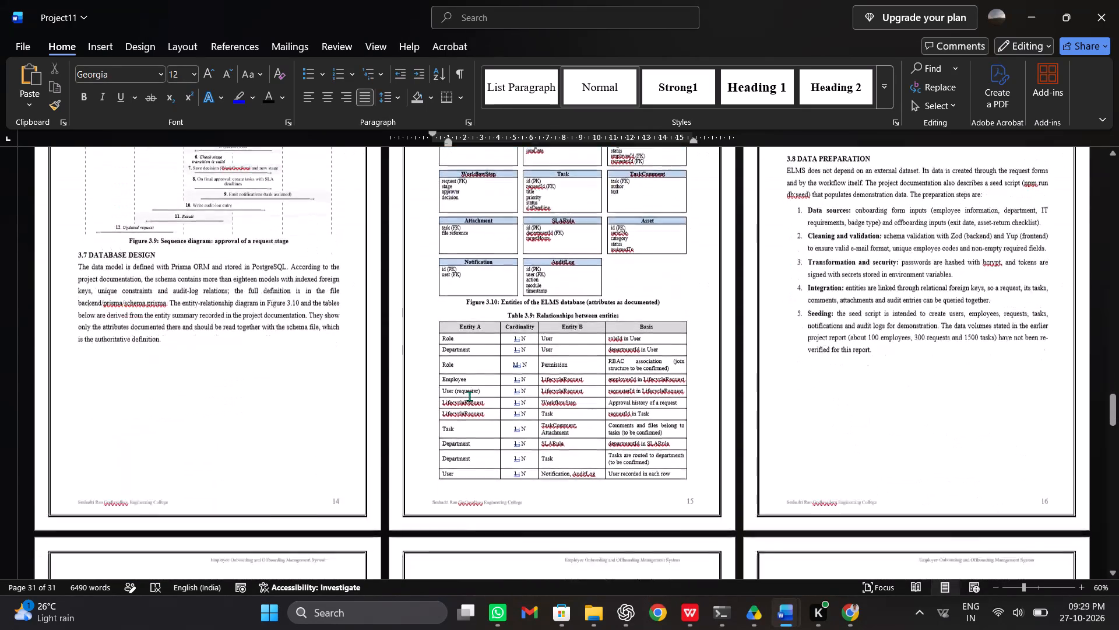
{"action": "scroll", "coordinate": [469, 396], "scroll_direction": "down", "scroll_amount": 4}
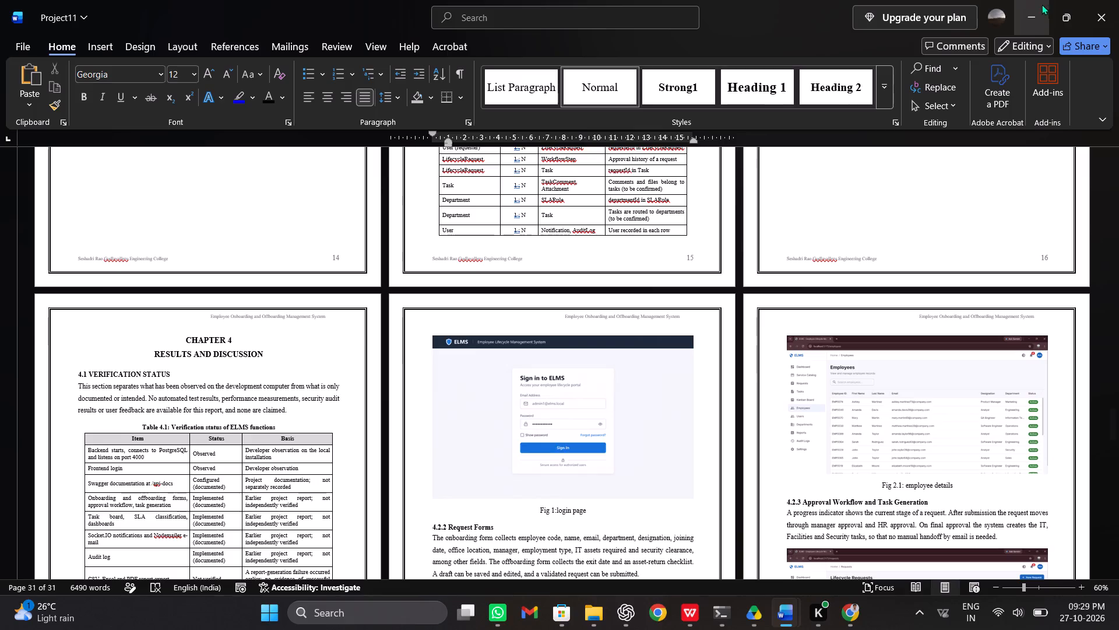
{"action": "left_click", "coordinate": [1034, 21]}
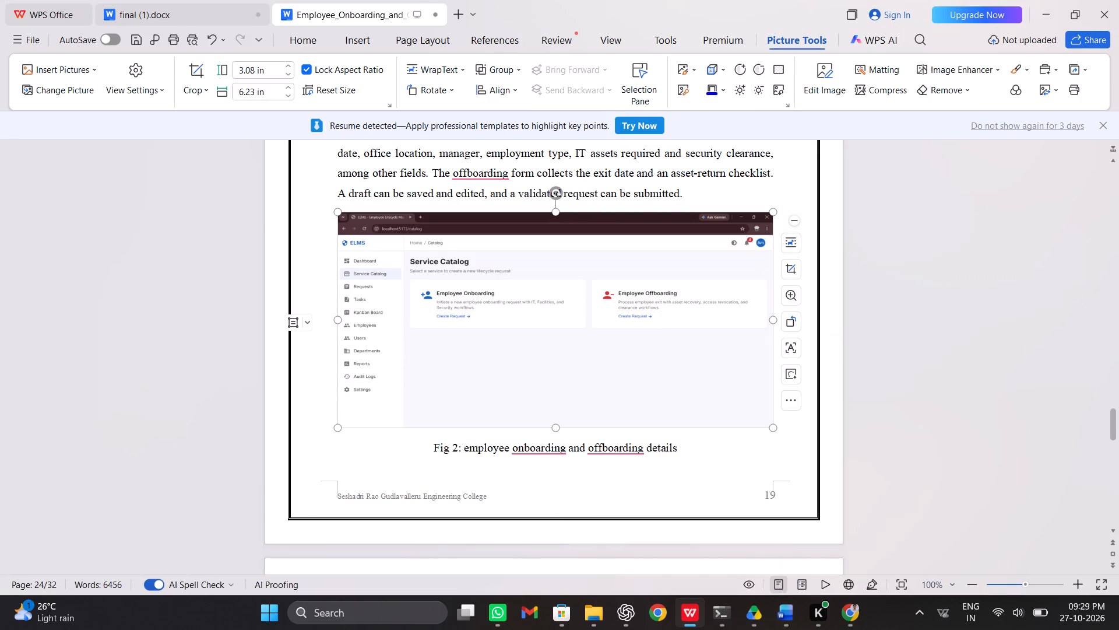
Review the employee details figures and section 4.2.3 on approval workflow and task generation in the WPS report.
{"action": "scroll", "coordinate": [589, 369], "scroll_direction": "down", "scroll_amount": 6}
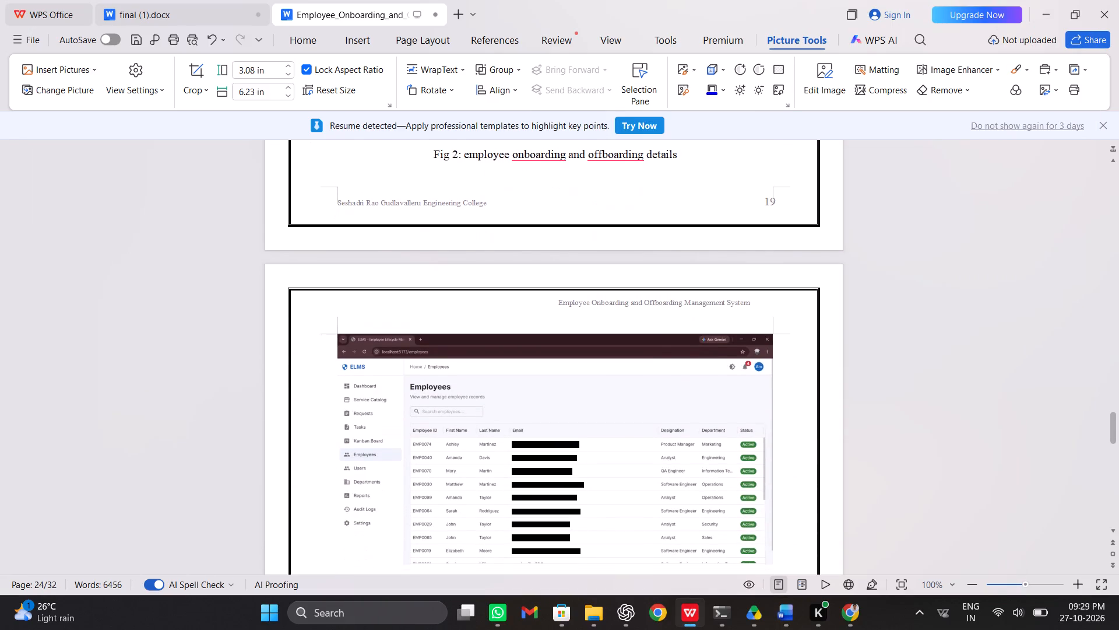
{"action": "scroll", "coordinate": [589, 369], "scroll_direction": "down", "scroll_amount": 5}
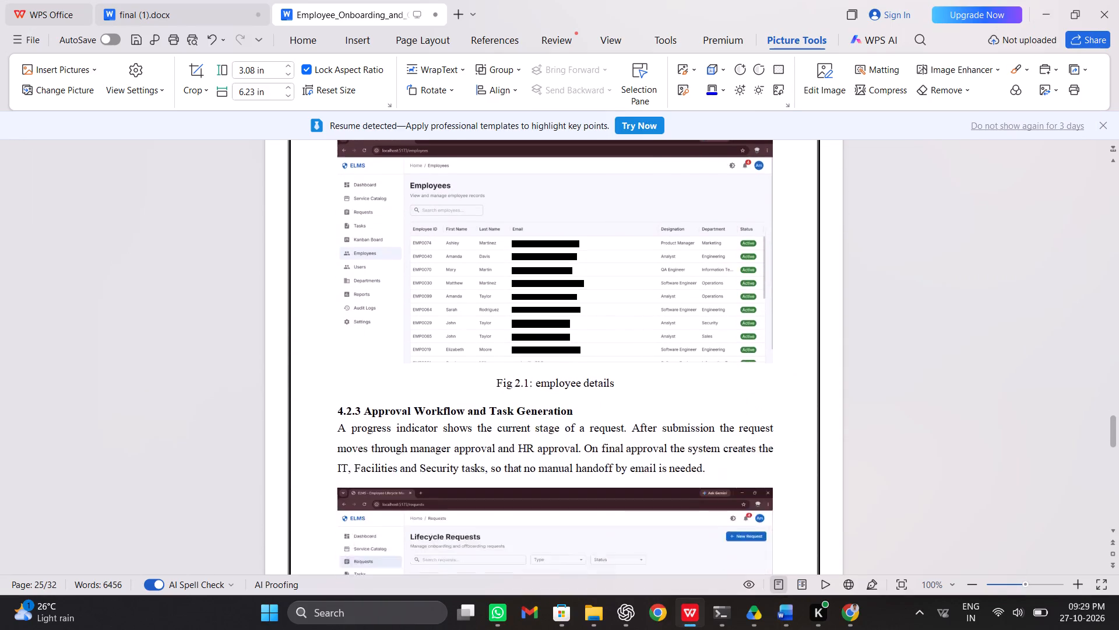
{"action": "scroll", "coordinate": [589, 369], "scroll_direction": "down", "scroll_amount": 1}
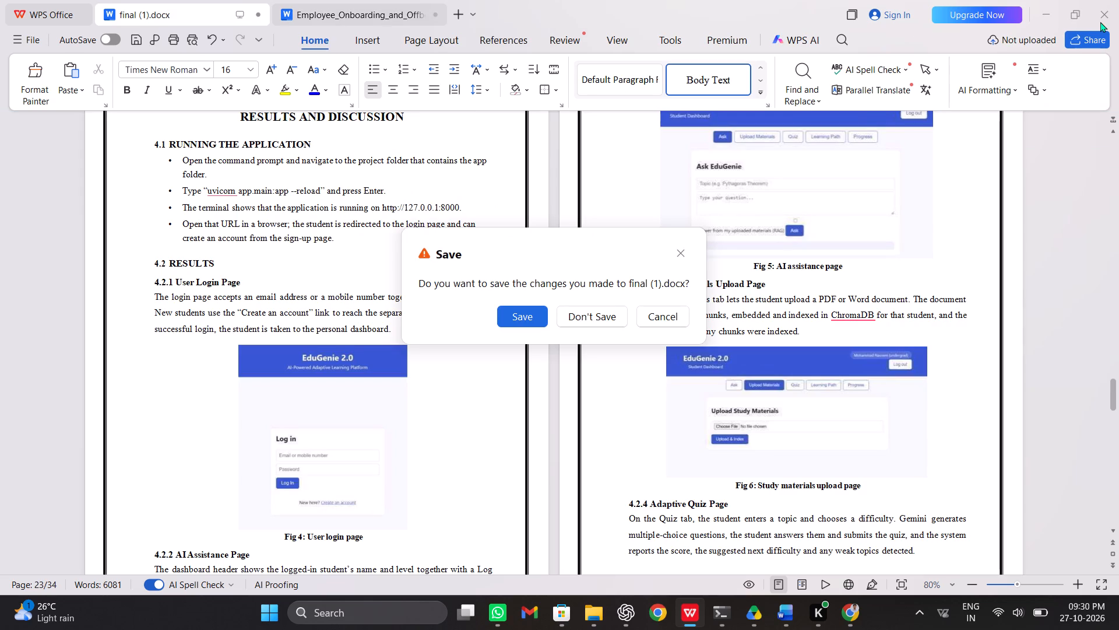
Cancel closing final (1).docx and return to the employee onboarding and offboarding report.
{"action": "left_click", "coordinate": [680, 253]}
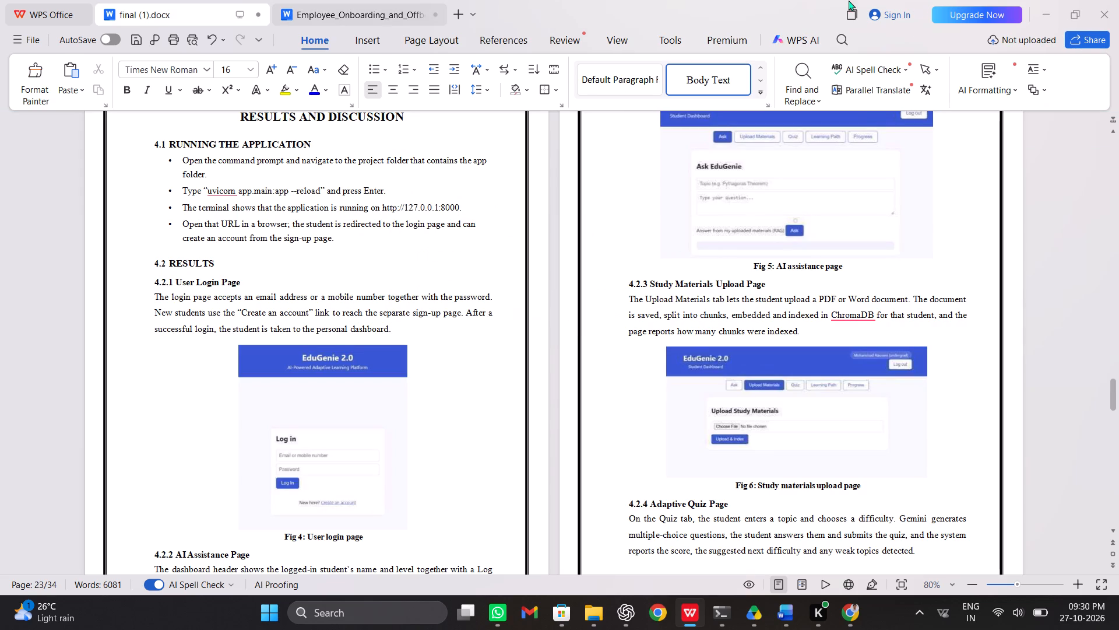
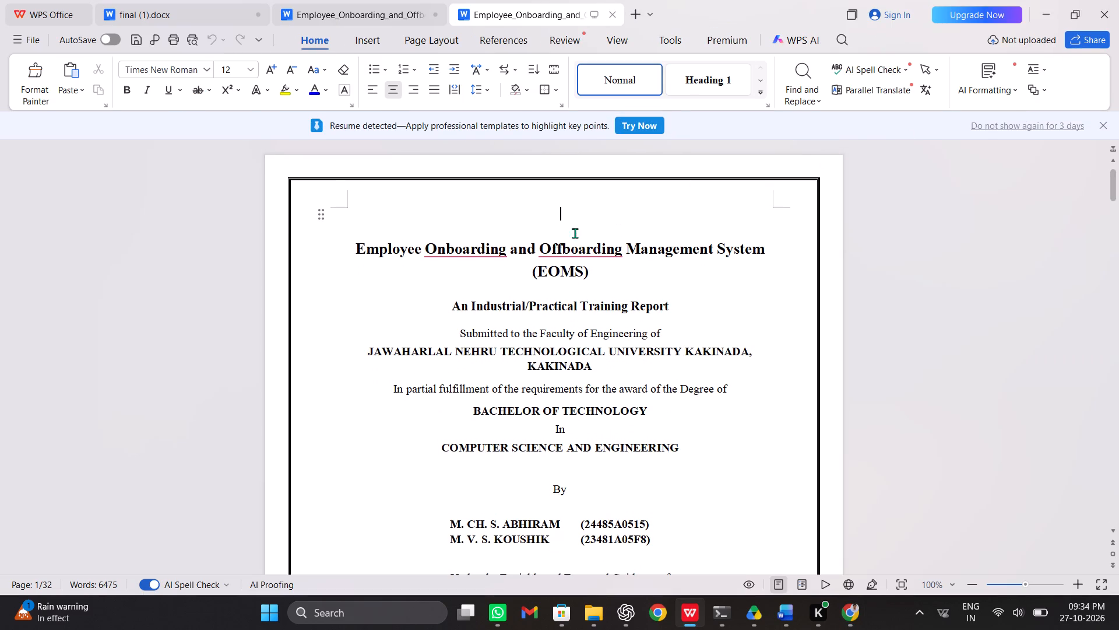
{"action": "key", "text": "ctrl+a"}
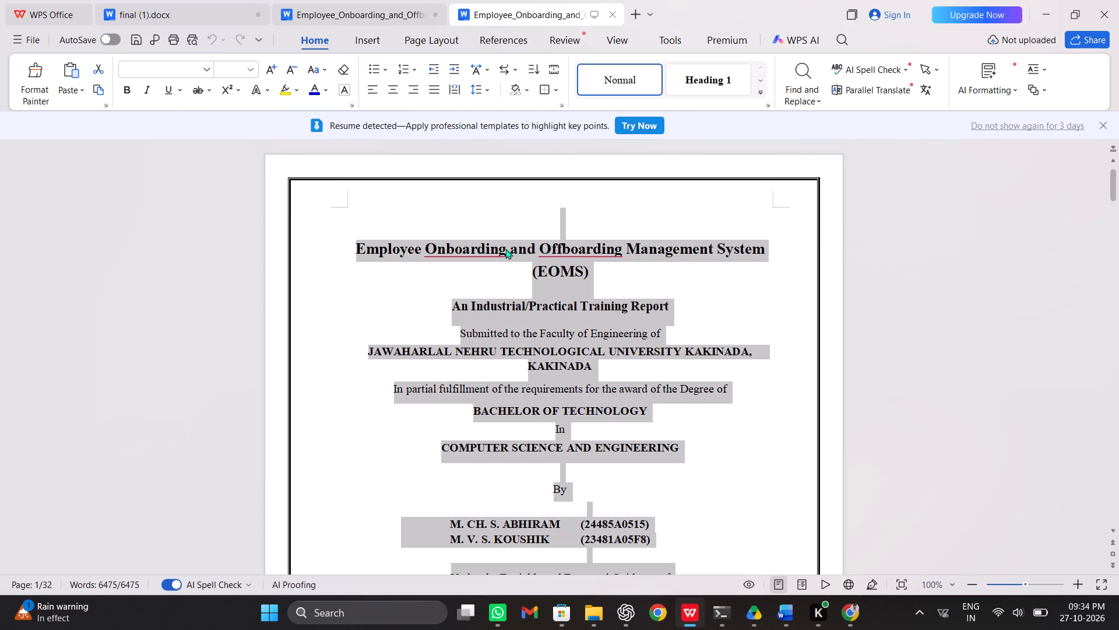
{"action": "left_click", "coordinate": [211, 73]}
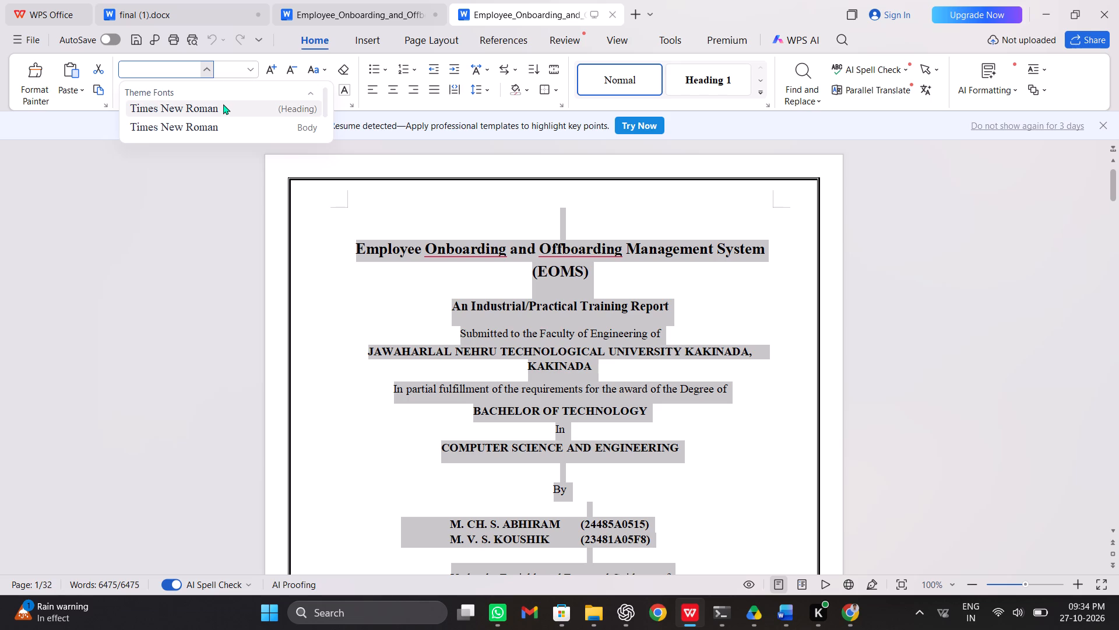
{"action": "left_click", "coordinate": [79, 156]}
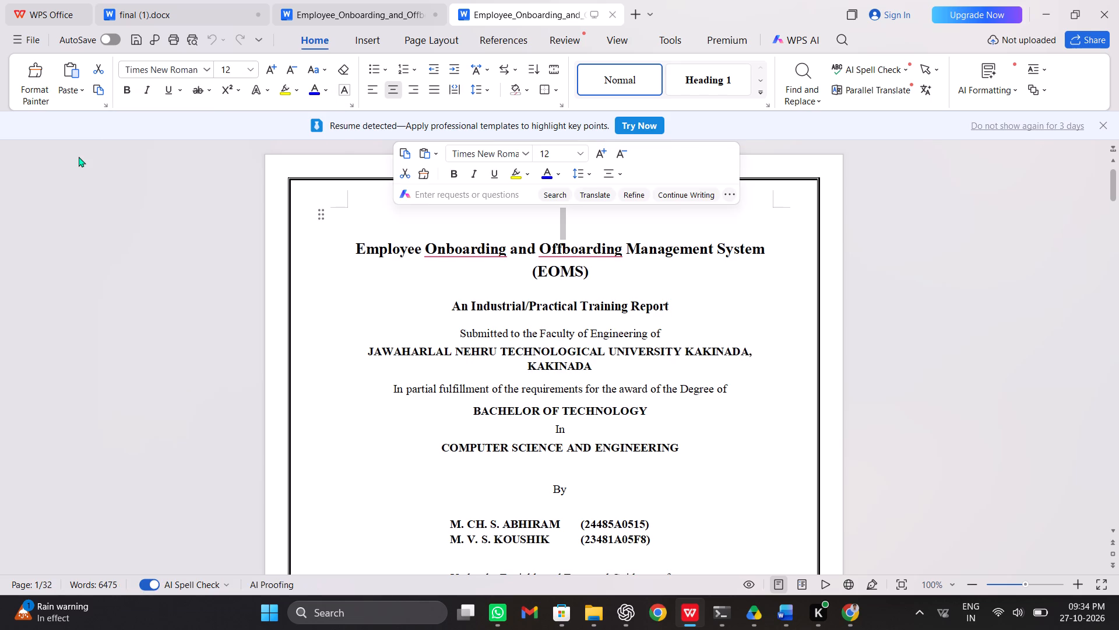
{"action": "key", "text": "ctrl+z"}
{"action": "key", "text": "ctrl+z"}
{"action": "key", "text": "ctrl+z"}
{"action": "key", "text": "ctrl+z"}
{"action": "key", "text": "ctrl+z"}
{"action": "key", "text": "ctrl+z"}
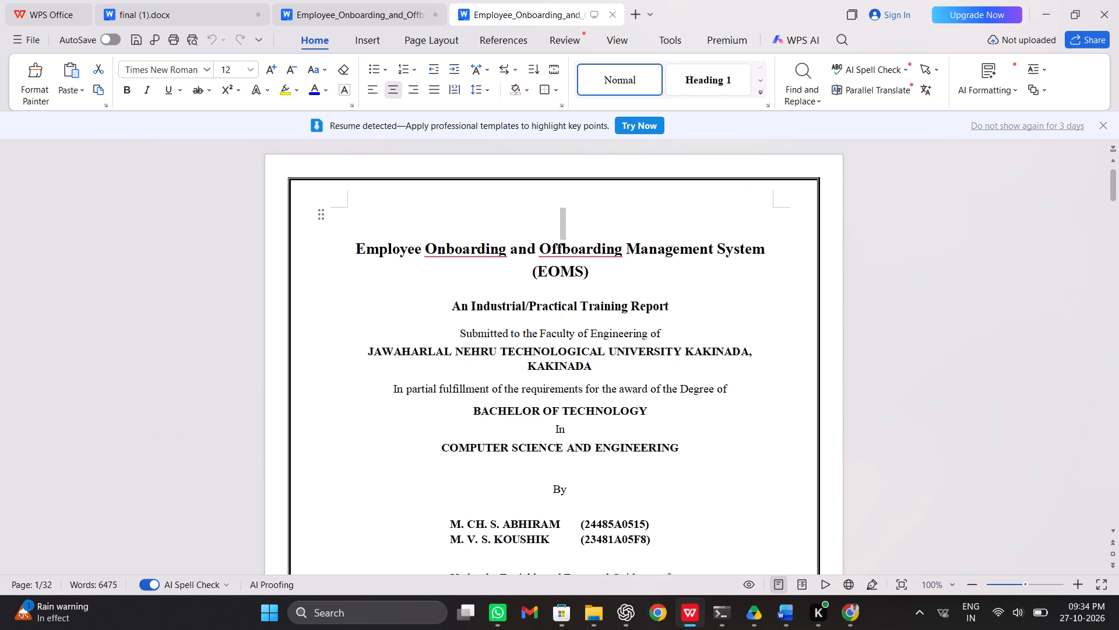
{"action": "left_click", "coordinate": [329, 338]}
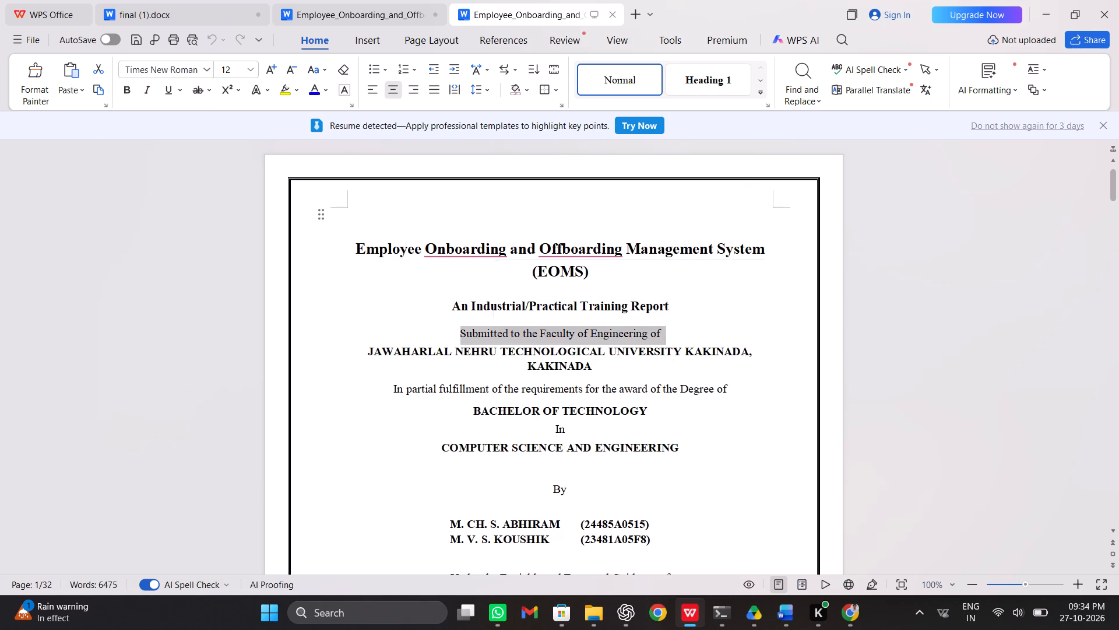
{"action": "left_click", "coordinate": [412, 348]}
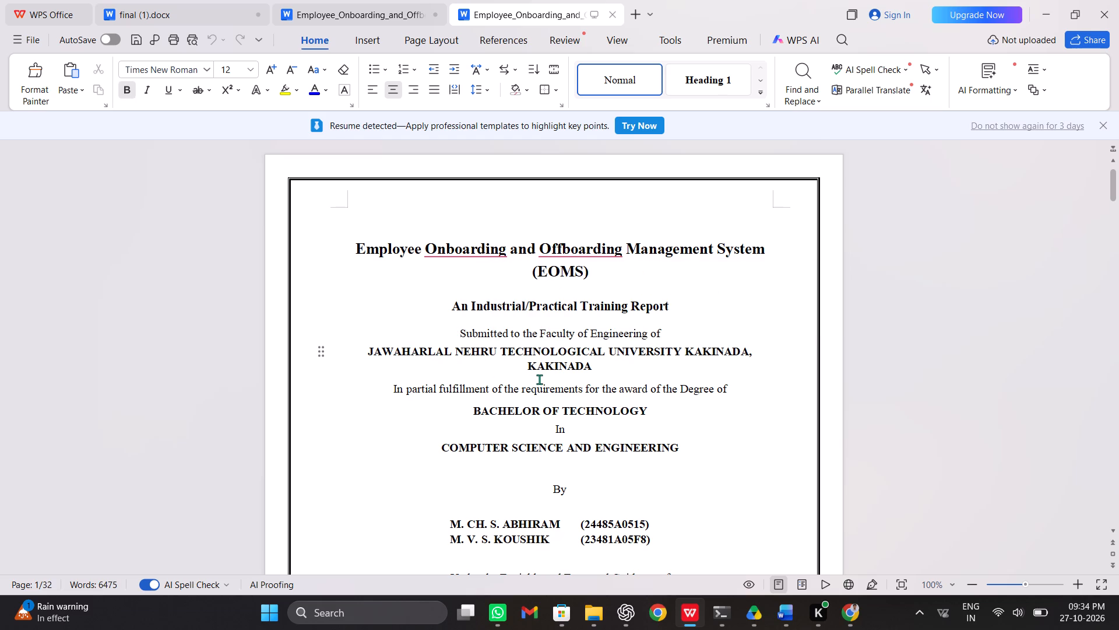
Join "bona fide" into the single word "bonafide" in the certificate paragraph on page 2.
{"action": "scroll", "coordinate": [539, 379], "scroll_direction": "down", "scroll_amount": 9}
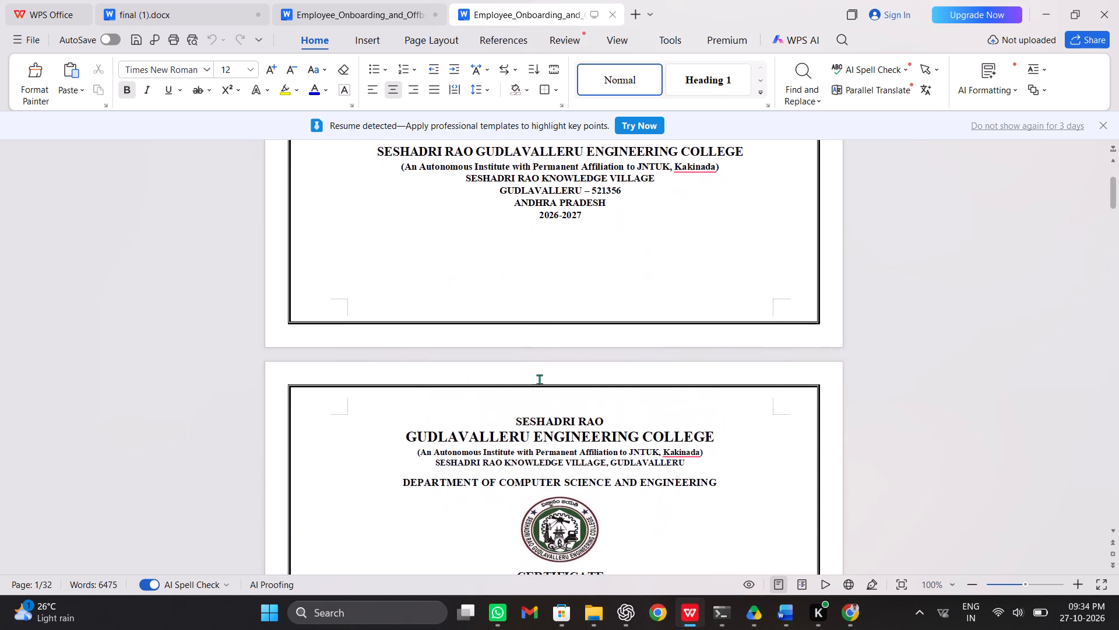
{"action": "scroll", "coordinate": [539, 379], "scroll_direction": "down", "scroll_amount": 4}
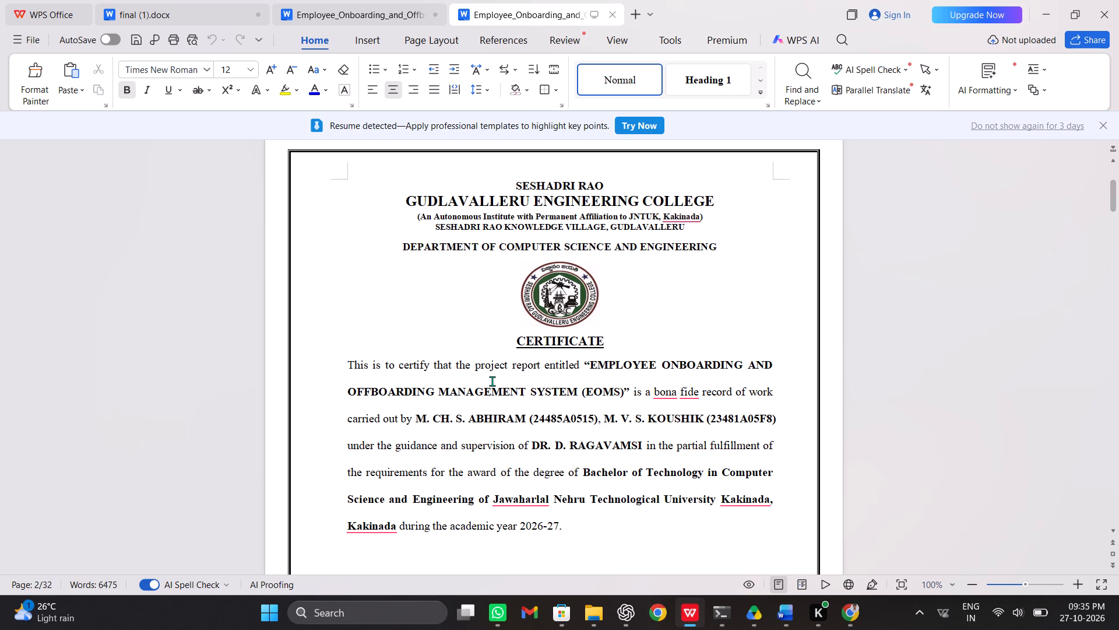
{"action": "scroll", "coordinate": [492, 381], "scroll_direction": "down", "scroll_amount": 5}
{"action": "scroll", "coordinate": [492, 381], "scroll_direction": "up", "scroll_amount": 5}
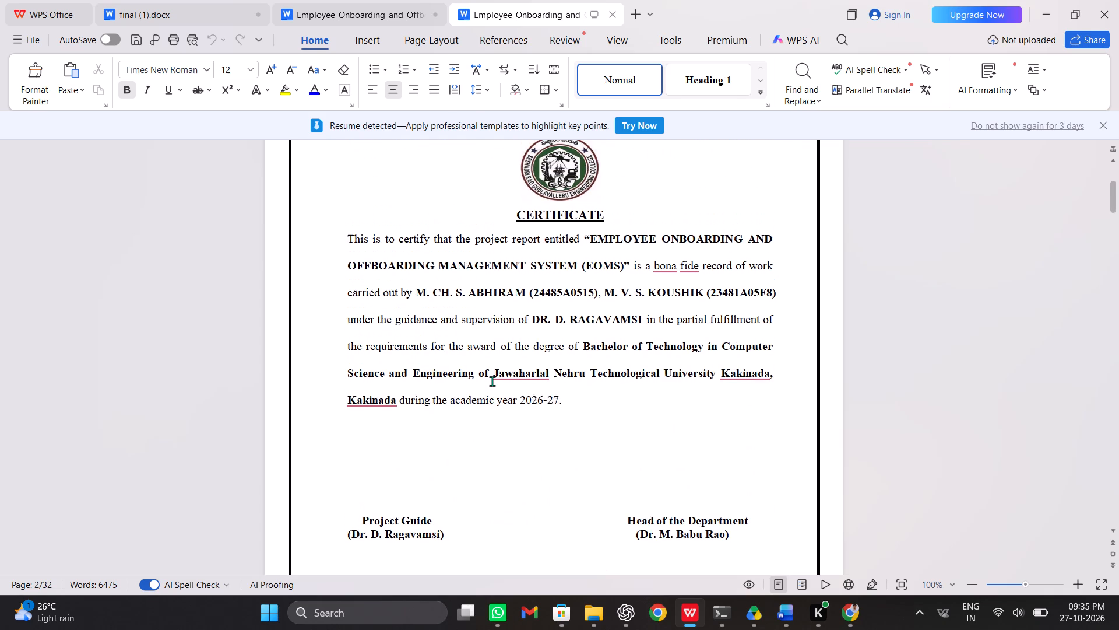
{"action": "left_click", "coordinate": [682, 274]}
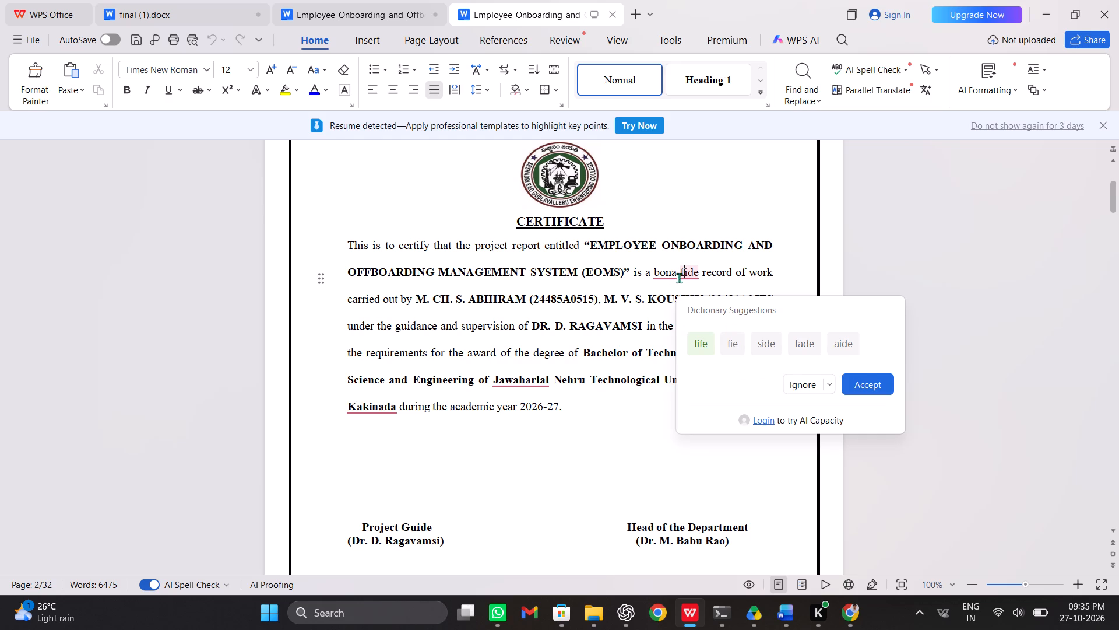
{"action": "left_click", "coordinate": [680, 274]}
{"action": "key", "text": "BackSpace"}
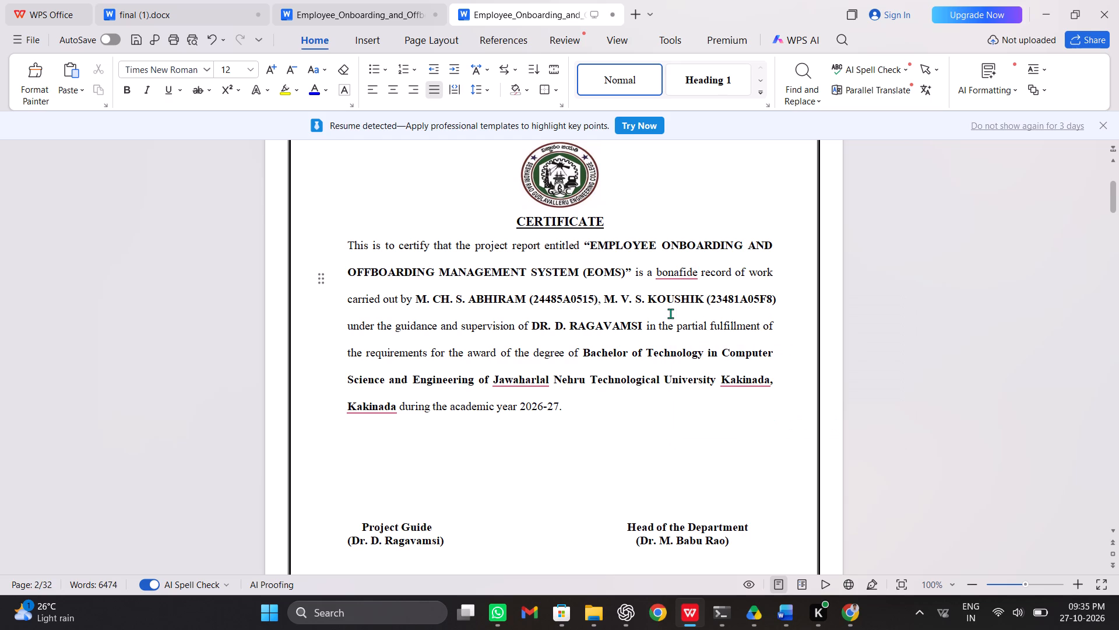
Switch to the reference document named final in Word, compare its certificate page wording, and return to the report in WPS Office.
{"action": "key", "text": "alt+Tab"}
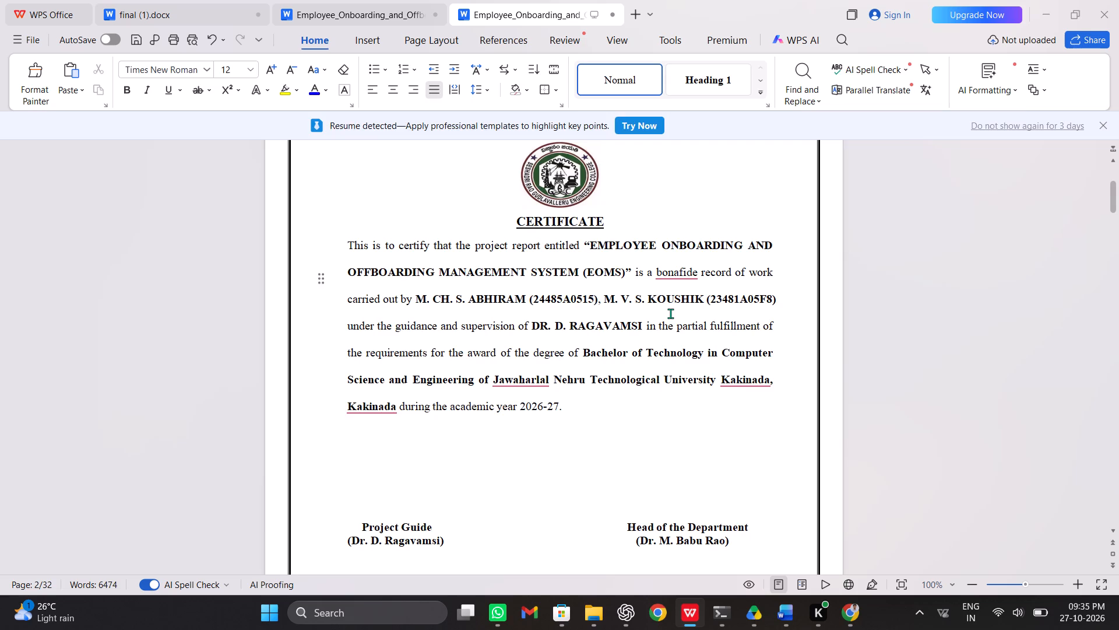
{"action": "key", "text": "alt+Tab"}
{"action": "key", "text": "alt+Tab"}
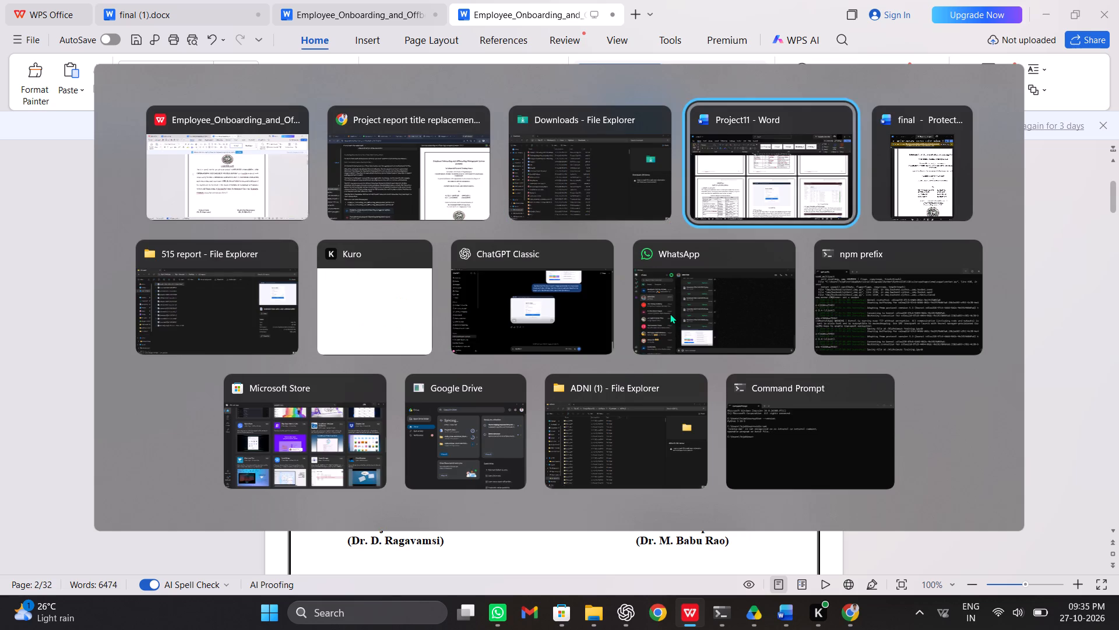
{"action": "key", "text": "alt+Tab"}
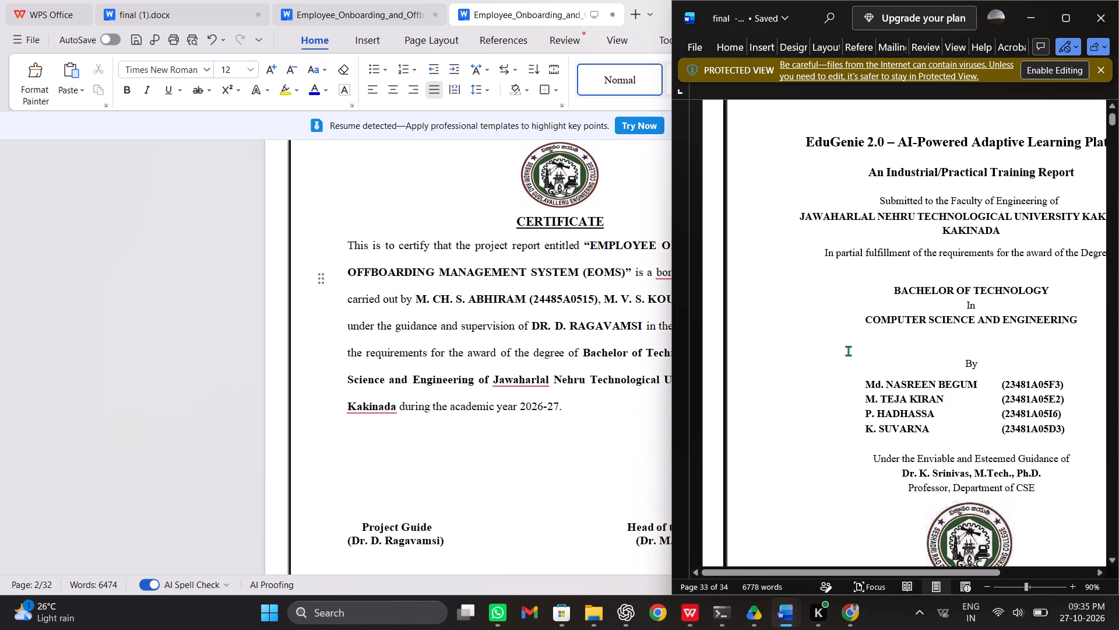
{"action": "scroll", "coordinate": [848, 351], "scroll_direction": "down", "scroll_amount": 7}
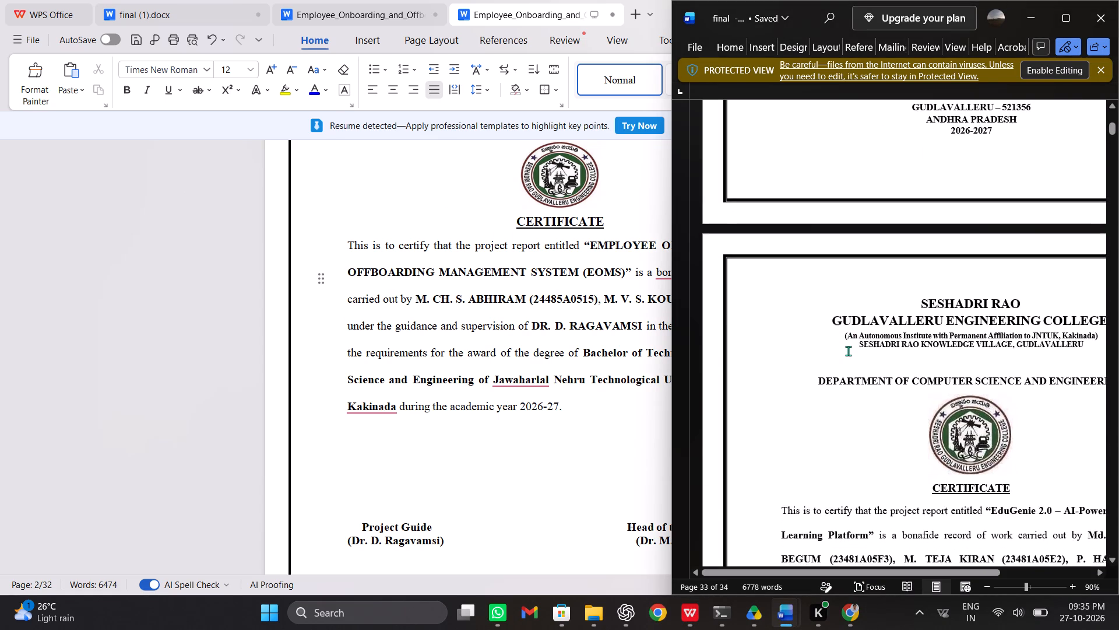
{"action": "scroll", "coordinate": [848, 351], "scroll_direction": "down", "scroll_amount": 1}
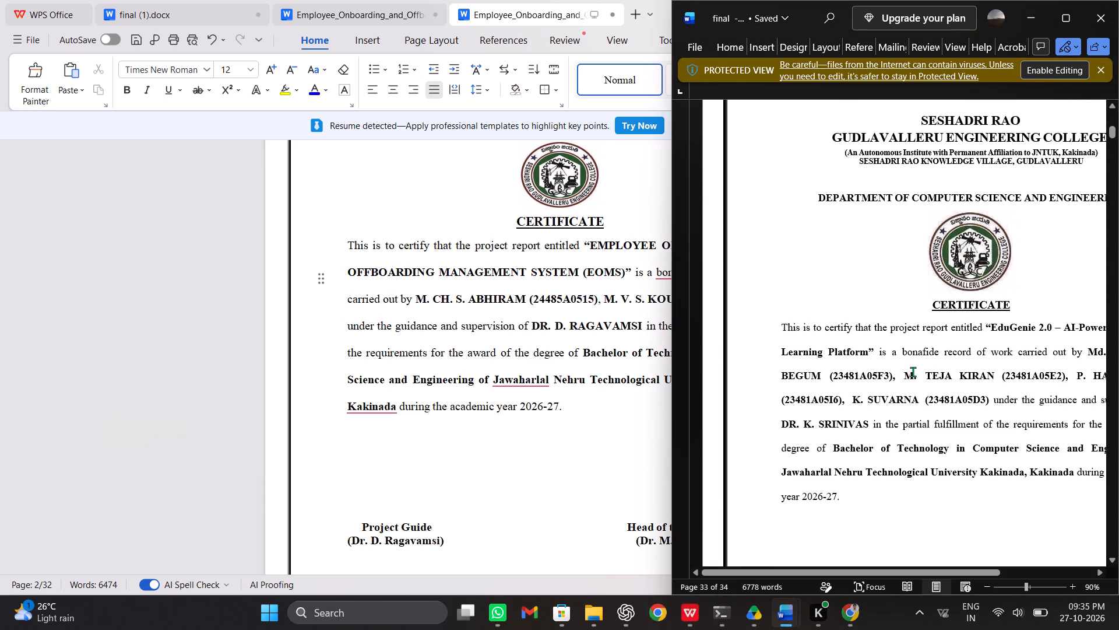
{"action": "left_click", "coordinate": [600, 421]}
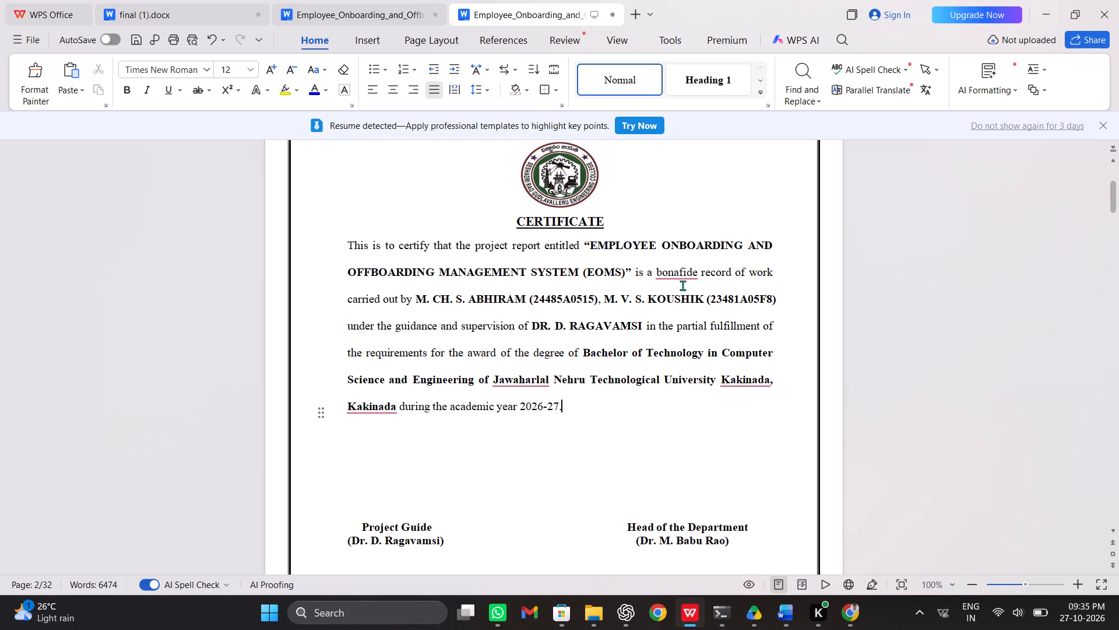
Review the report's pages from the certificate through the chapters to the references on the last page.
{"action": "scroll", "coordinate": [682, 285], "scroll_direction": "down", "scroll_amount": 2}
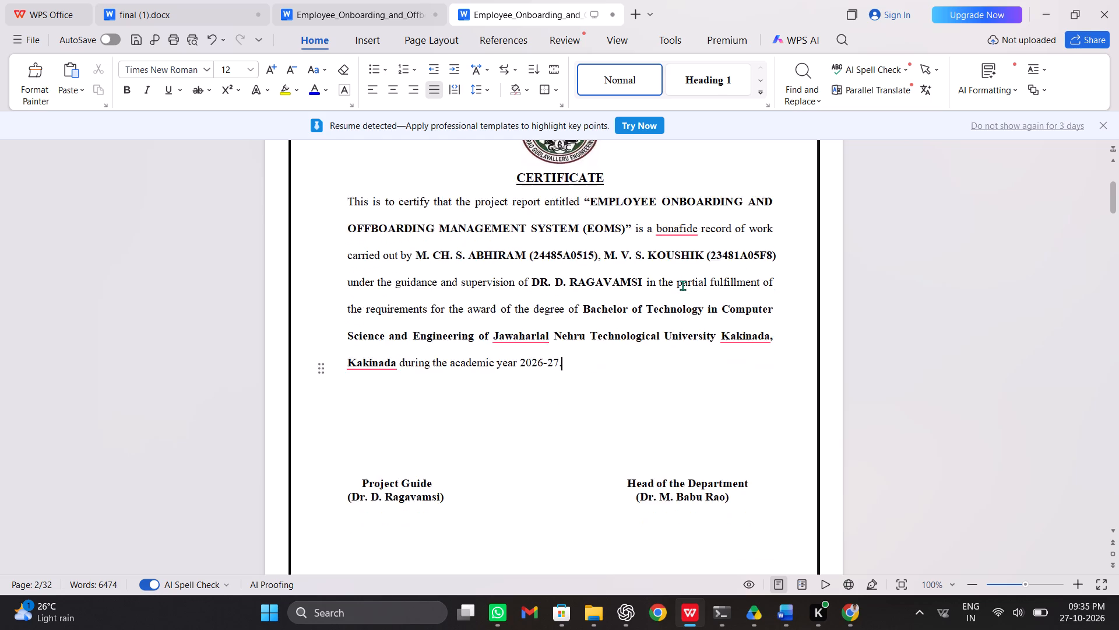
{"action": "scroll", "coordinate": [682, 285], "scroll_direction": "down", "scroll_amount": 8}
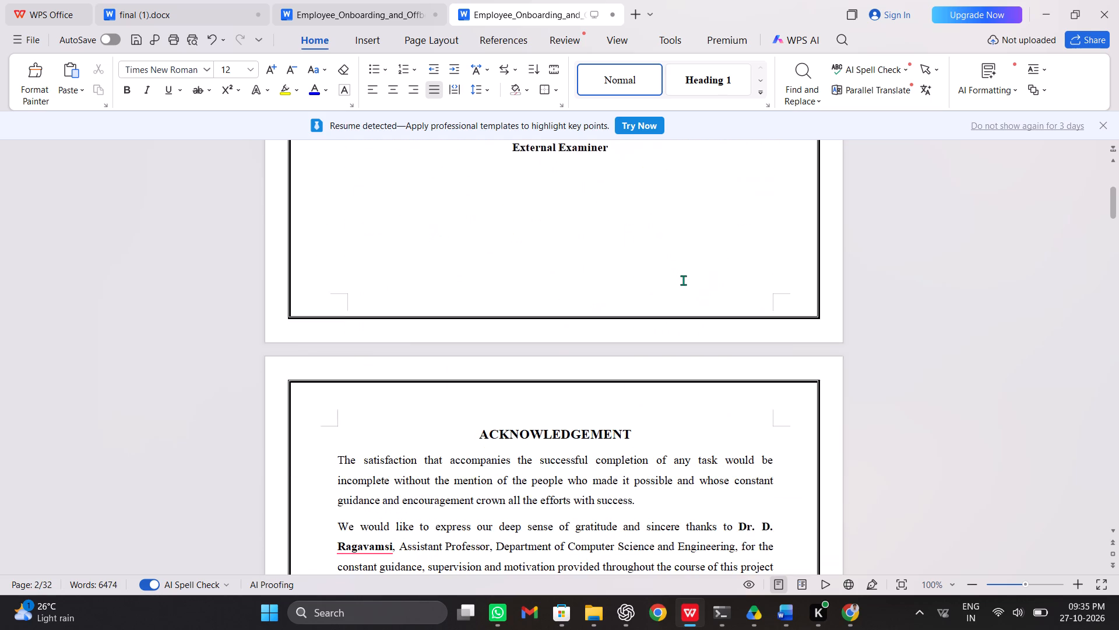
{"action": "scroll", "coordinate": [683, 280], "scroll_direction": "down", "scroll_amount": 1}
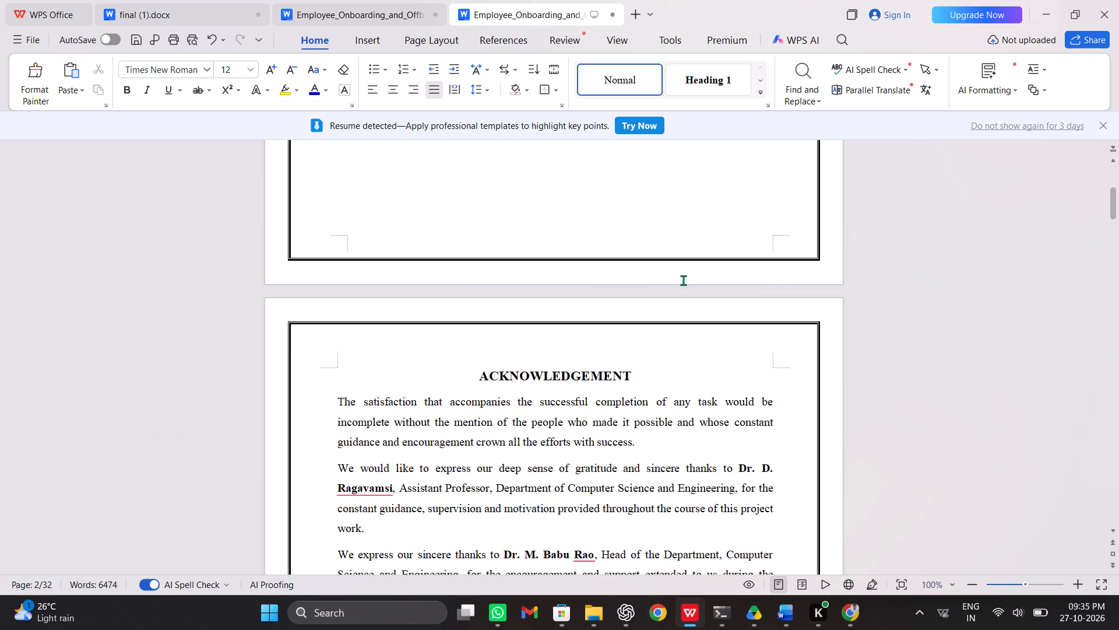
{"action": "scroll", "coordinate": [683, 280], "scroll_direction": "down", "scroll_amount": 5}
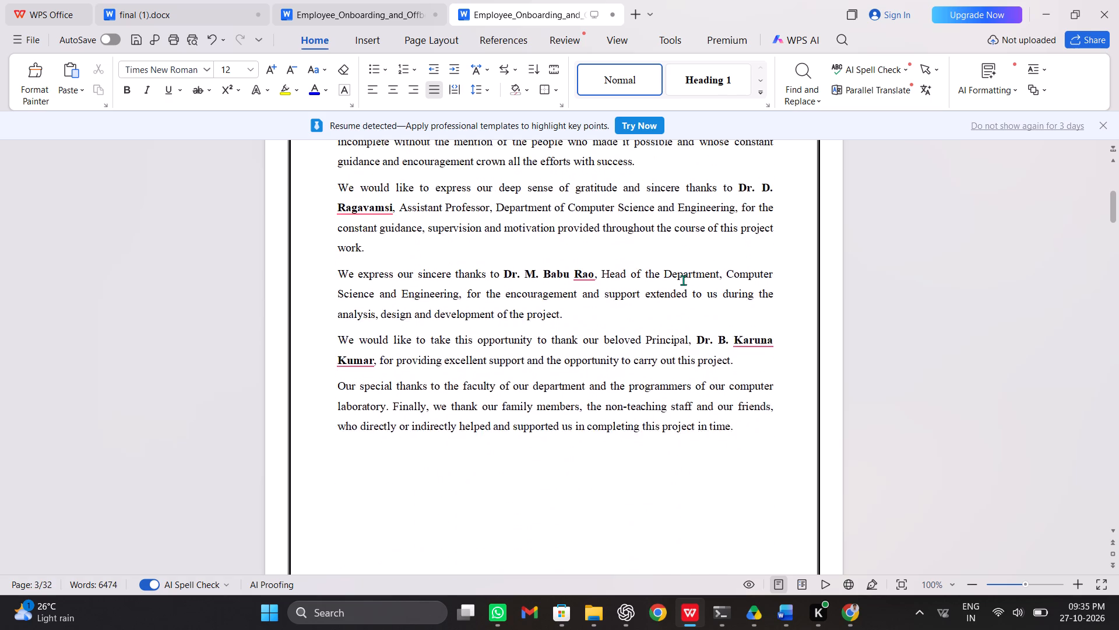
{"action": "scroll", "coordinate": [683, 280], "scroll_direction": "down", "scroll_amount": 5}
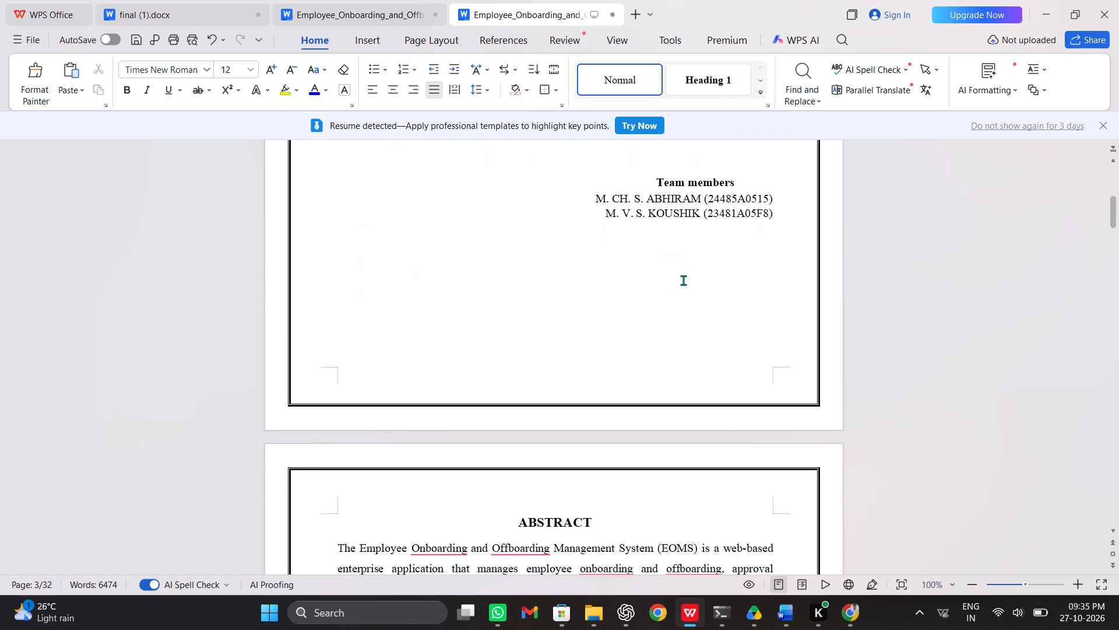
{"action": "scroll", "coordinate": [683, 280], "scroll_direction": "down", "scroll_amount": 8}
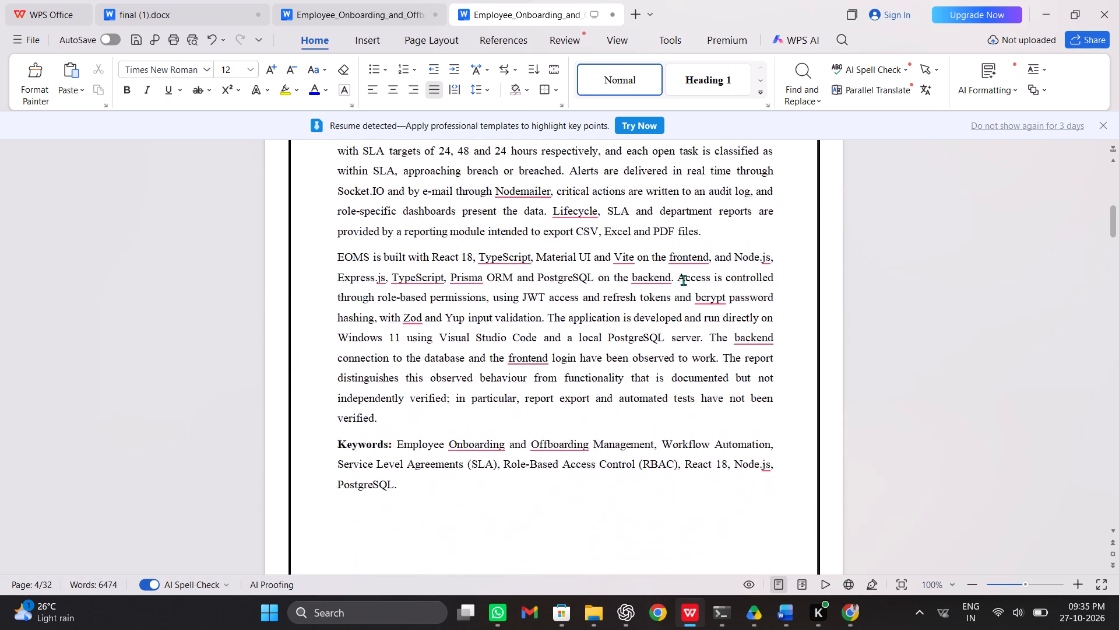
{"action": "scroll", "coordinate": [683, 280], "scroll_direction": "down", "scroll_amount": 11}
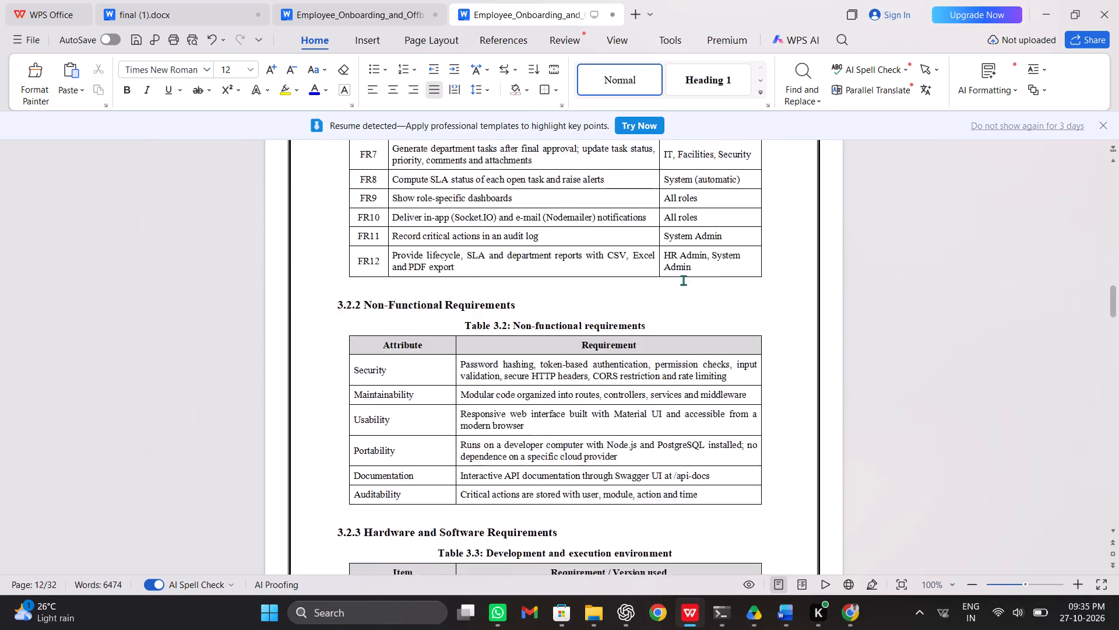
{"action": "scroll", "coordinate": [683, 280], "scroll_direction": "down", "scroll_amount": 19}
{"action": "scroll", "coordinate": [683, 280], "scroll_direction": "down", "scroll_amount": 6}
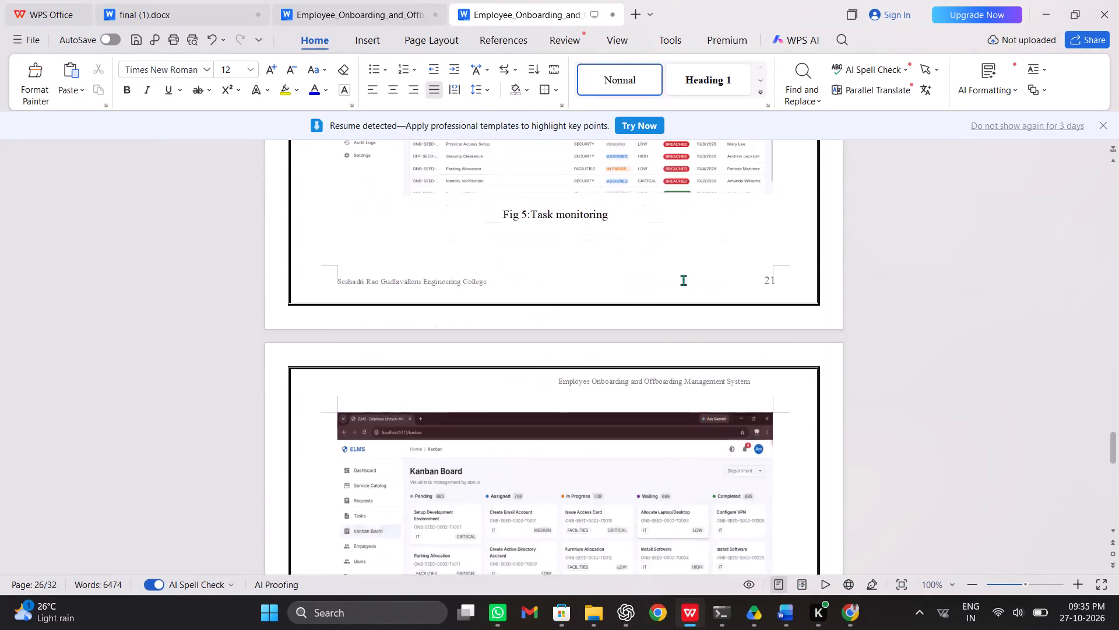
{"action": "scroll", "coordinate": [683, 280], "scroll_direction": "down", "scroll_amount": 10}
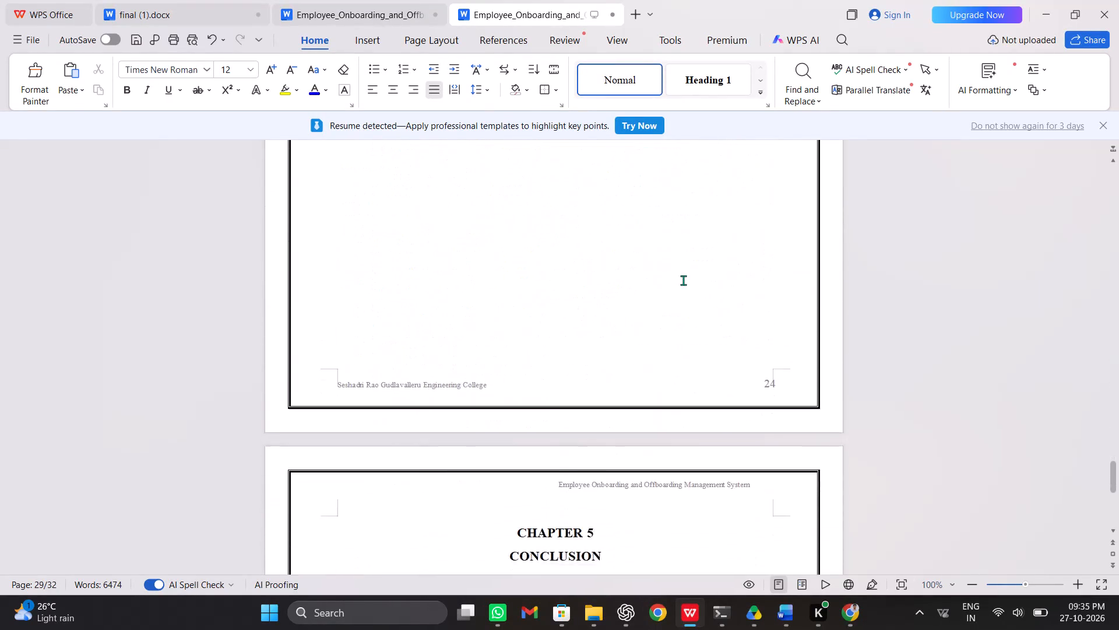
{"action": "scroll", "coordinate": [683, 280], "scroll_direction": "down", "scroll_amount": 5}
{"action": "scroll", "coordinate": [683, 280], "scroll_direction": "up", "scroll_amount": 7}
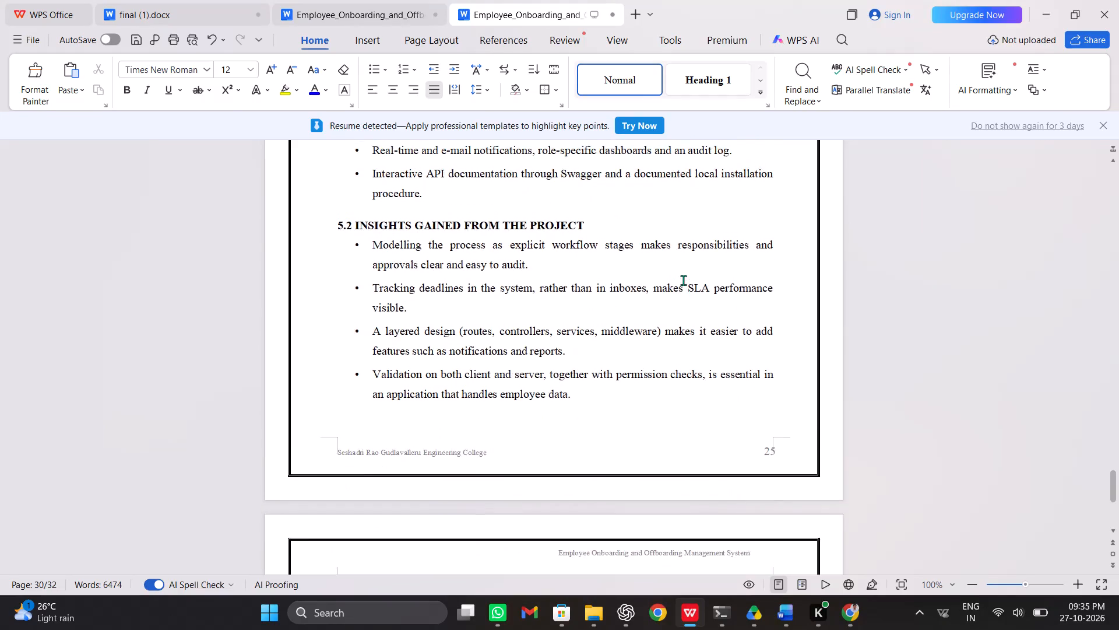
{"action": "scroll", "coordinate": [683, 280], "scroll_direction": "down", "scroll_amount": 9}
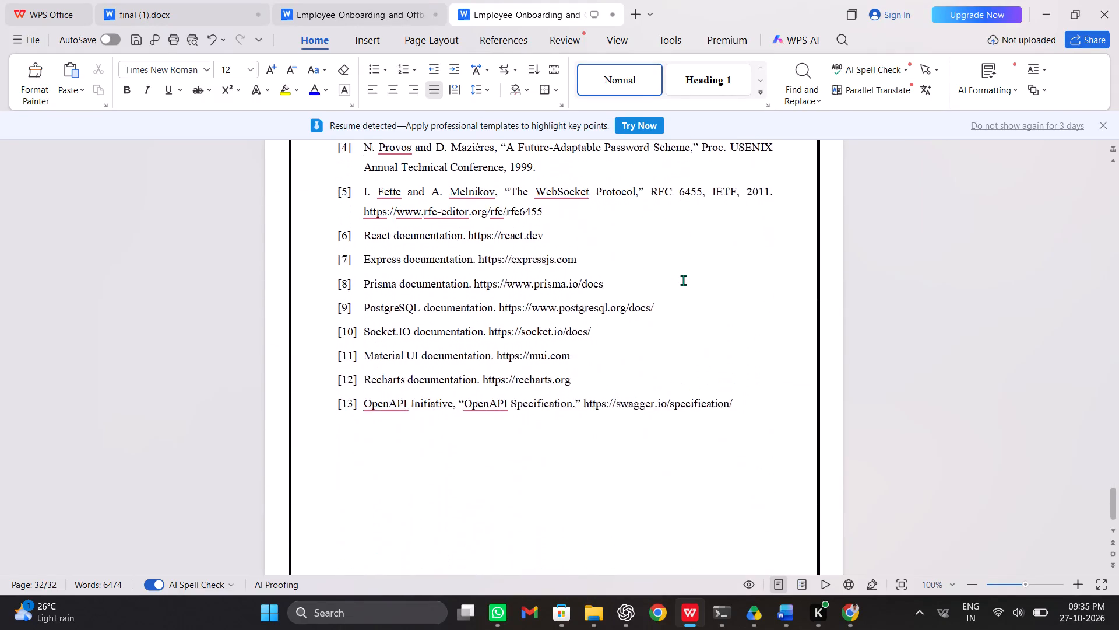
{"action": "scroll", "coordinate": [683, 280], "scroll_direction": "down", "scroll_amount": 3}
Check the report backwards from the references to the start of Chapter 2, including its tables, workflow diagrams and screenshots.
{"action": "scroll", "coordinate": [683, 280], "scroll_direction": "up", "scroll_amount": 15}
{"action": "scroll", "coordinate": [683, 280], "scroll_direction": "up", "scroll_amount": 10}
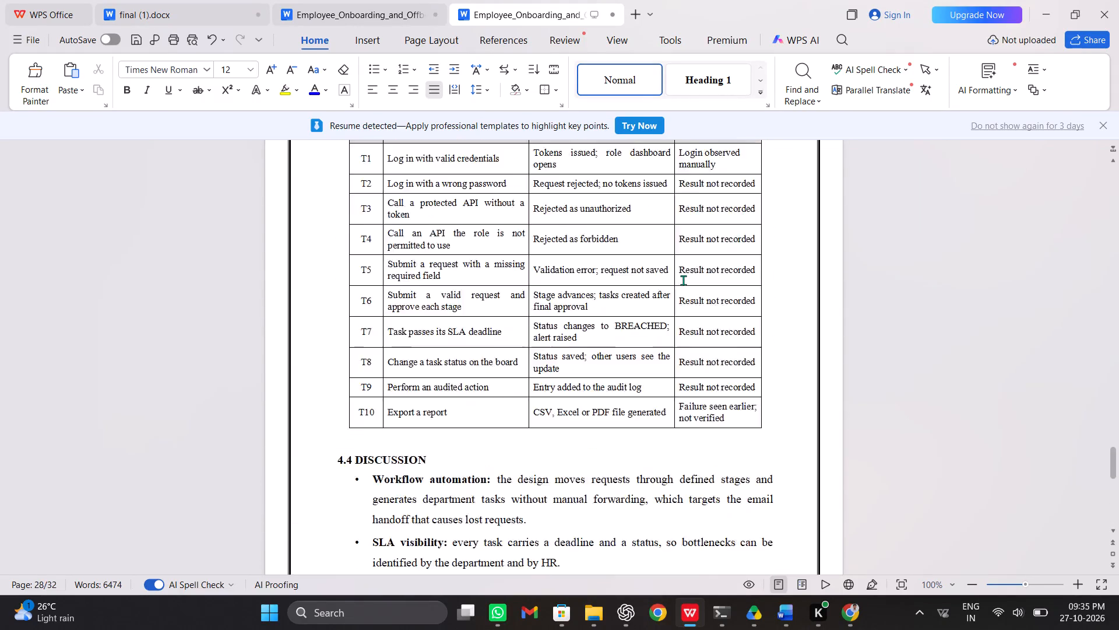
{"action": "scroll", "coordinate": [683, 280], "scroll_direction": "up", "scroll_amount": 9}
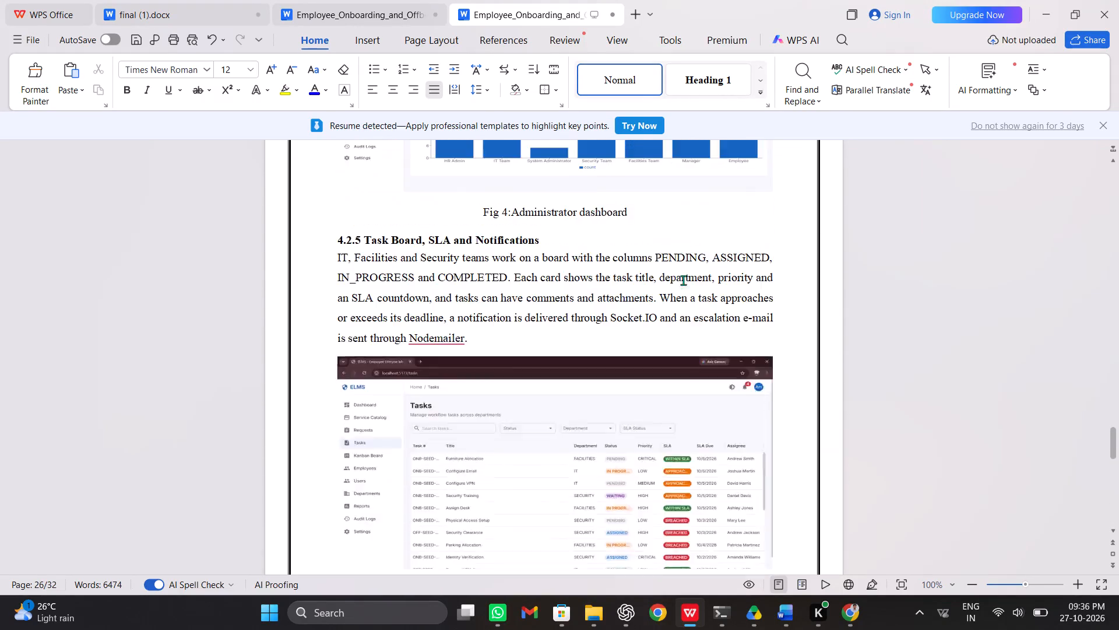
{"action": "scroll", "coordinate": [683, 280], "scroll_direction": "up", "scroll_amount": 10}
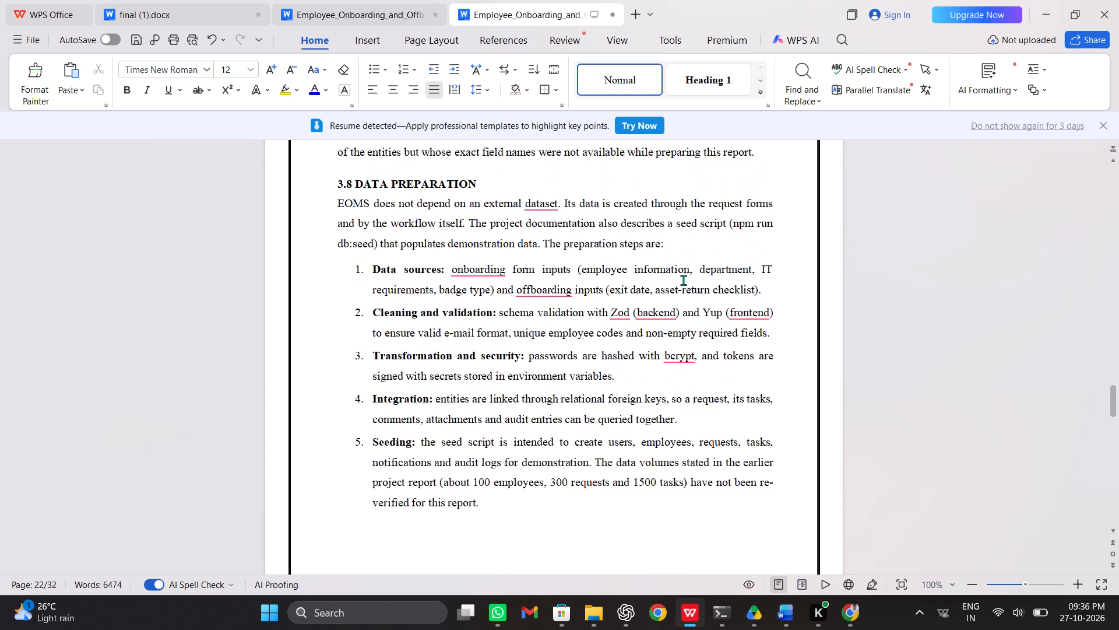
{"action": "scroll", "coordinate": [683, 280], "scroll_direction": "up", "scroll_amount": 7}
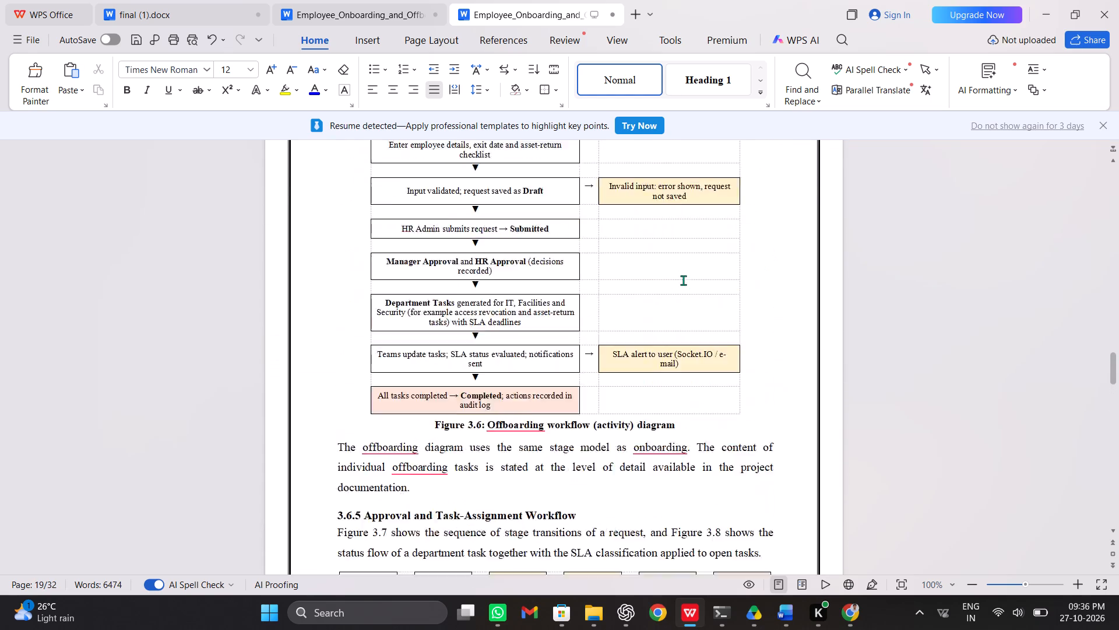
{"action": "scroll", "coordinate": [683, 280], "scroll_direction": "up", "scroll_amount": 8}
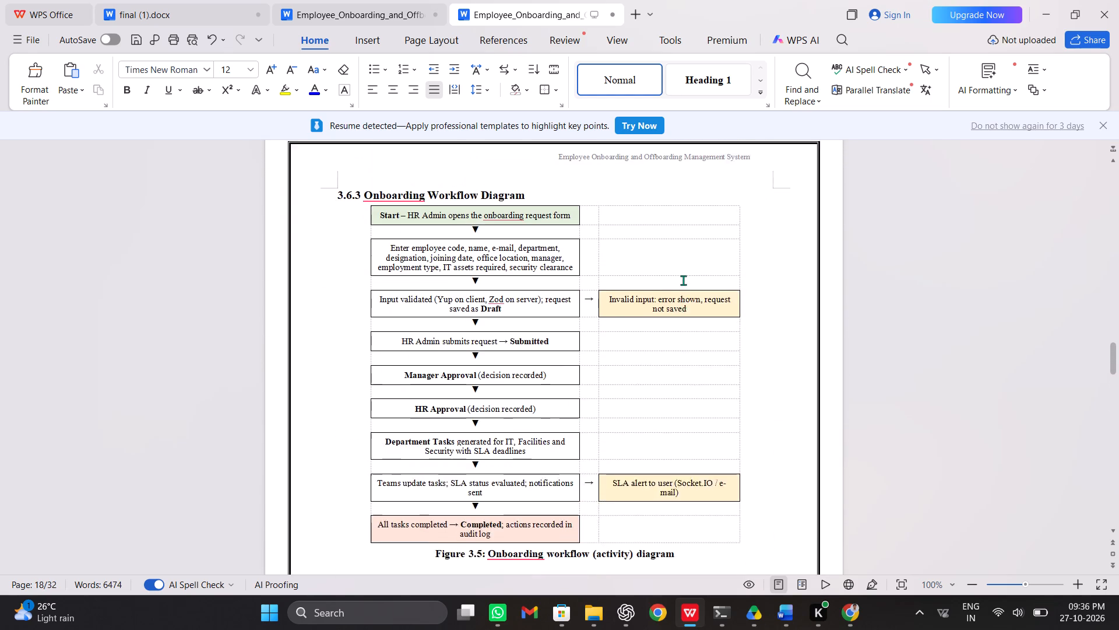
{"action": "scroll", "coordinate": [683, 280], "scroll_direction": "up", "scroll_amount": 10}
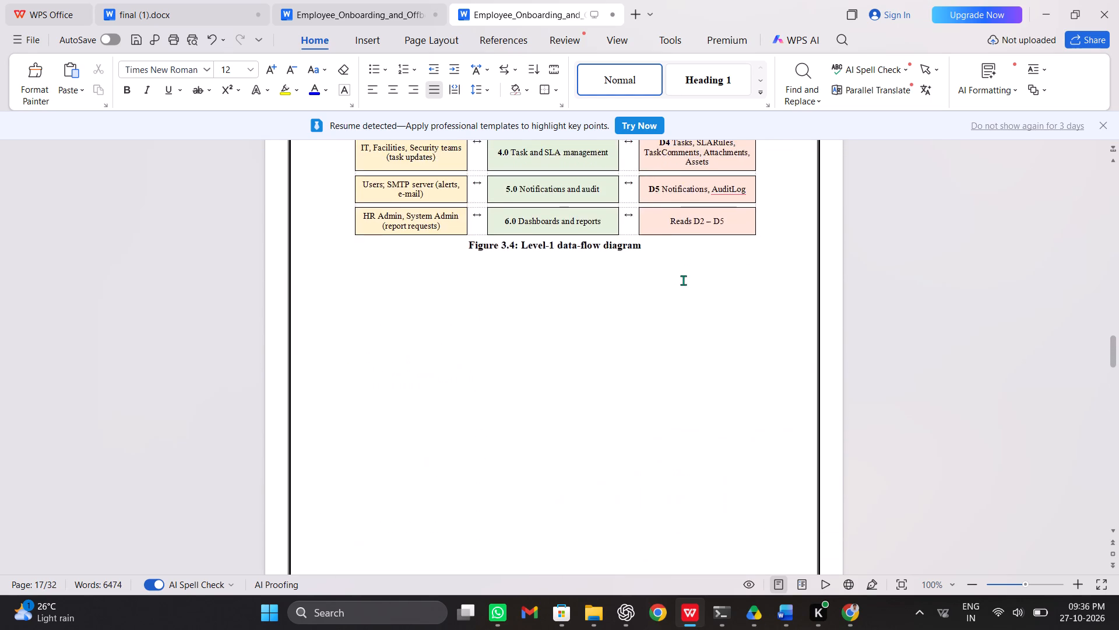
{"action": "scroll", "coordinate": [683, 280], "scroll_direction": "up", "scroll_amount": 10}
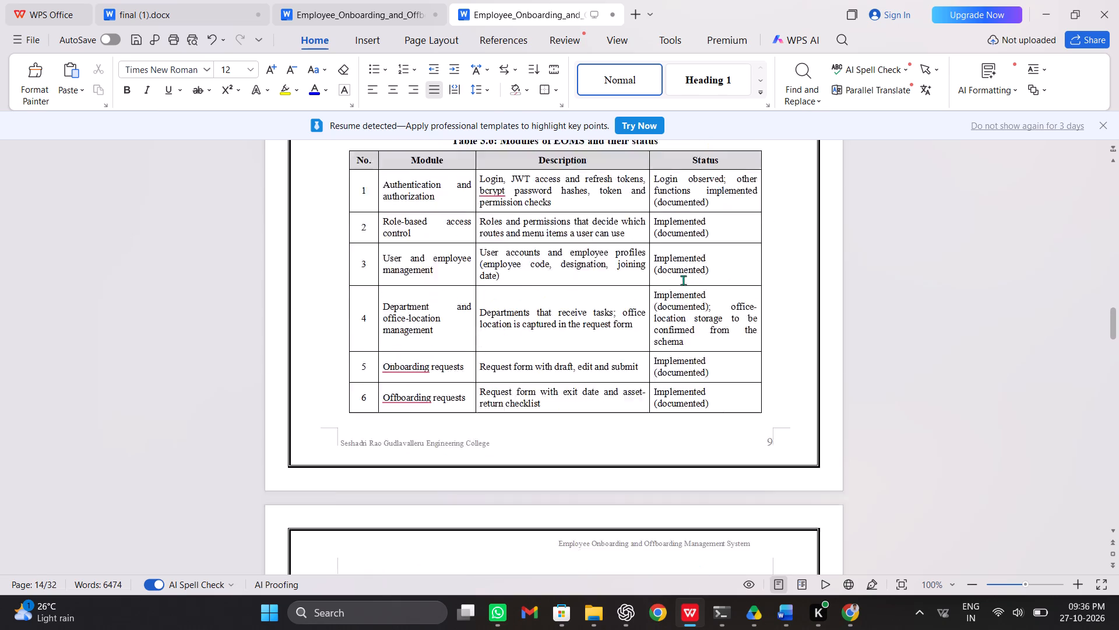
{"action": "scroll", "coordinate": [683, 280], "scroll_direction": "up", "scroll_amount": 4}
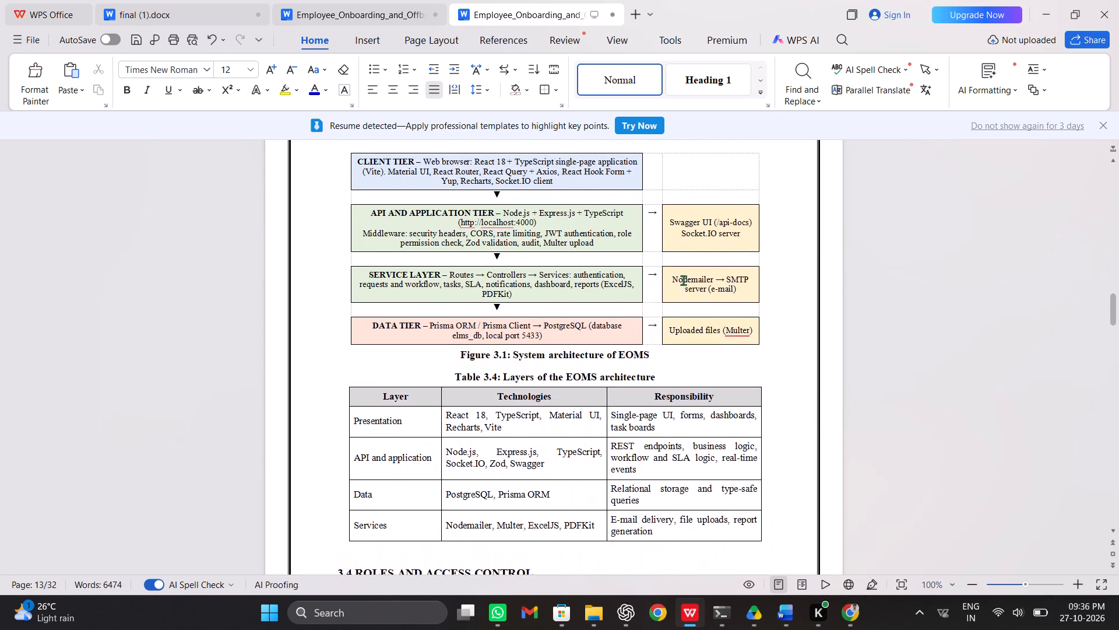
{"action": "scroll", "coordinate": [683, 280], "scroll_direction": "up", "scroll_amount": 6}
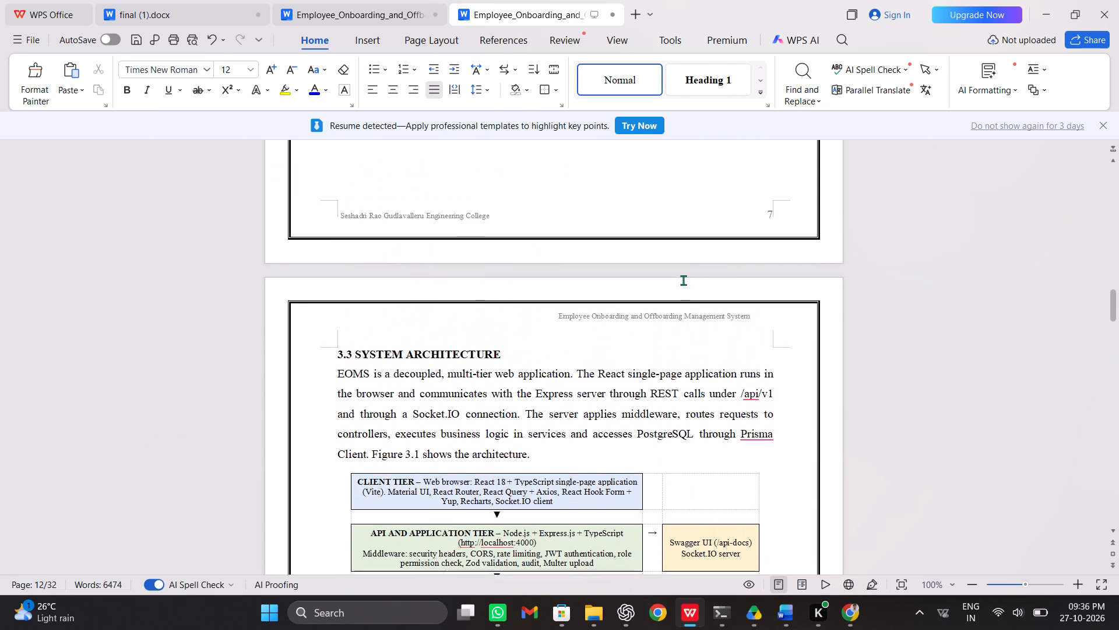
{"action": "scroll", "coordinate": [683, 280], "scroll_direction": "up", "scroll_amount": 10}
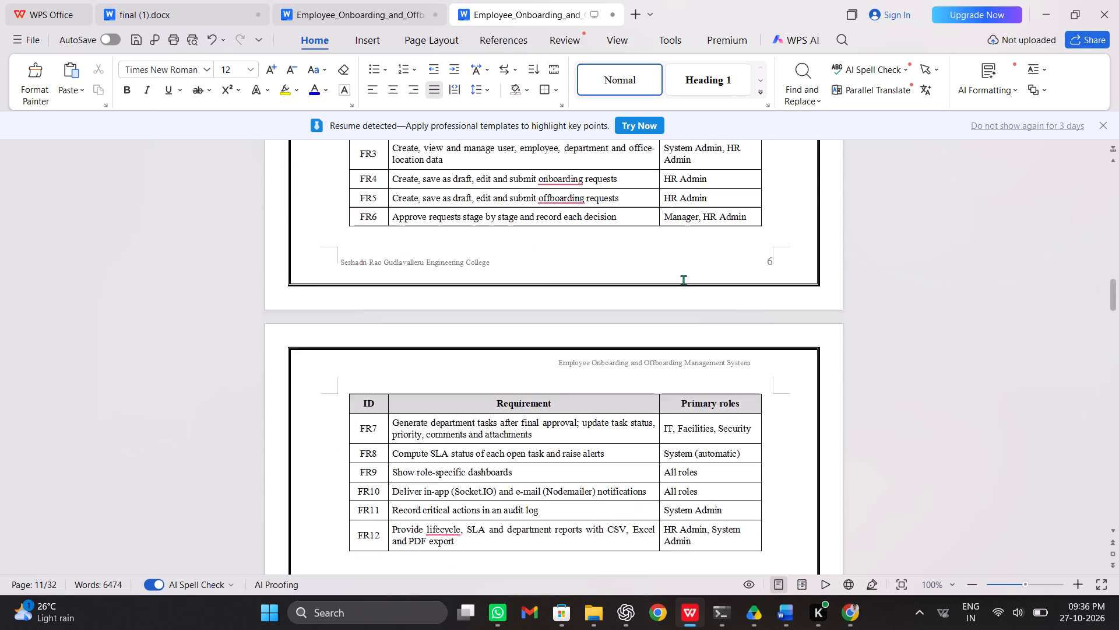
{"action": "scroll", "coordinate": [683, 280], "scroll_direction": "up", "scroll_amount": 7}
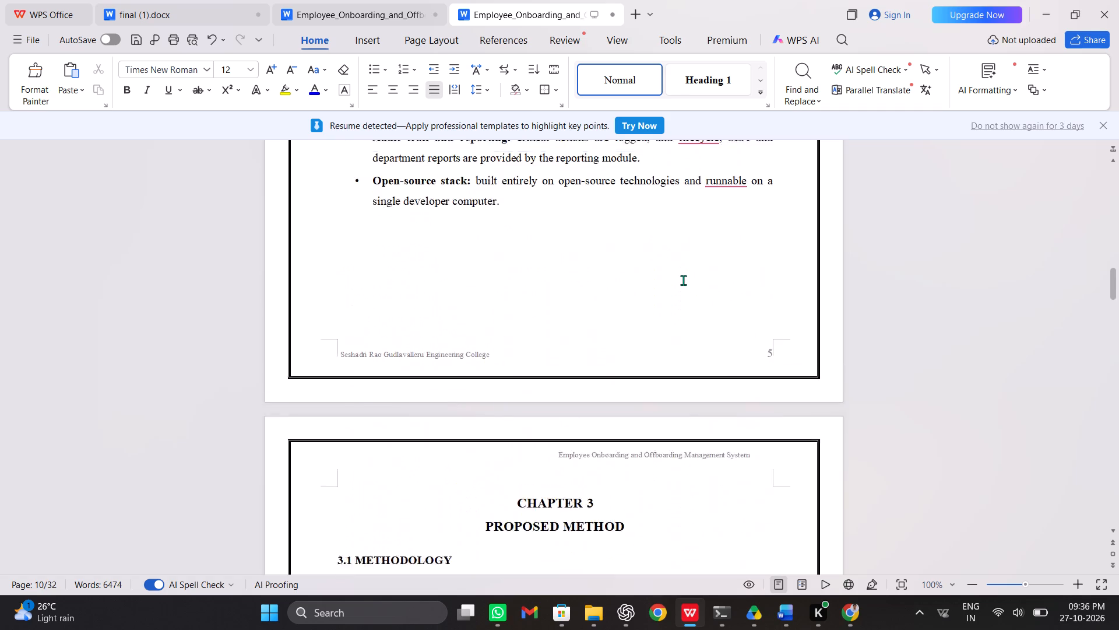
{"action": "scroll", "coordinate": [683, 280], "scroll_direction": "up", "scroll_amount": 5}
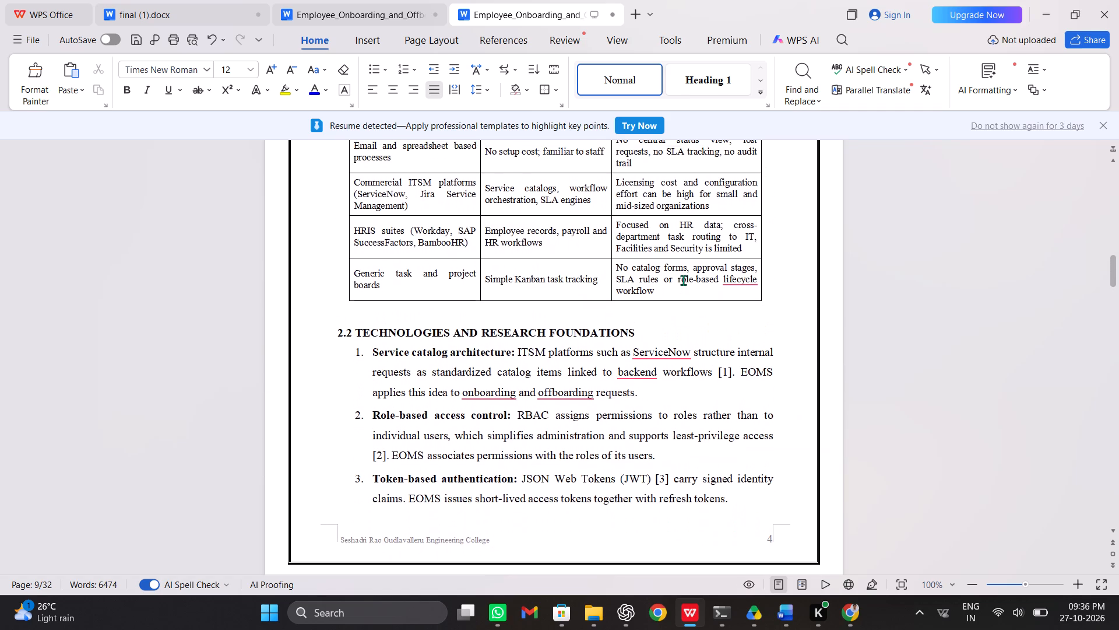
{"action": "scroll", "coordinate": [683, 280], "scroll_direction": "up", "scroll_amount": 6}
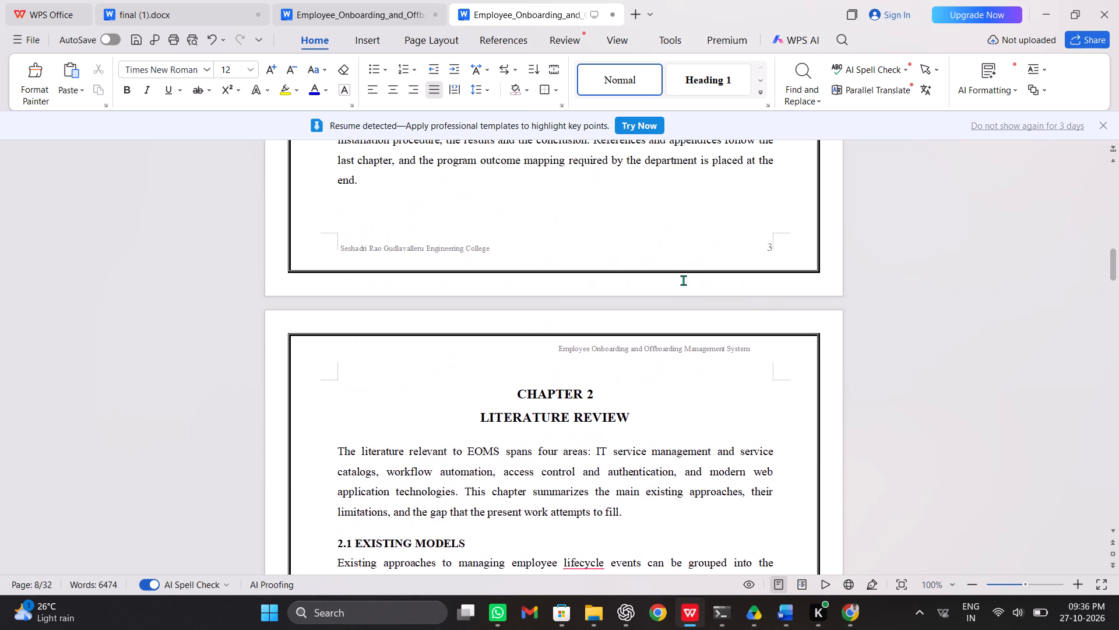
Read Chapter 1 from section 1.5 back to the introduction, checking the report organisation and chapter references.
{"action": "scroll", "coordinate": [683, 280], "scroll_direction": "up", "scroll_amount": 4}
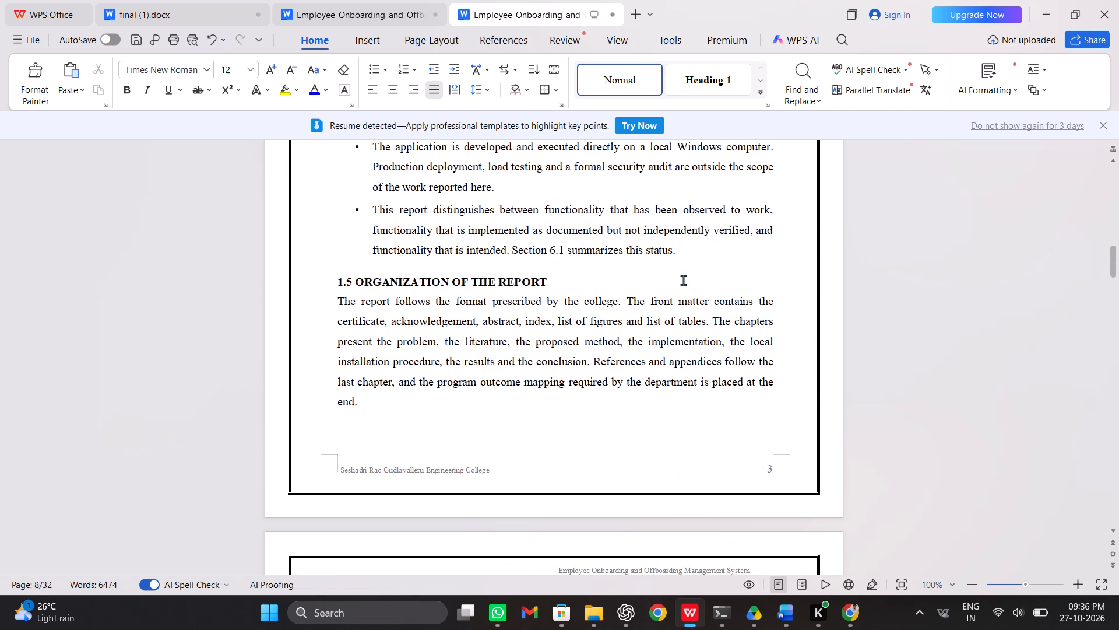
{"action": "scroll", "coordinate": [683, 280], "scroll_direction": "up", "scroll_amount": 3}
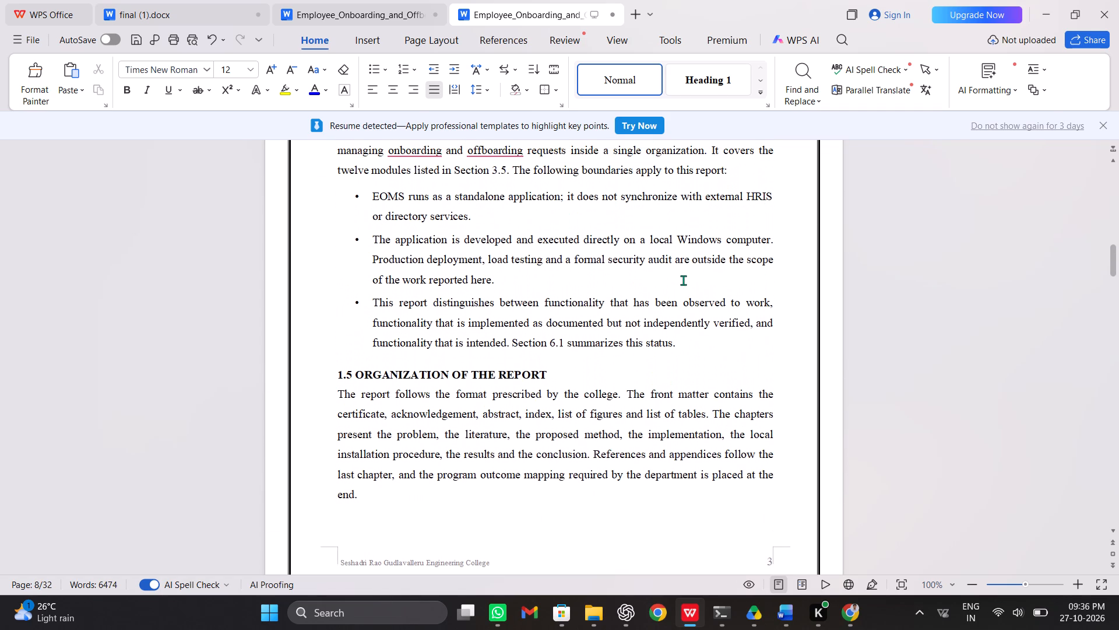
{"action": "scroll", "coordinate": [683, 280], "scroll_direction": "up", "scroll_amount": 5}
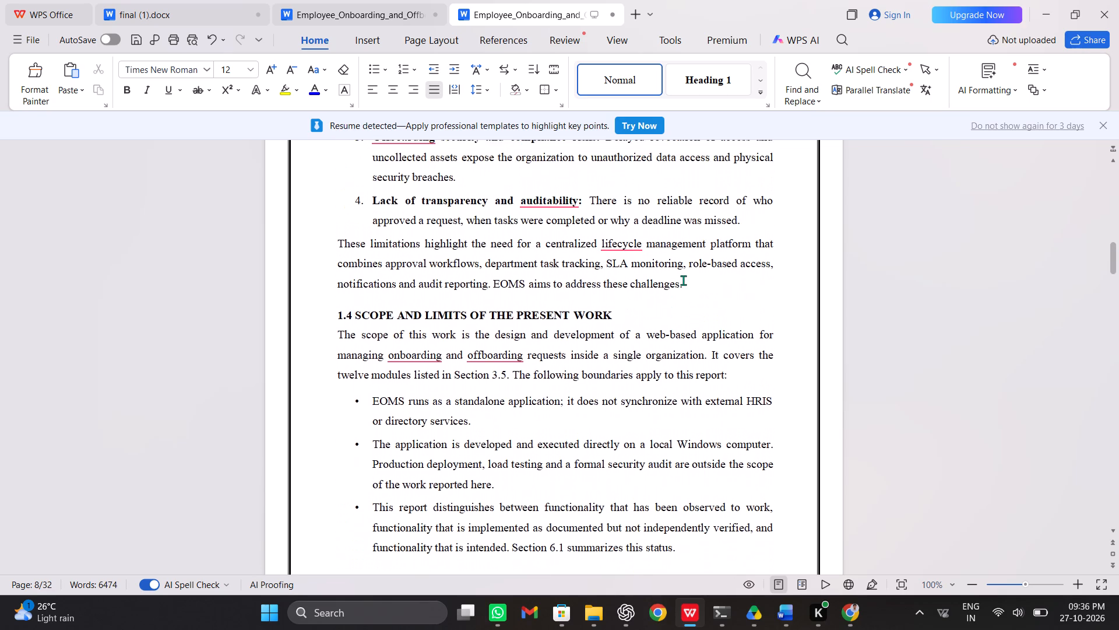
{"action": "scroll", "coordinate": [683, 280], "scroll_direction": "up", "scroll_amount": 3}
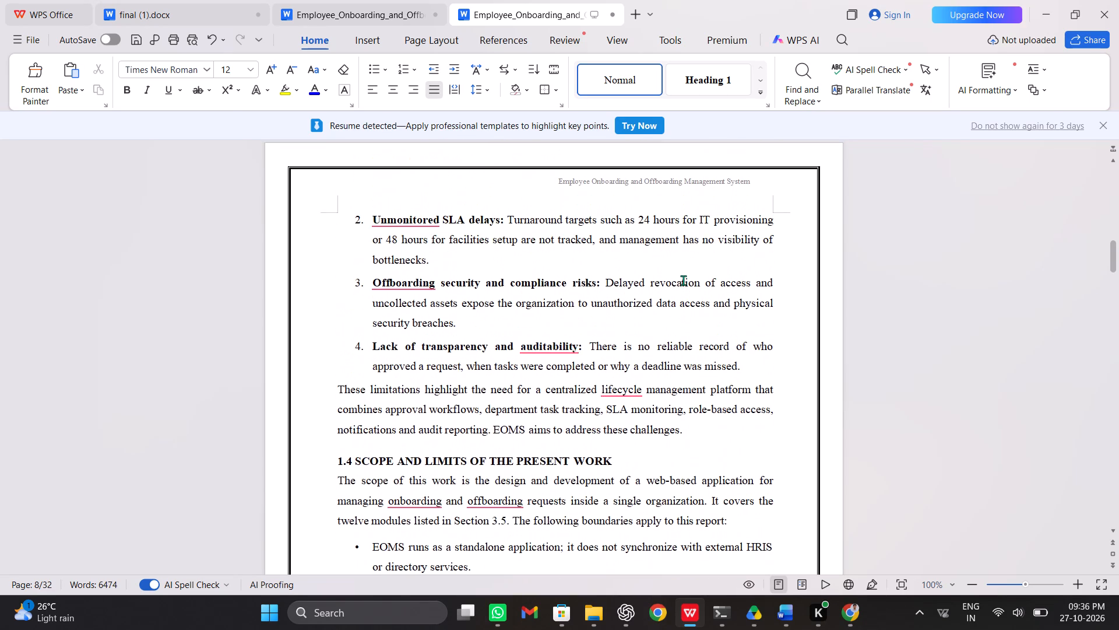
{"action": "scroll", "coordinate": [683, 280], "scroll_direction": "up", "scroll_amount": 3}
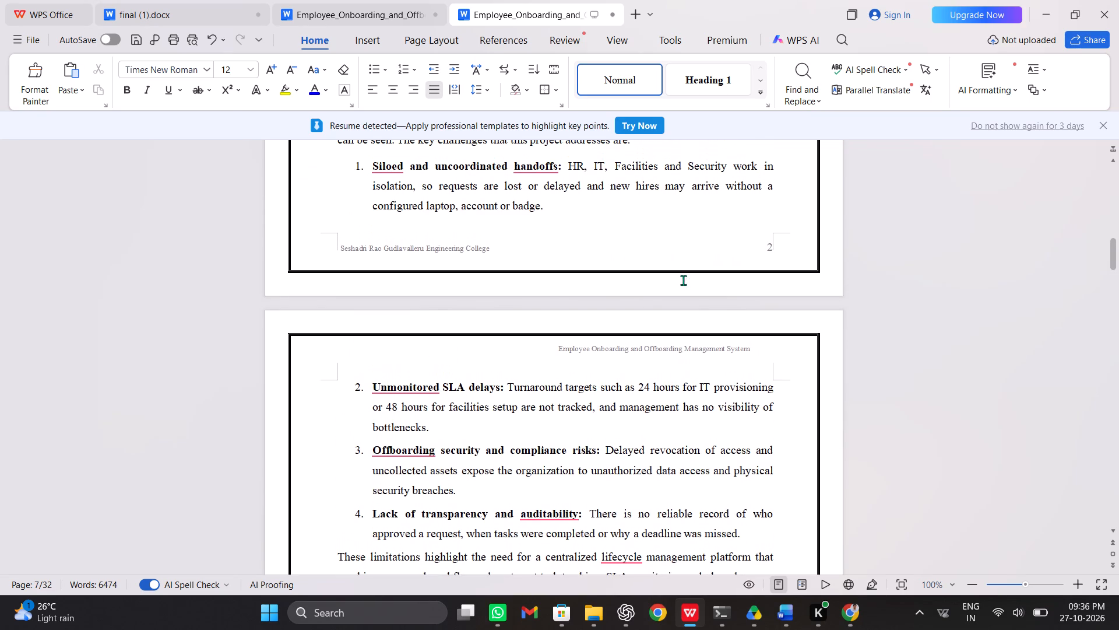
{"action": "scroll", "coordinate": [683, 280], "scroll_direction": "up", "scroll_amount": 6}
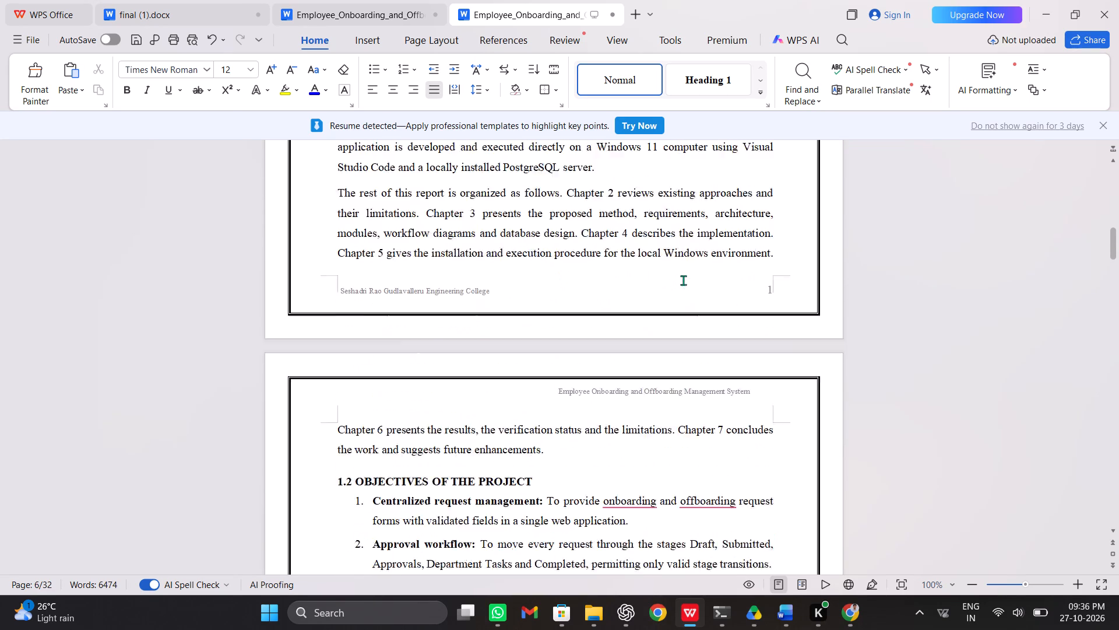
Delete the sentences describing Chapter 4's implementation and Chapter 5's installation procedure from the introduction's report outline, along with the space before them.
{"action": "scroll", "coordinate": [683, 280], "scroll_direction": "up", "scroll_amount": 2}
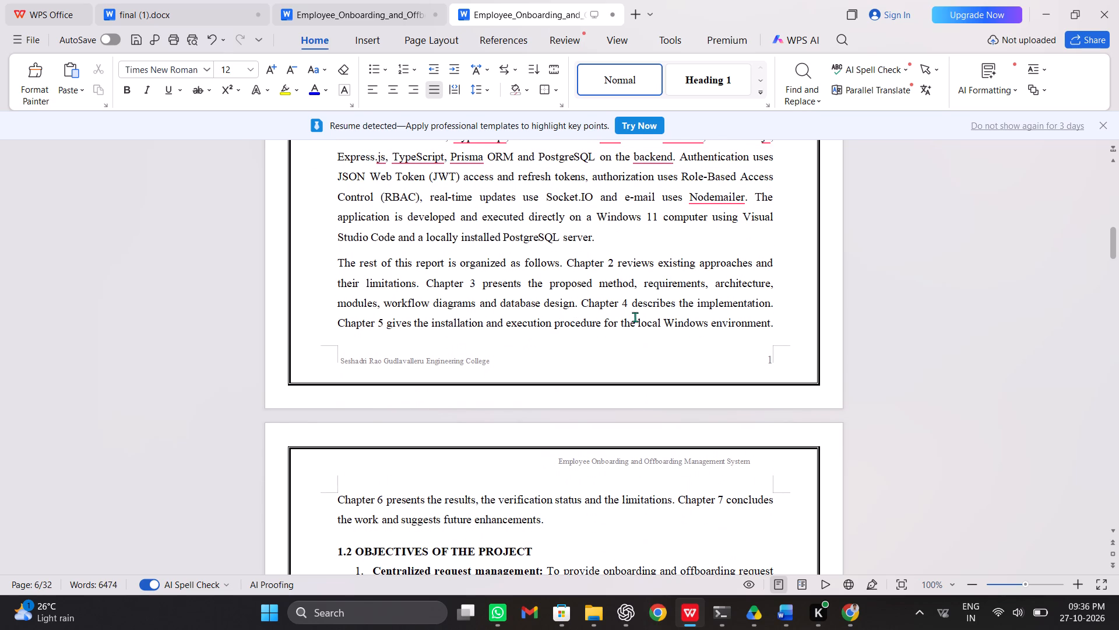
{"action": "left_click_drag", "start_coordinate": [581, 304], "coordinate": [593, 324]}
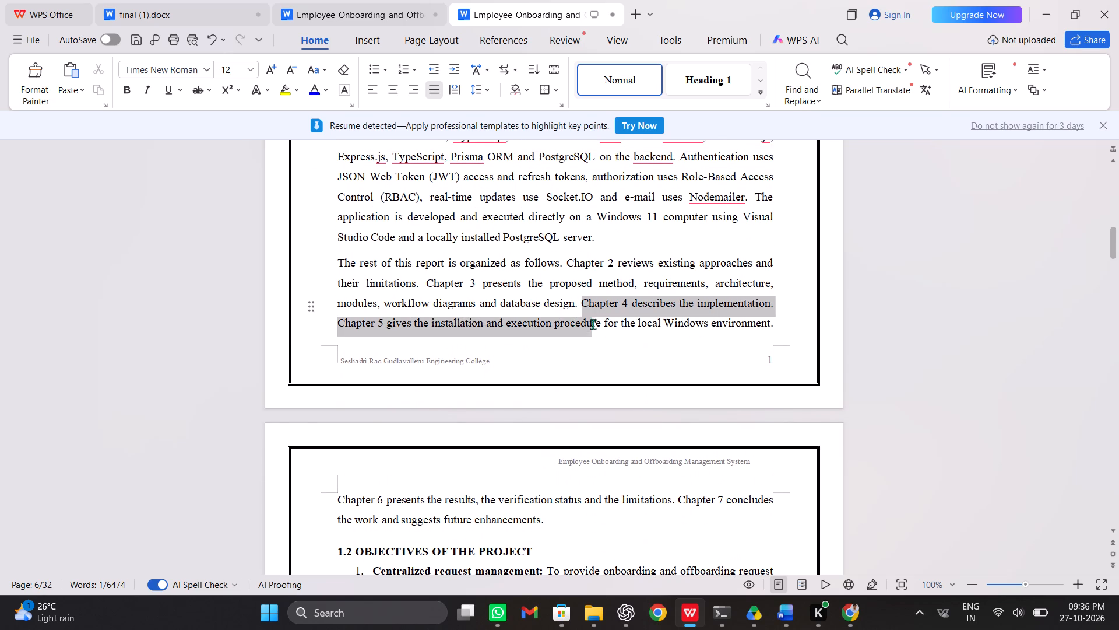
{"action": "left_click_drag", "start_coordinate": [593, 324], "coordinate": [791, 318]}
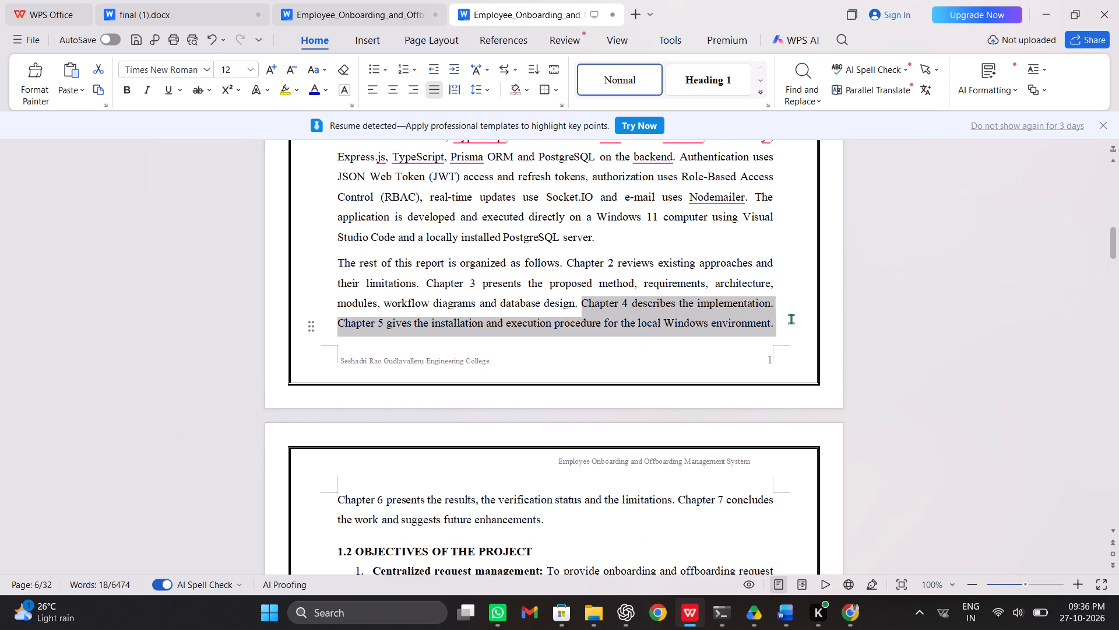
{"action": "left_click_drag", "start_coordinate": [791, 318], "coordinate": [789, 323]}
{"action": "key", "text": "BackSpace"}
{"action": "key", "text": "BackSpace"}
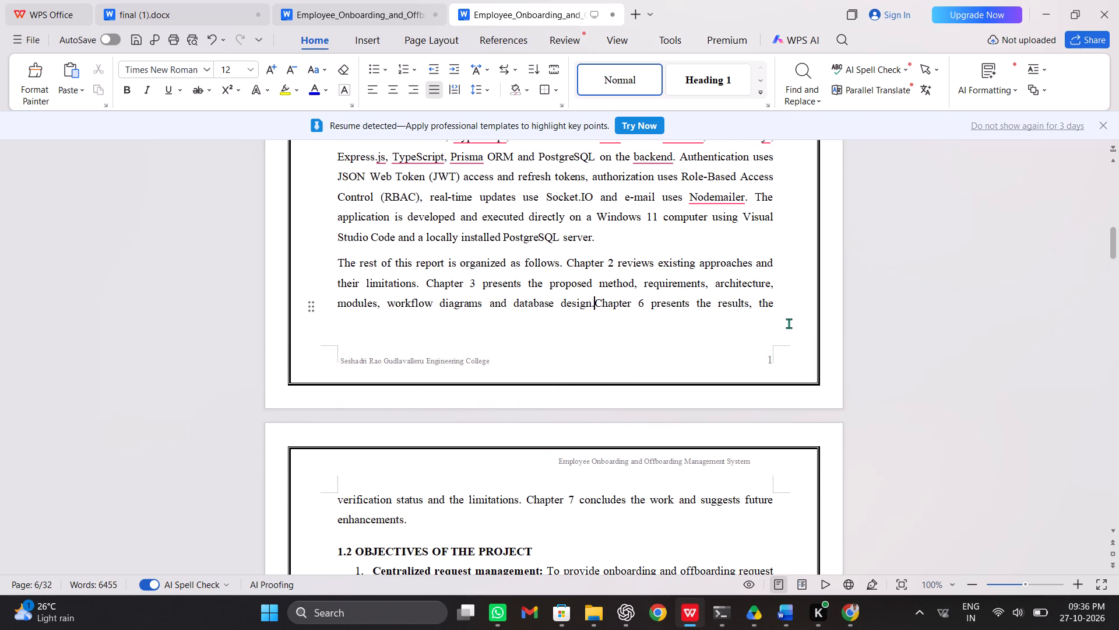
Renumber the results chapter in the introduction's report outline to Chapter 4.
{"action": "key", "text": "Right"}
{"action": "key", "text": "Right"}
{"action": "key", "text": "Right"}
{"action": "key", "text": "Right"}
{"action": "key", "text": "Right"}
{"action": "key", "text": "Right"}
{"action": "key", "text": "Right"}
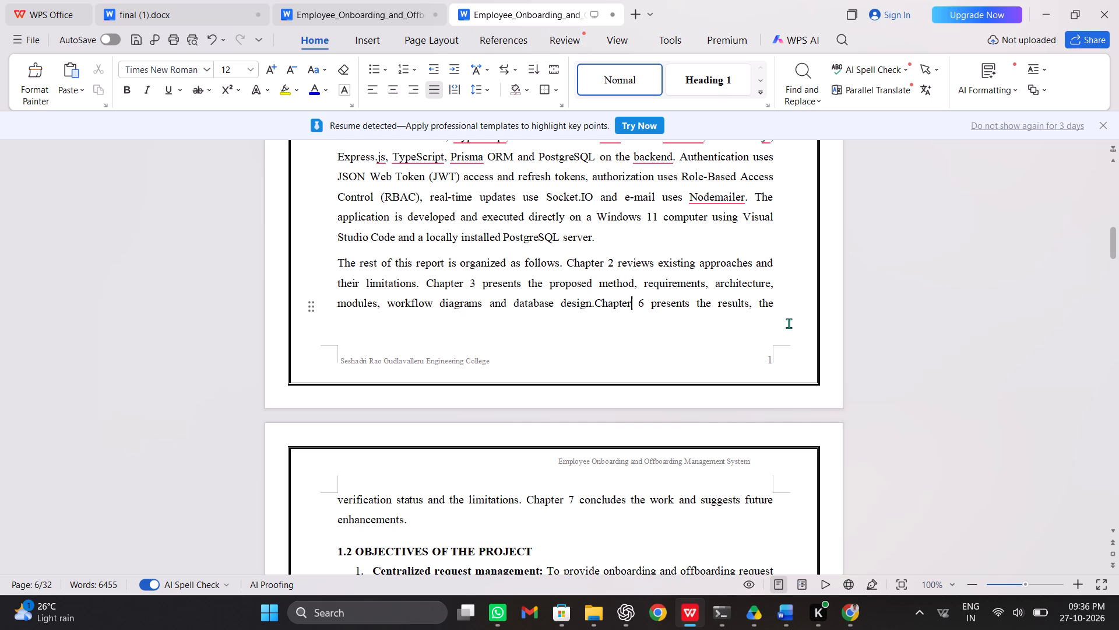
{"action": "key", "text": "Right"}
{"action": "key", "text": "Right"}
{"action": "key", "text": "BackSpace"}
{"action": "key", "text": "4"}
Renumber the concluding chapter in the introduction's report outline to Chapter 5 and save the report.
{"action": "key", "text": "Down"}
{"action": "key", "text": "Down"}
{"action": "key", "text": "Up"}
{"action": "key", "text": "Left"}
{"action": "key", "text": "Left"}
{"action": "key", "text": "Left"}
{"action": "key", "text": "Left"}
{"action": "key", "text": "Left"}
{"action": "key", "text": "Left"}
{"action": "key", "text": "Left"}
{"action": "key", "text": "Left"}
{"action": "key", "text": "Left"}
{"action": "key", "text": "Left"}
{"action": "key", "text": "Left"}
{"action": "key", "text": "Left"}
{"action": "key", "text": "Left"}
{"action": "key", "text": "Left"}
{"action": "key", "text": "BackSpace"}
{"action": "key", "text": "5"}
{"action": "key", "text": "ctrl+s"}
Review the title page from the report title down to the college details, continuing to the certificate page.
{"action": "scroll", "coordinate": [714, 254], "scroll_direction": "up", "scroll_amount": 12}
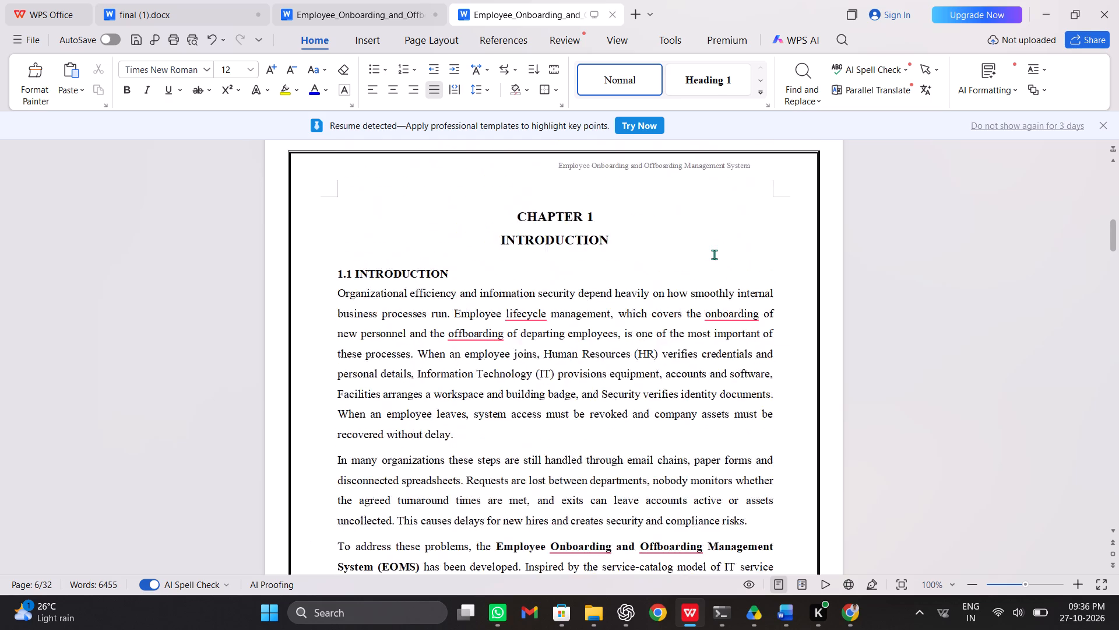
{"action": "scroll", "coordinate": [714, 254], "scroll_direction": "up", "scroll_amount": 10}
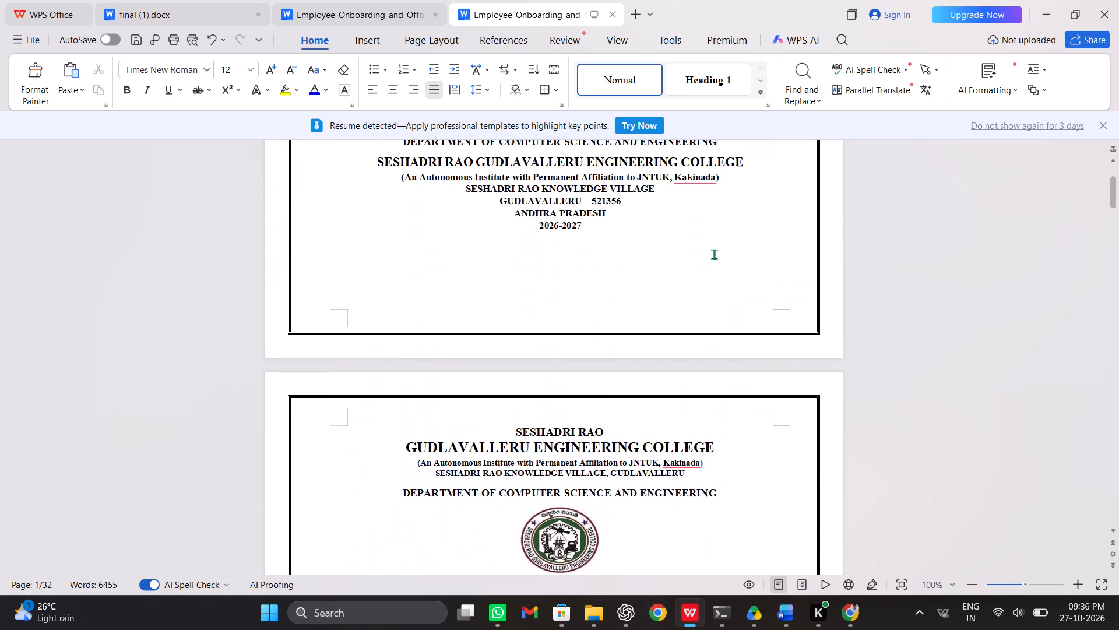
{"action": "scroll", "coordinate": [714, 254], "scroll_direction": "up", "scroll_amount": 6}
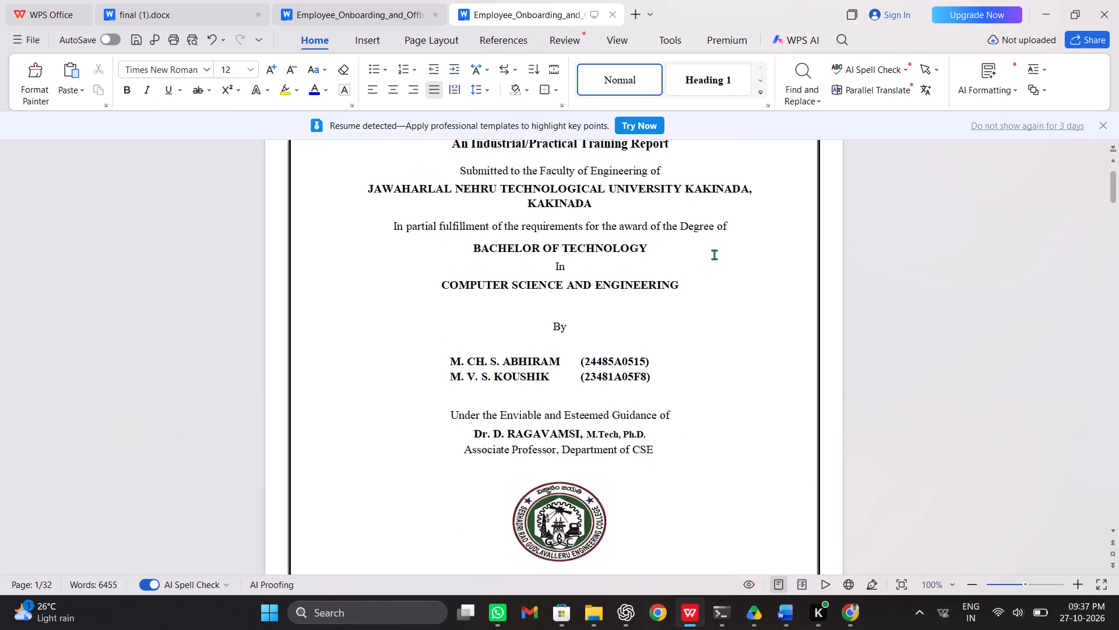
{"action": "scroll", "coordinate": [714, 254], "scroll_direction": "up", "scroll_amount": 8}
{"action": "scroll", "coordinate": [714, 254], "scroll_direction": "down", "scroll_amount": 1}
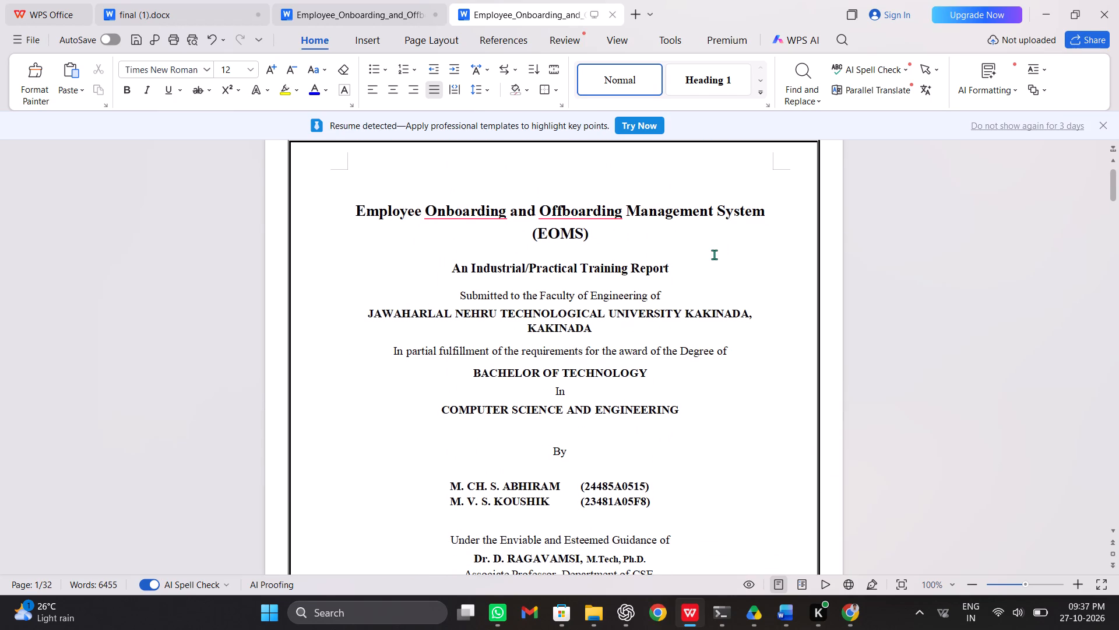
{"action": "scroll", "coordinate": [714, 254], "scroll_direction": "down", "scroll_amount": 1}
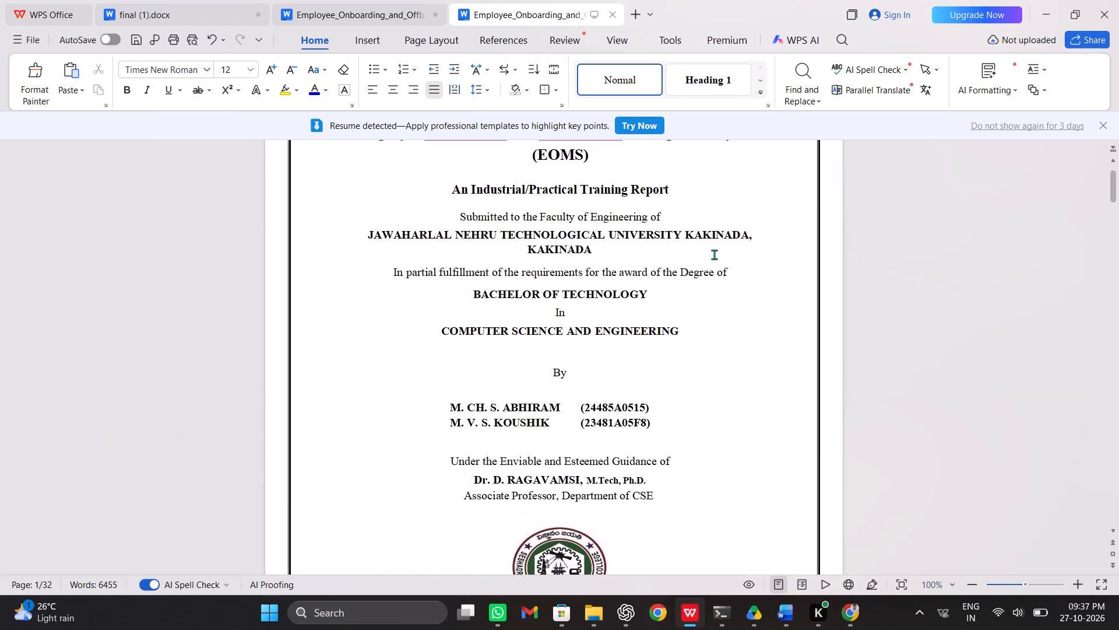
{"action": "scroll", "coordinate": [714, 254], "scroll_direction": "down", "scroll_amount": 3}
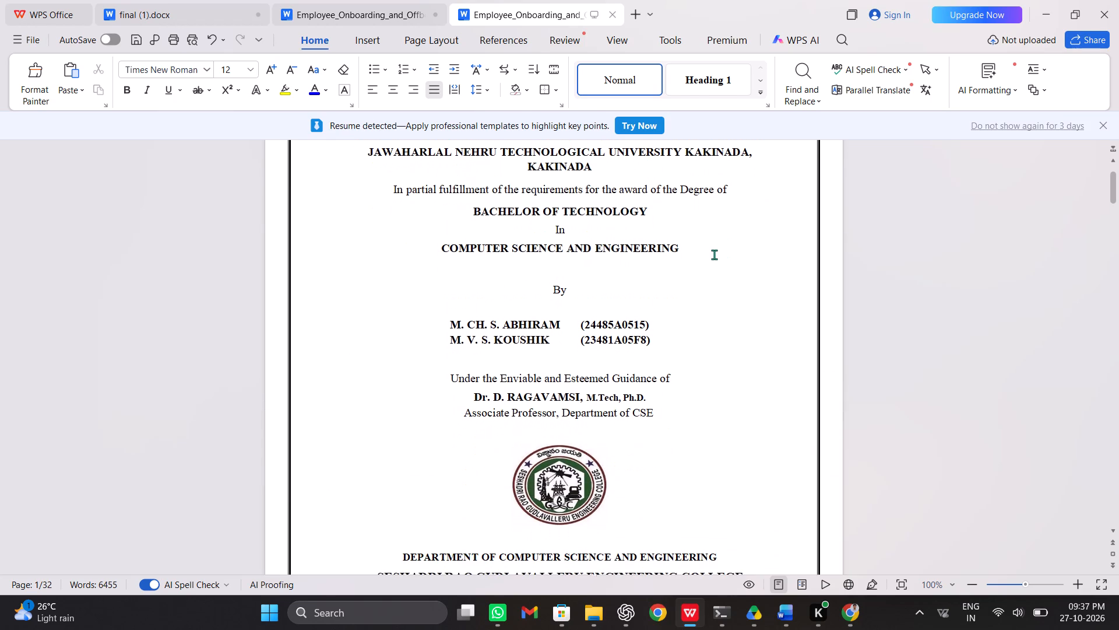
{"action": "scroll", "coordinate": [714, 254], "scroll_direction": "down", "scroll_amount": 7}
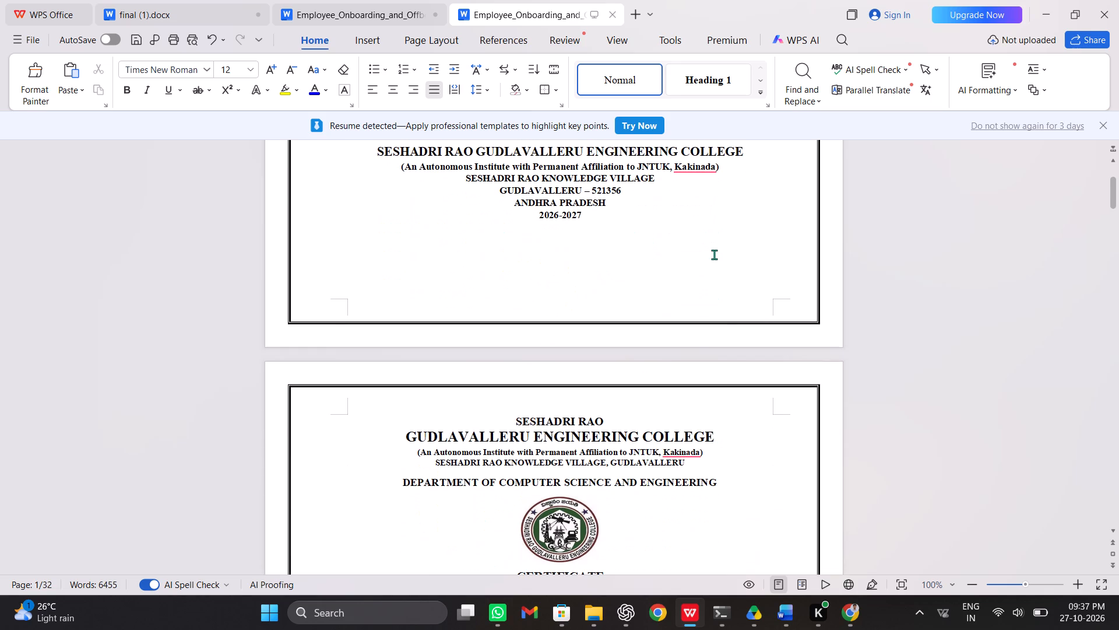
{"action": "scroll", "coordinate": [714, 254], "scroll_direction": "down", "scroll_amount": 3}
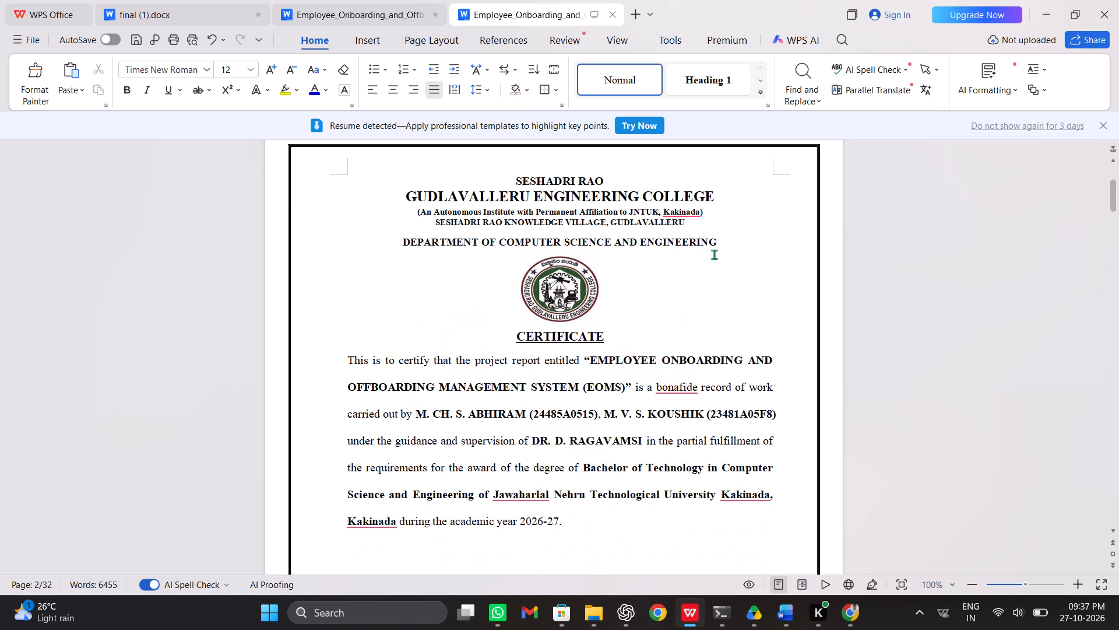
Compare the font sizes of the certificate's two college name lines with the reference report in Word, enabling editing there, and close the reference.
{"action": "left_click", "coordinate": [582, 179]}
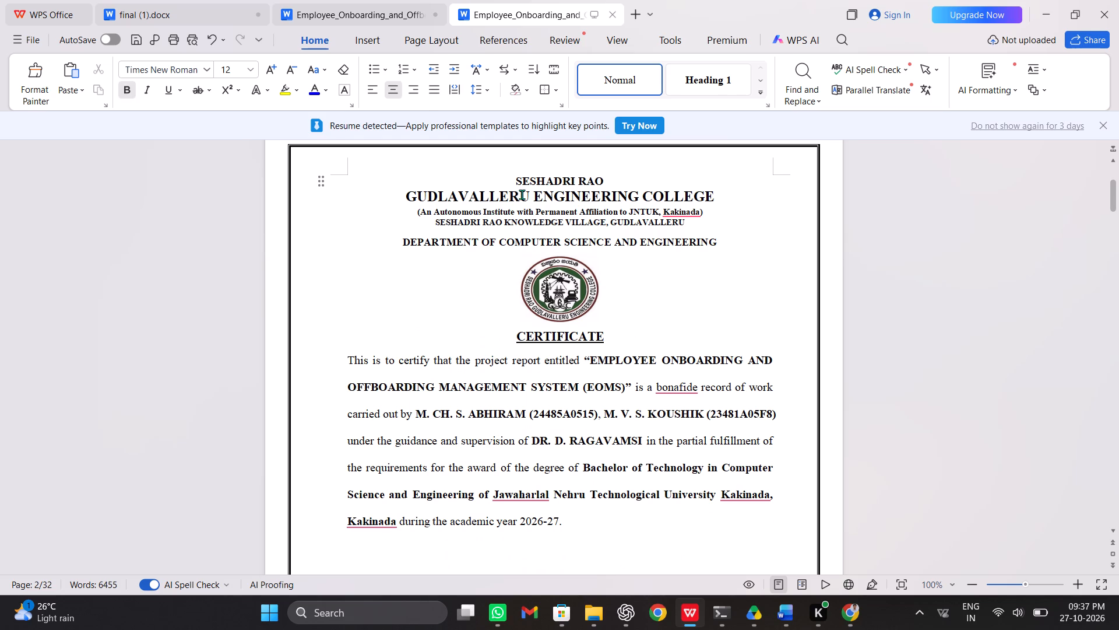
{"action": "left_click", "coordinate": [519, 196]}
{"action": "key", "text": "alt+Tab"}
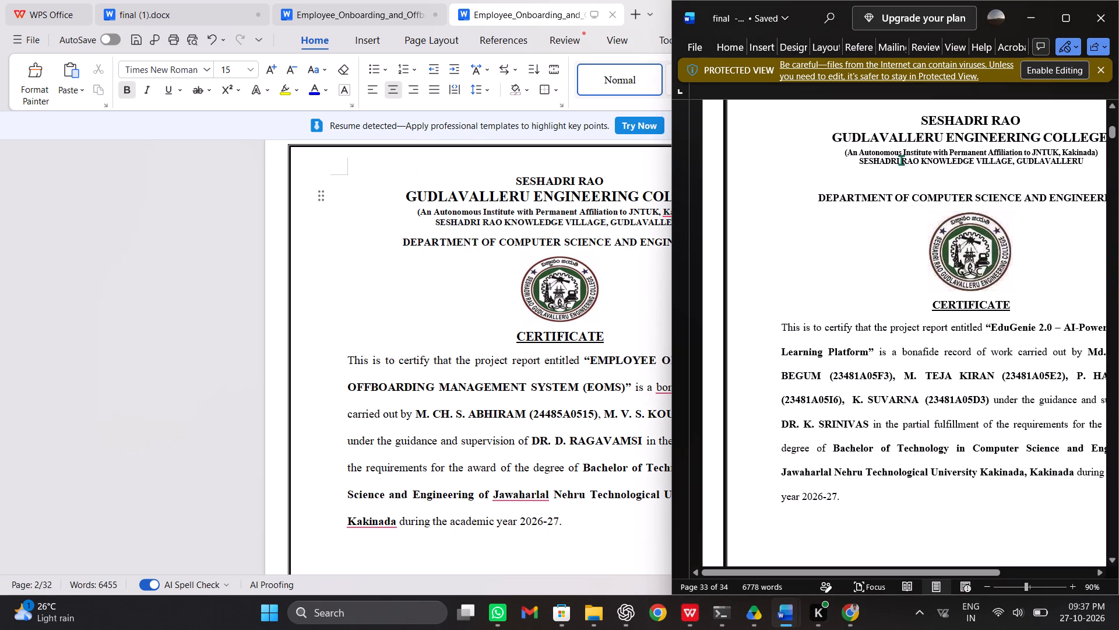
{"action": "left_click", "coordinate": [946, 125]}
{"action": "scroll", "coordinate": [835, 175], "scroll_direction": "up", "scroll_amount": 3}
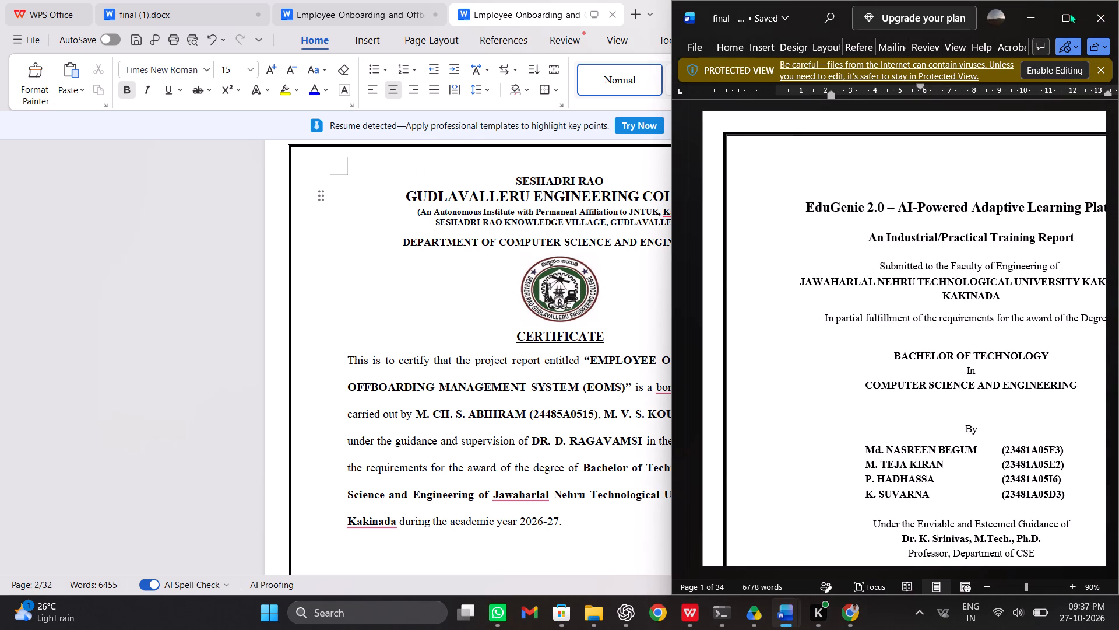
{"action": "left_click", "coordinate": [1060, 12]}
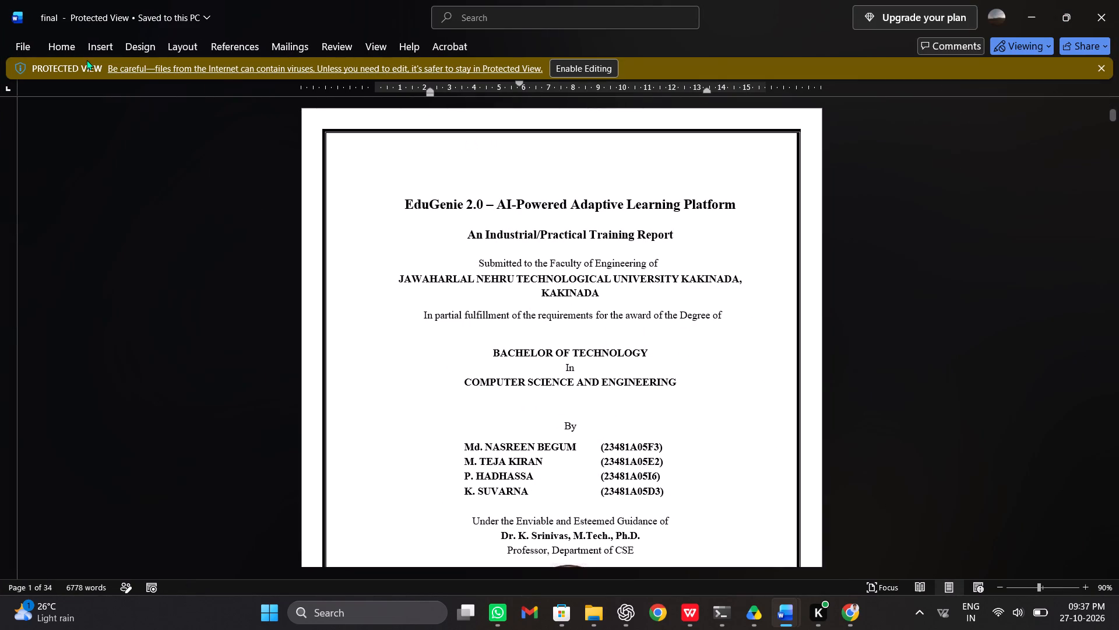
{"action": "left_click", "coordinate": [65, 48]}
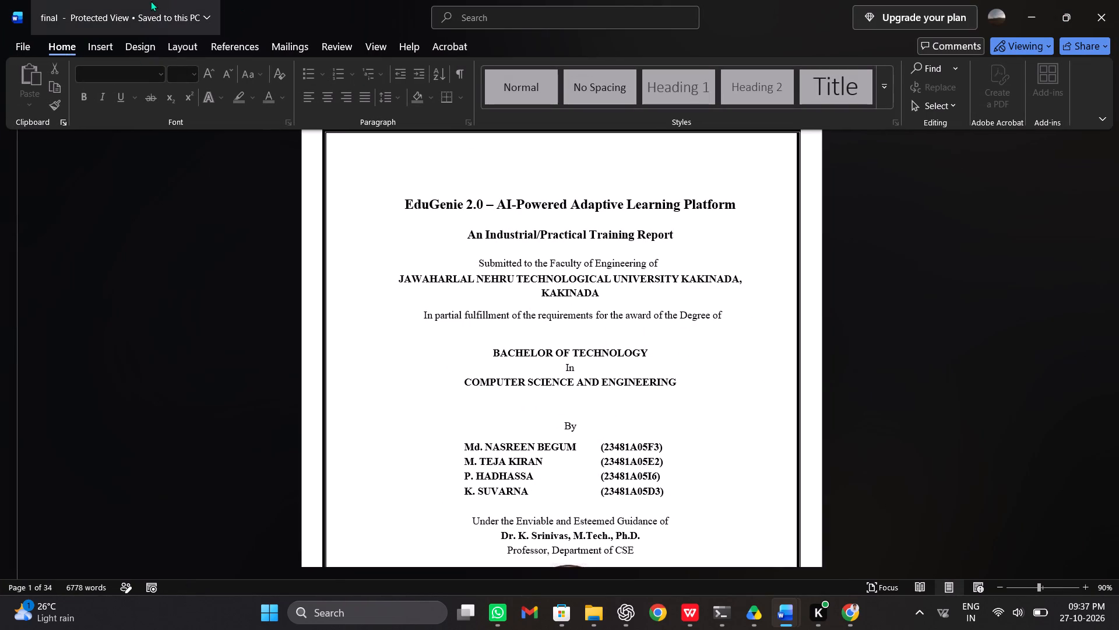
{"action": "left_click", "coordinate": [68, 47]}
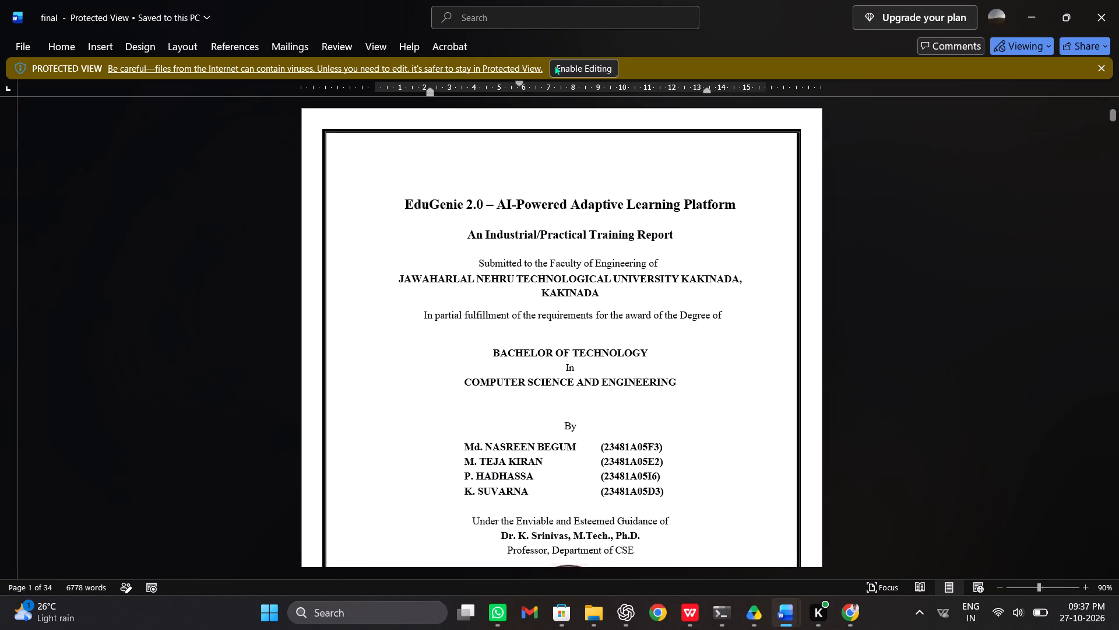
{"action": "left_click", "coordinate": [563, 63]}
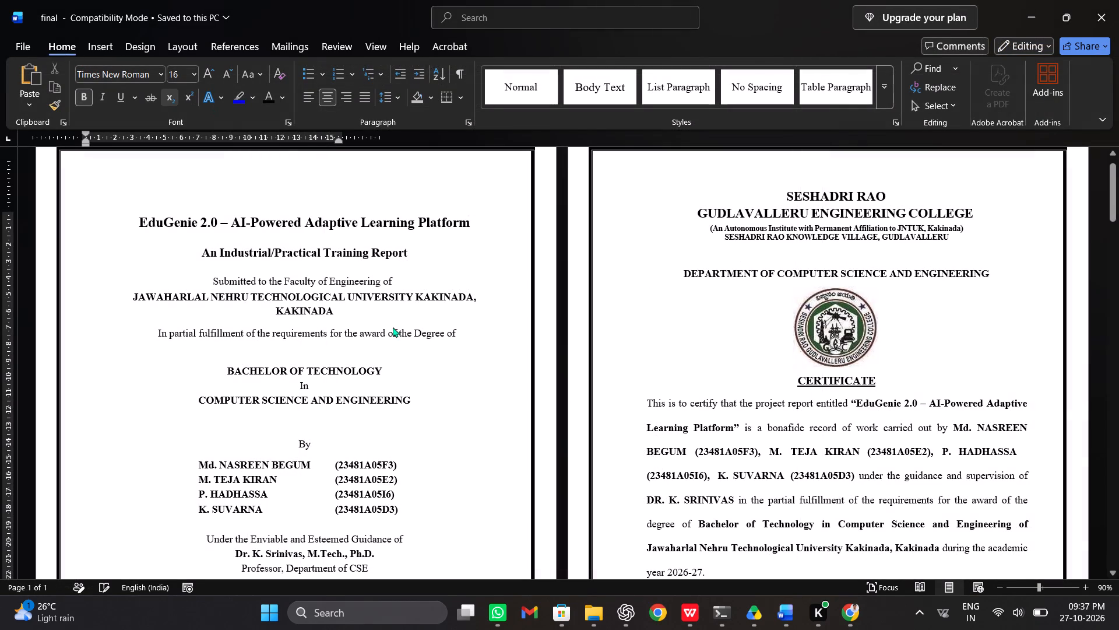
{"action": "left_click", "coordinate": [804, 198]}
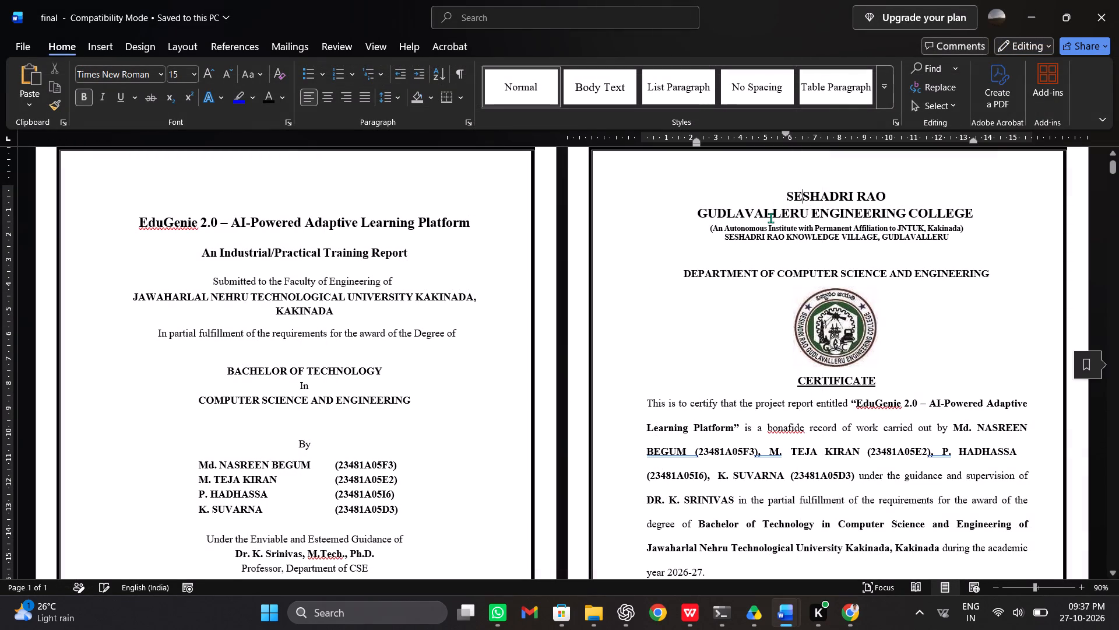
{"action": "left_click", "coordinate": [770, 218]}
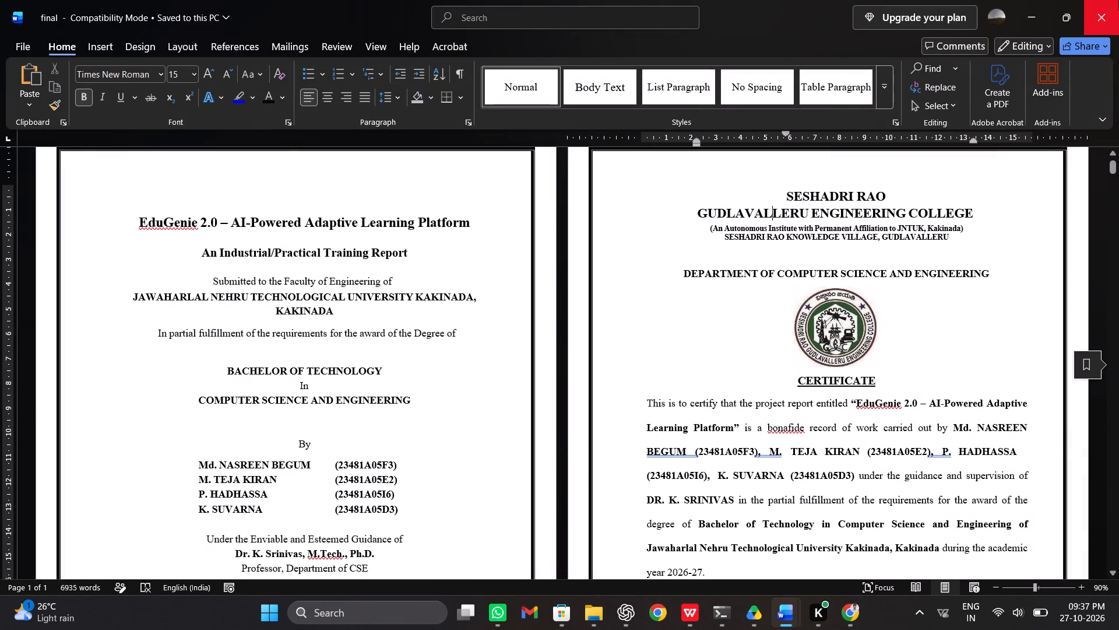
{"action": "left_click", "coordinate": [1107, 6]}
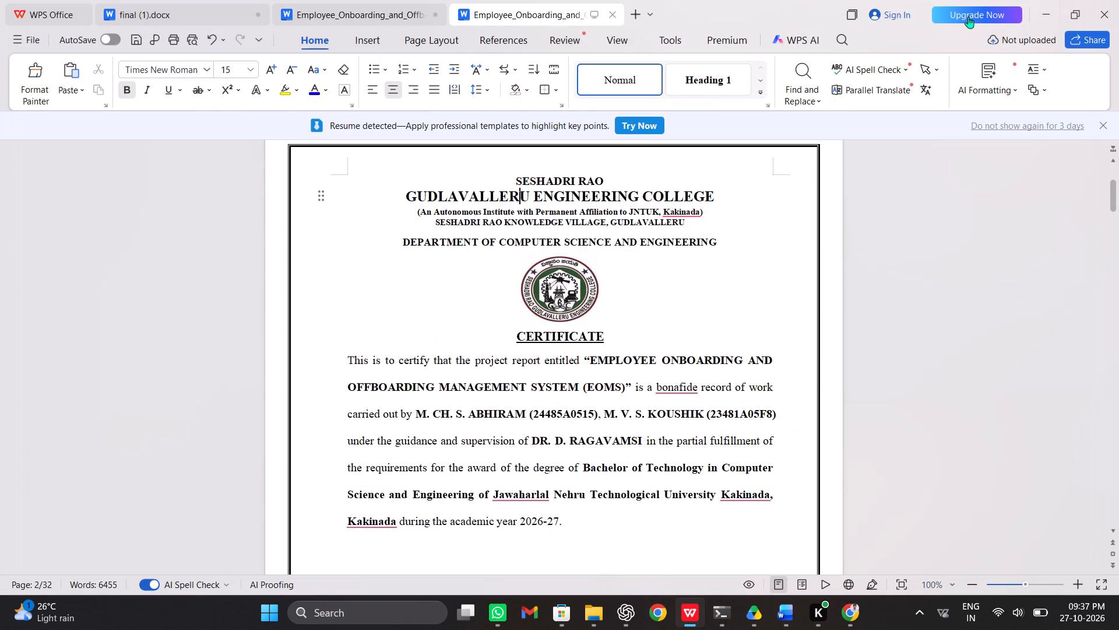
{"action": "left_click", "coordinate": [564, 178]}
{"action": "left_click_drag", "start_coordinate": [607, 179], "coordinate": [527, 177]}
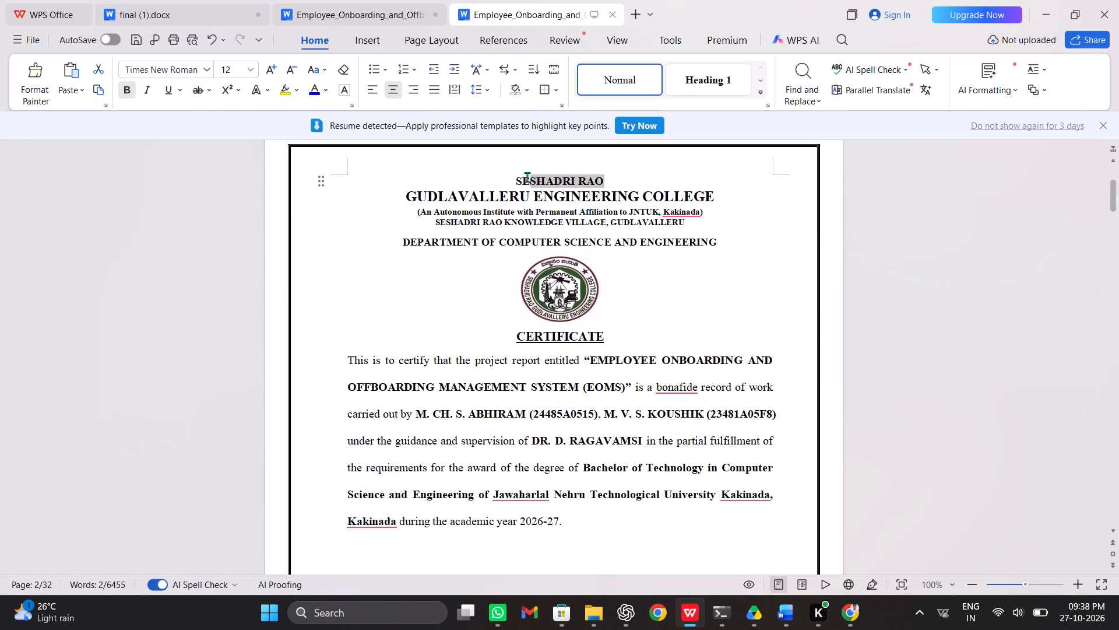
{"action": "left_click_drag", "start_coordinate": [527, 177], "coordinate": [518, 179]}
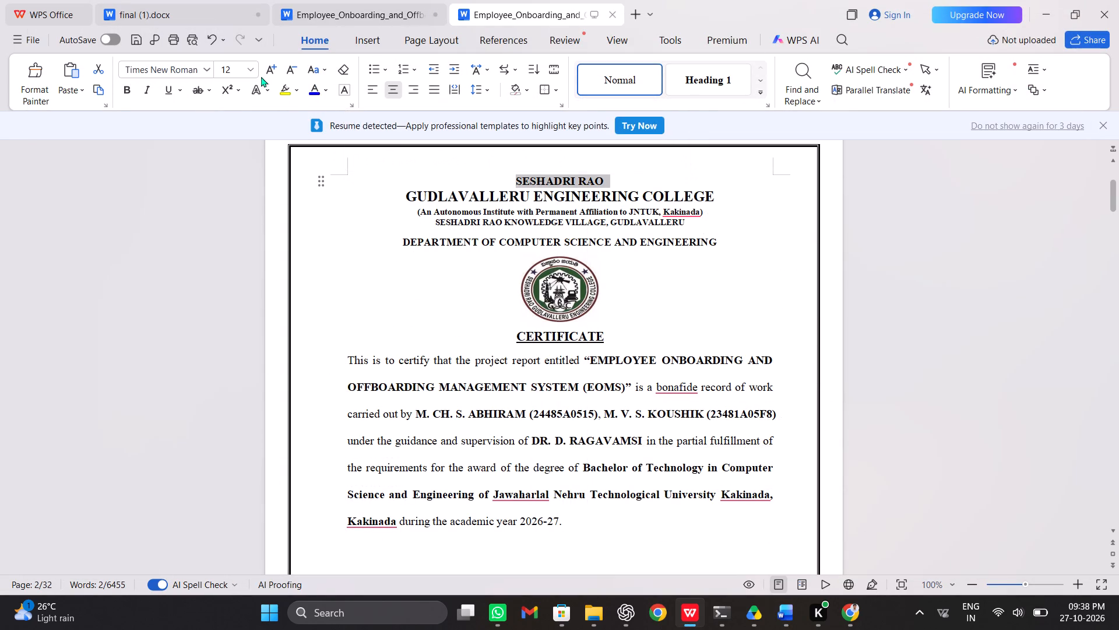
{"action": "left_click", "coordinate": [250, 68]}
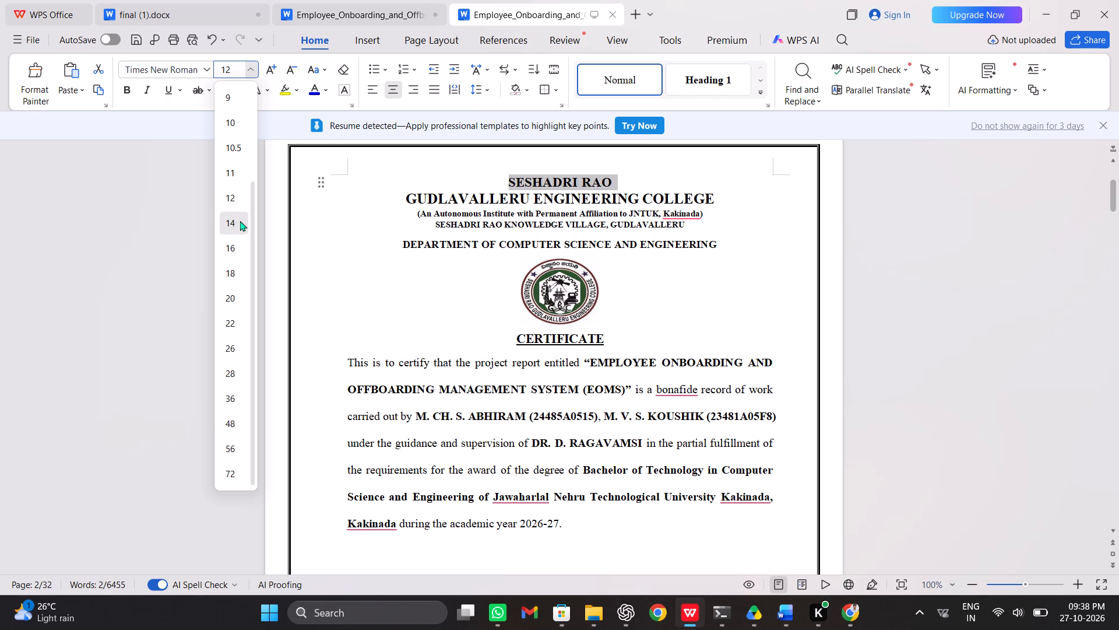
{"action": "left_click", "coordinate": [240, 220]}
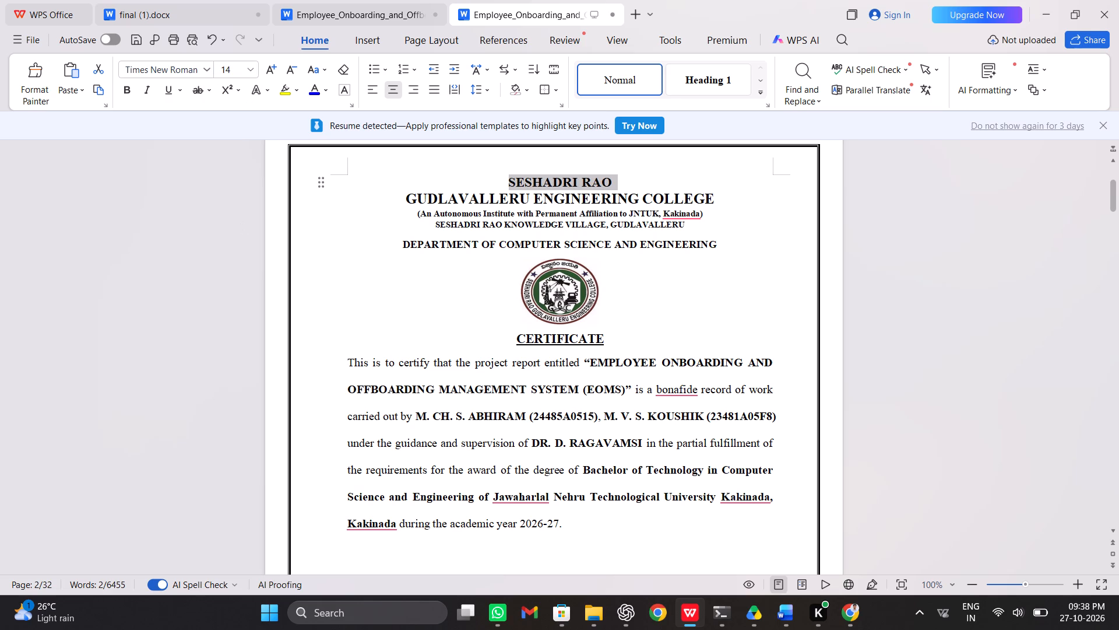
{"action": "left_click", "coordinate": [243, 66]}
{"action": "key", "text": "BackSpace"}
{"action": "key", "text": "5"}
{"action": "key", "text": "Return"}
{"action": "left_click", "coordinate": [184, 295]}
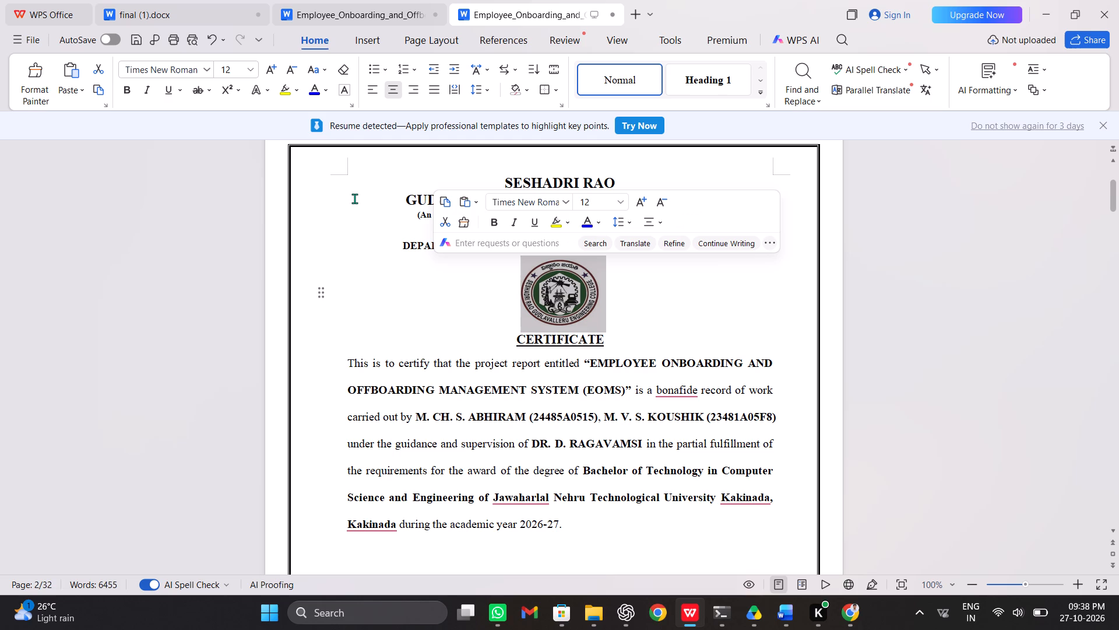
{"action": "left_click", "coordinate": [527, 359]}
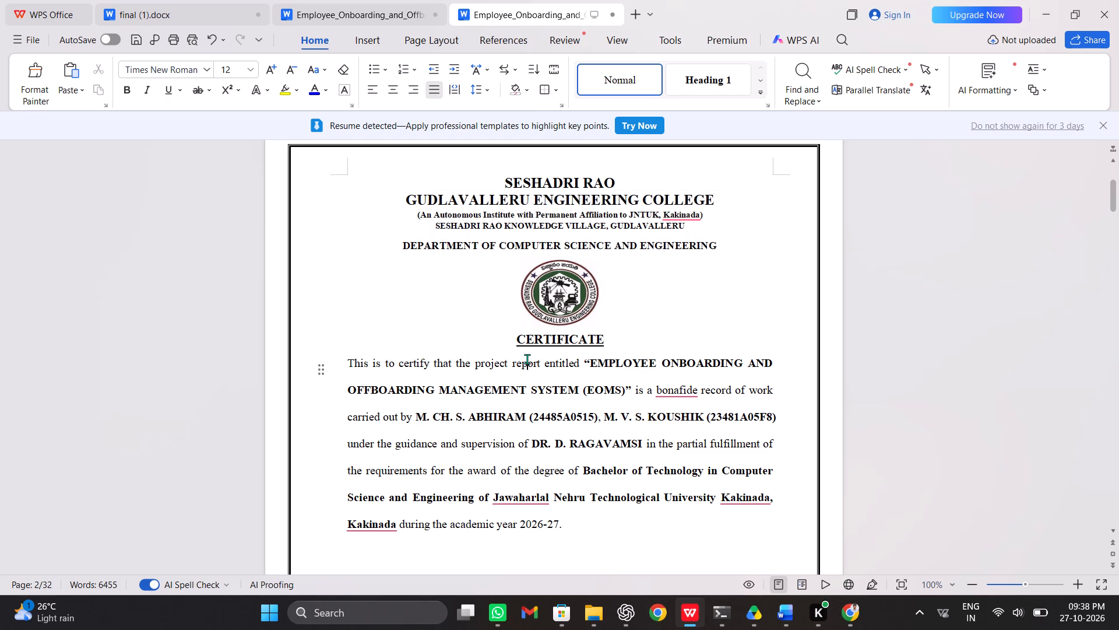
Review the certificate page's heading, logo and wording, and the title page from the report title down to the college details.
{"action": "scroll", "coordinate": [534, 372], "scroll_direction": "right", "scroll_amount": 1}
{"action": "scroll", "coordinate": [539, 379], "scroll_direction": "up", "scroll_amount": 1}
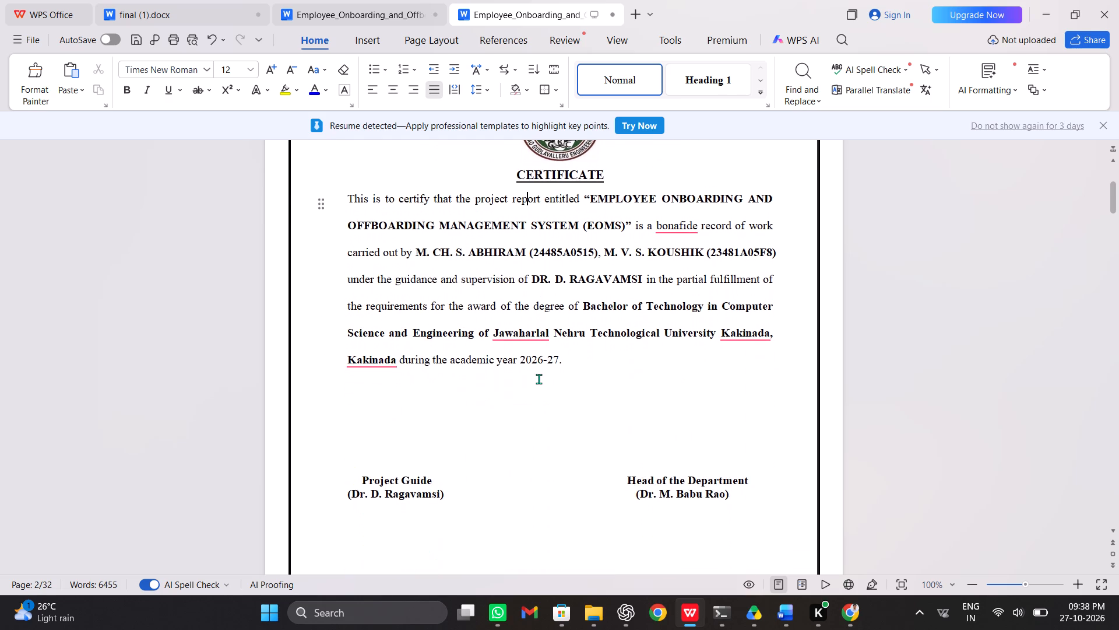
{"action": "scroll", "coordinate": [539, 379], "scroll_direction": "up", "scroll_amount": 1}
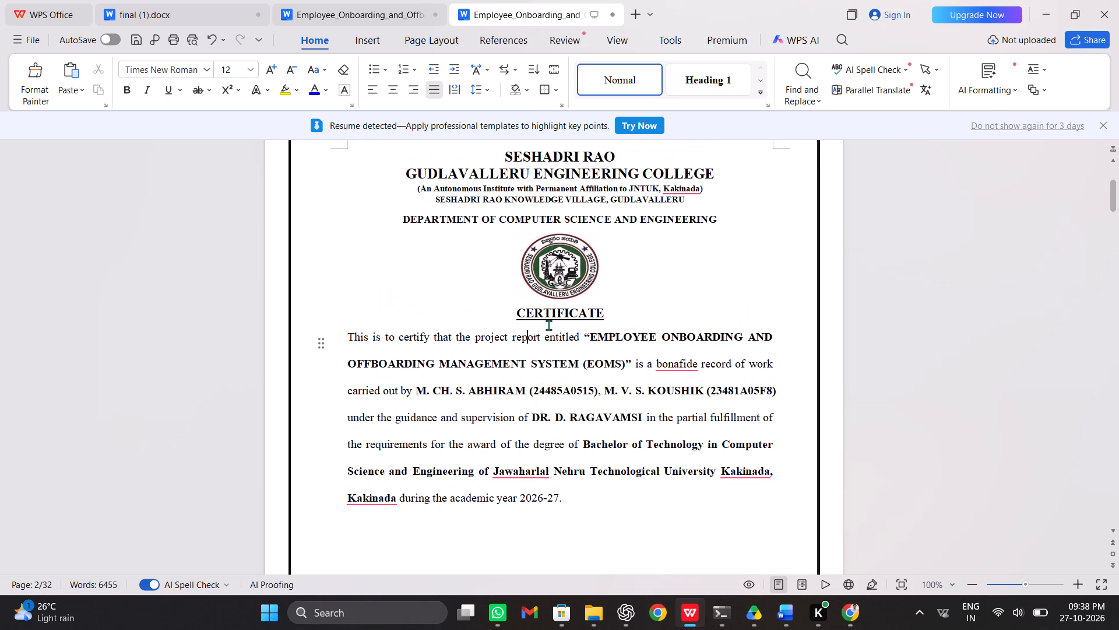
{"action": "left_click", "coordinate": [559, 281]}
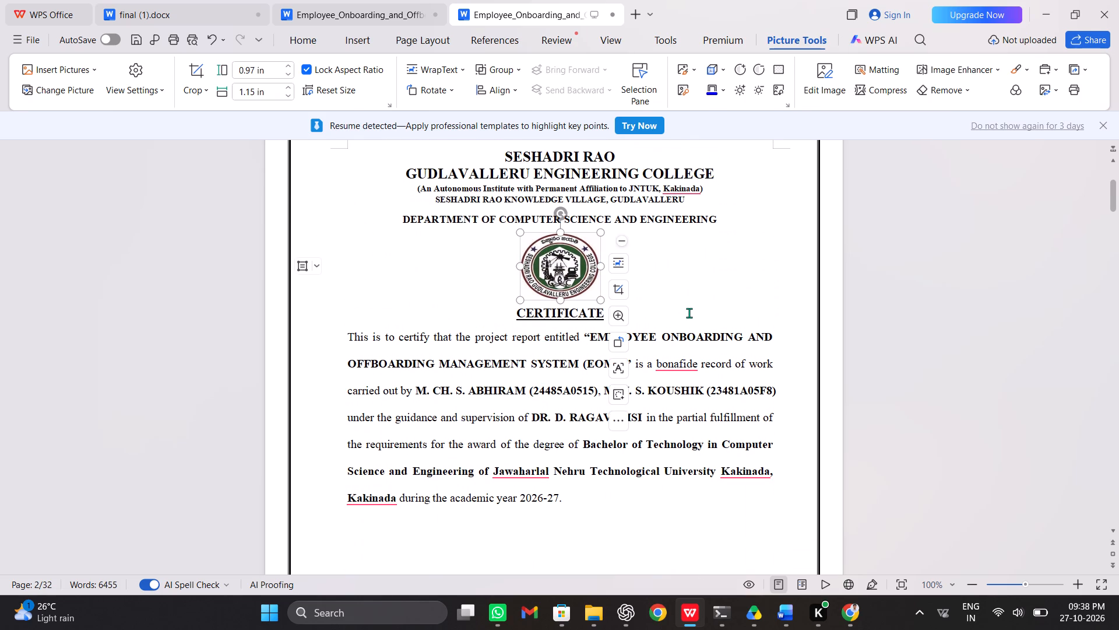
{"action": "left_click", "coordinate": [689, 313]}
{"action": "scroll", "coordinate": [689, 313], "scroll_direction": "up", "scroll_amount": 6}
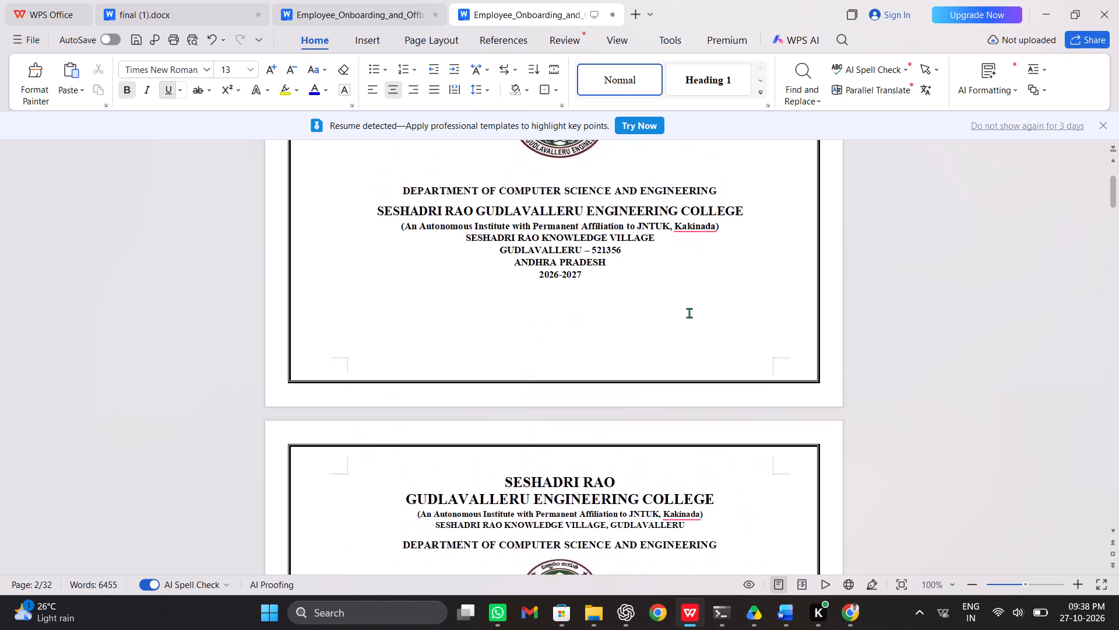
{"action": "scroll", "coordinate": [689, 313], "scroll_direction": "up", "scroll_amount": 8}
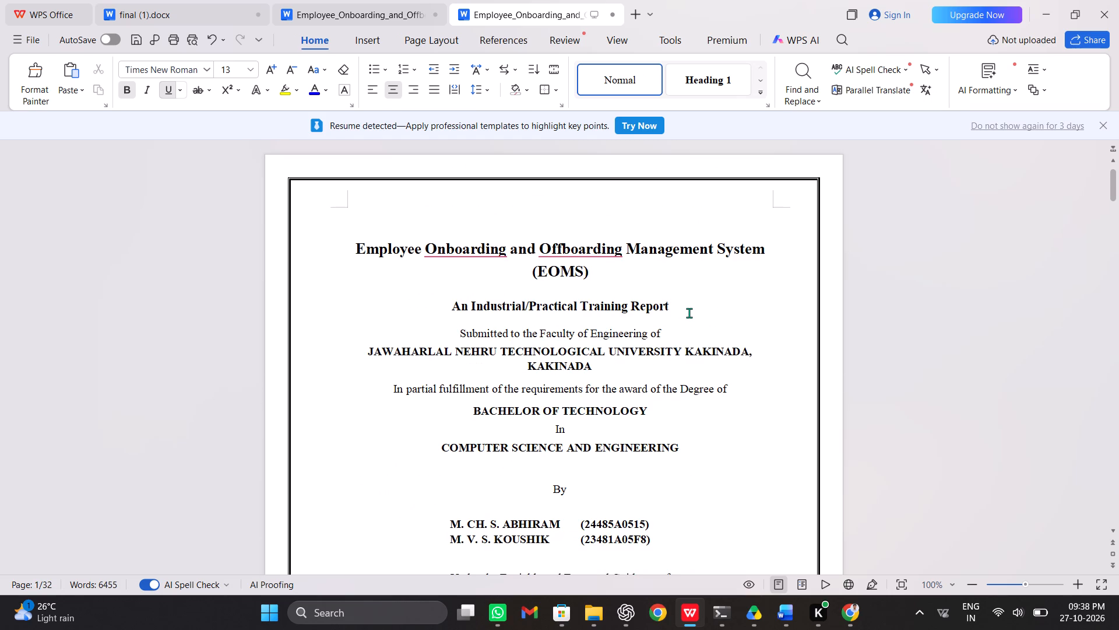
{"action": "scroll", "coordinate": [689, 313], "scroll_direction": "down", "scroll_amount": 1}
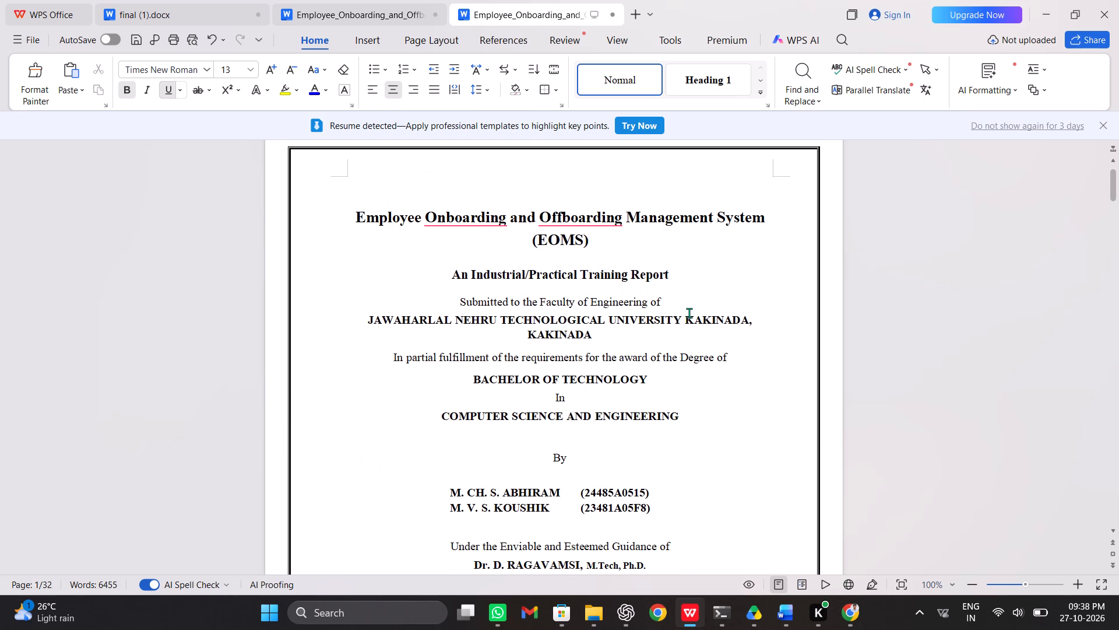
{"action": "scroll", "coordinate": [689, 313], "scroll_direction": "down", "scroll_amount": 2}
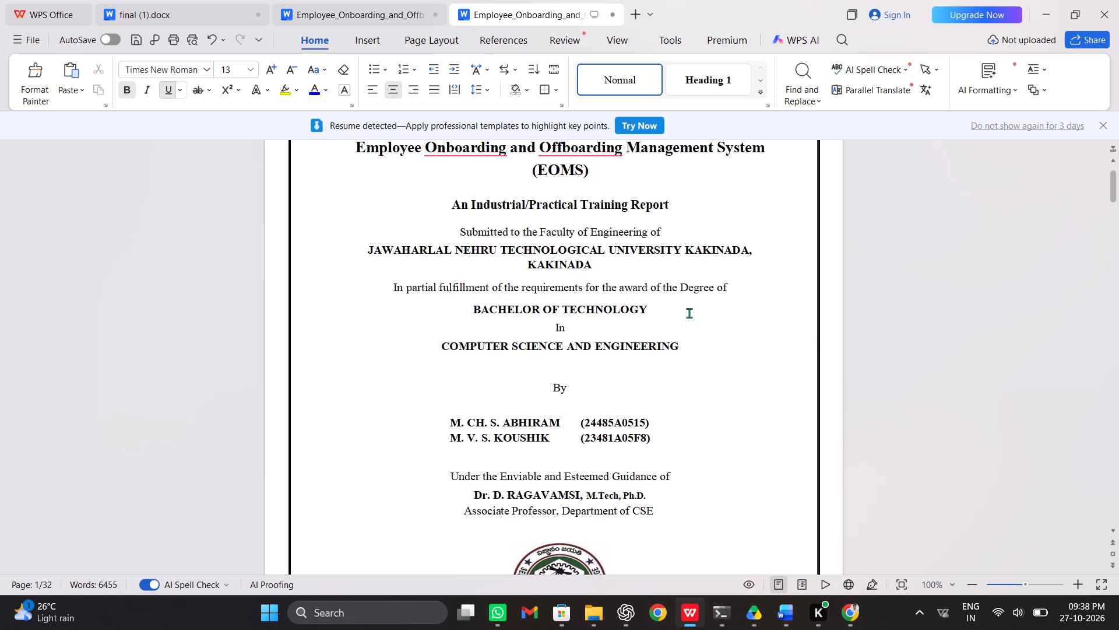
{"action": "scroll", "coordinate": [689, 313], "scroll_direction": "down", "scroll_amount": 2}
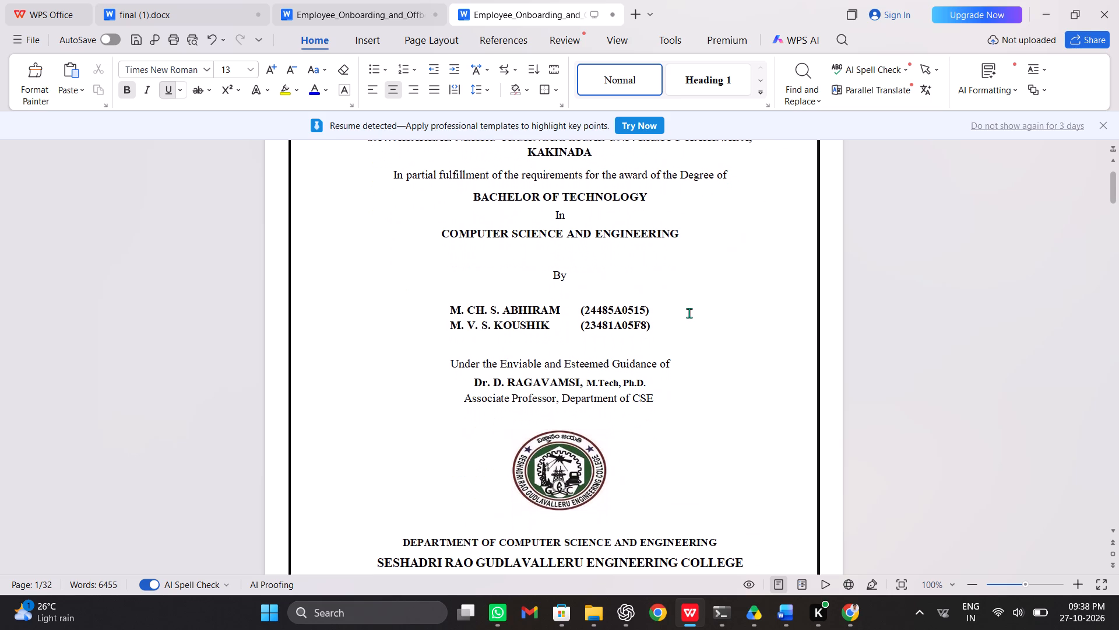
{"action": "scroll", "coordinate": [689, 313], "scroll_direction": "down", "scroll_amount": 2}
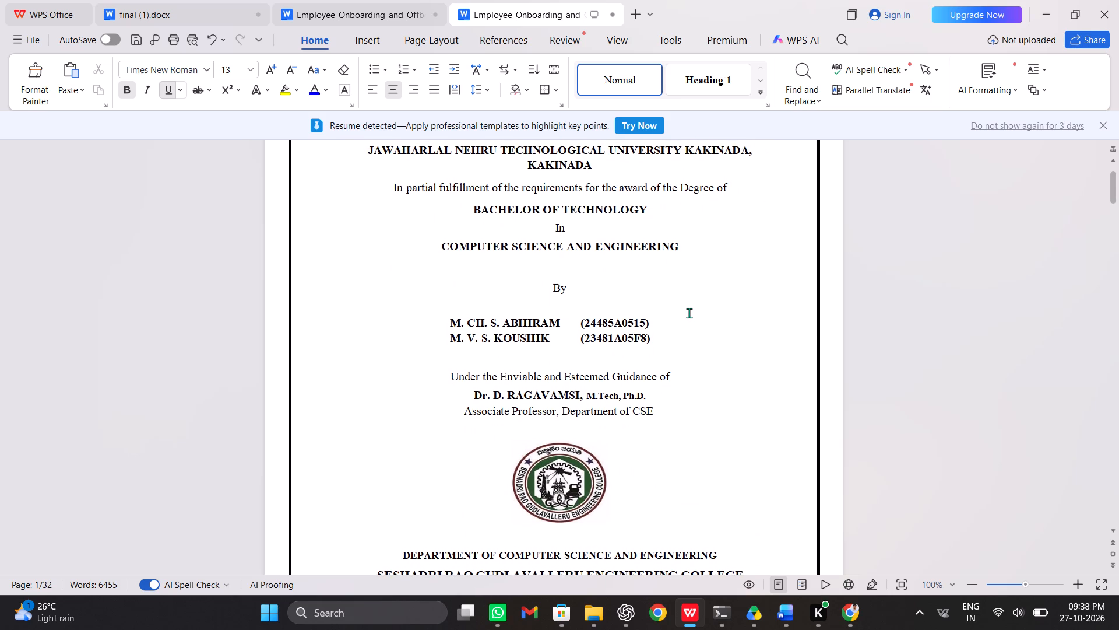
Indent both student name lines under "By" on the title page by three spaces each.
{"action": "scroll", "coordinate": [689, 313], "scroll_direction": "down", "scroll_amount": 1}
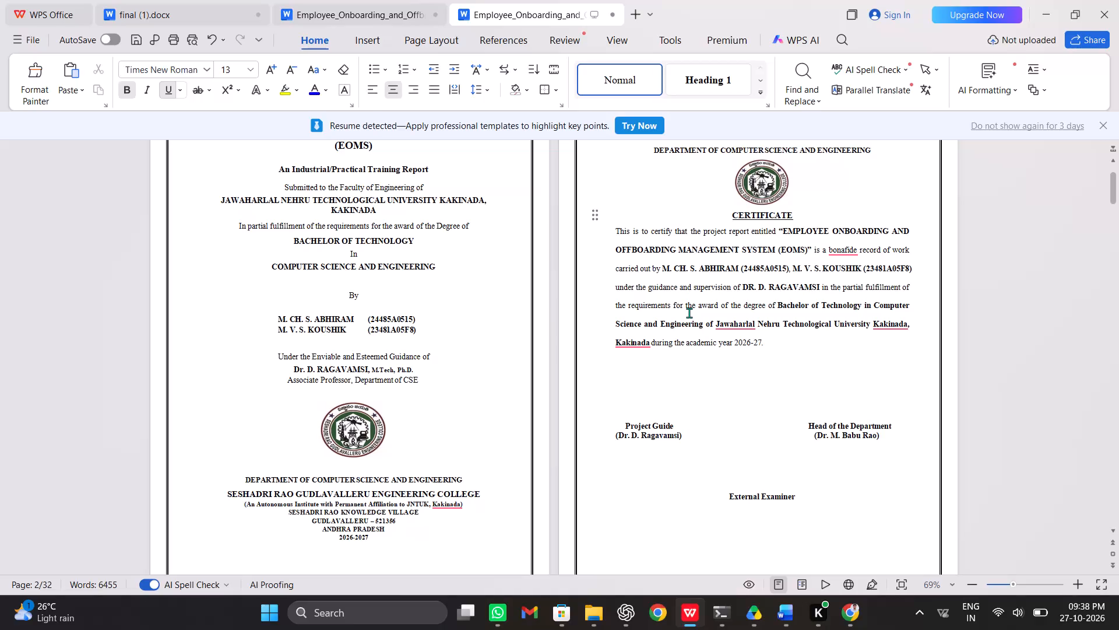
{"action": "left_click", "coordinate": [280, 317]}
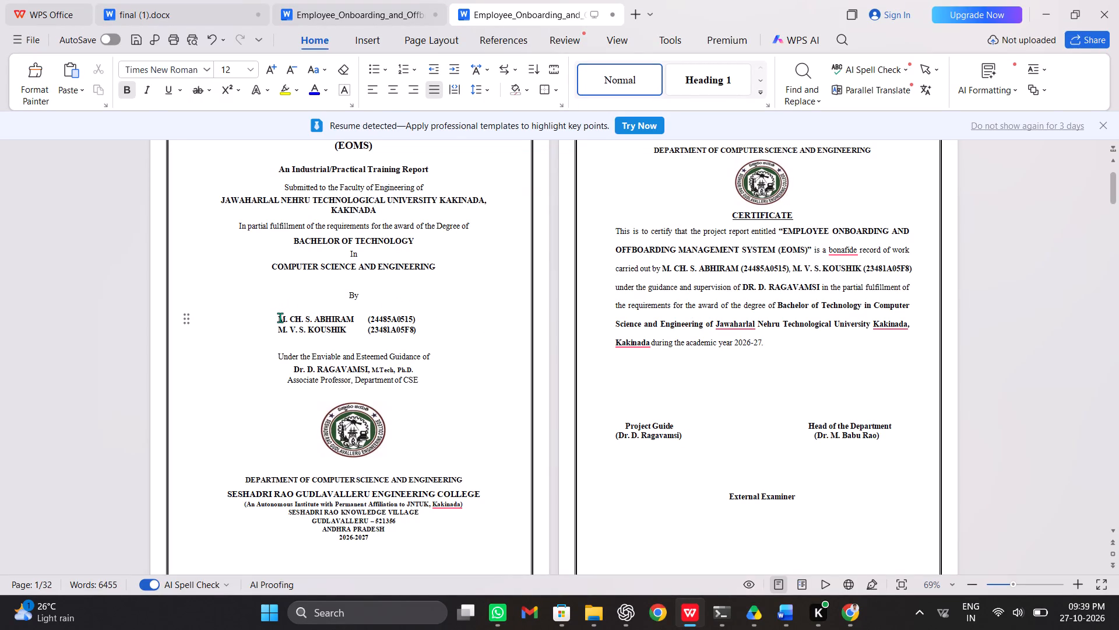
{"action": "key", "text": "space"}
{"action": "key", "text": "space"}
{"action": "key", "text": "space"}
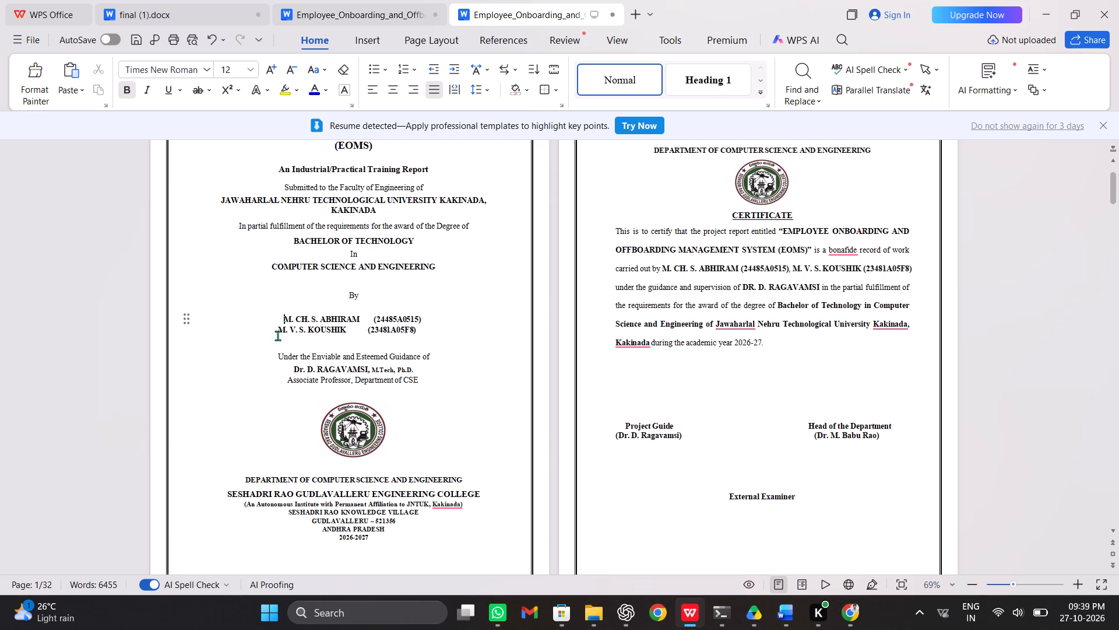
{"action": "left_click", "coordinate": [275, 328]}
{"action": "key", "text": "space"}
{"action": "key", "text": "space"}
{"action": "key", "text": "space"}
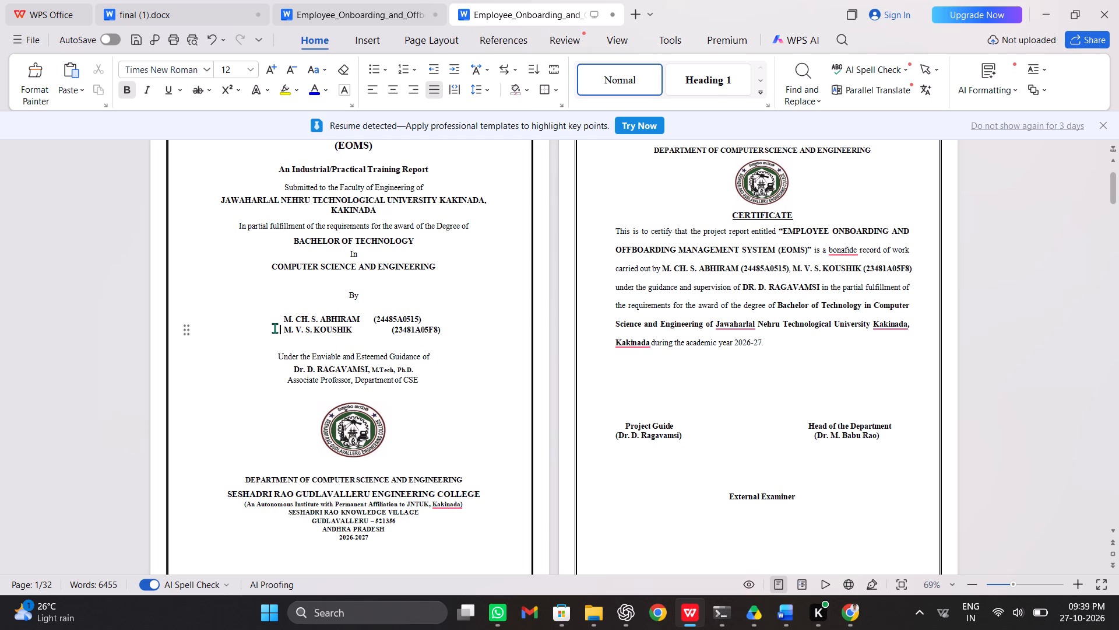
Remove the excess gap before the second student's roll number on the title page and add three spaces to align it with the one above.
{"action": "left_click", "coordinate": [371, 327]}
{"action": "key", "text": "BackSpace"}
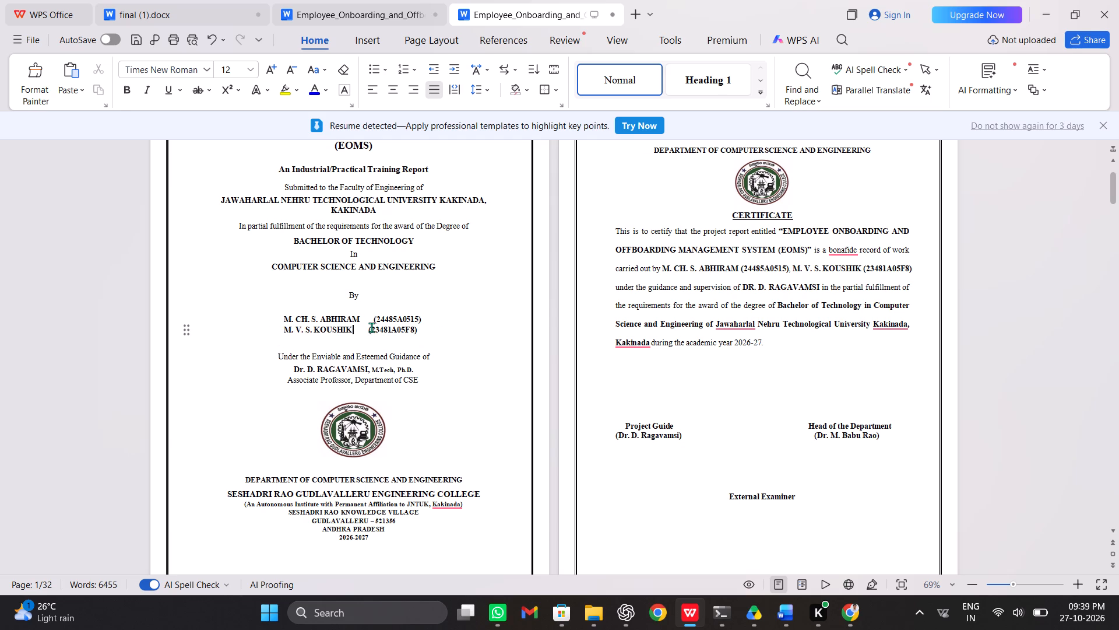
{"action": "key", "text": "space"}
{"action": "key", "text": "space"}
{"action": "key", "text": "space"}
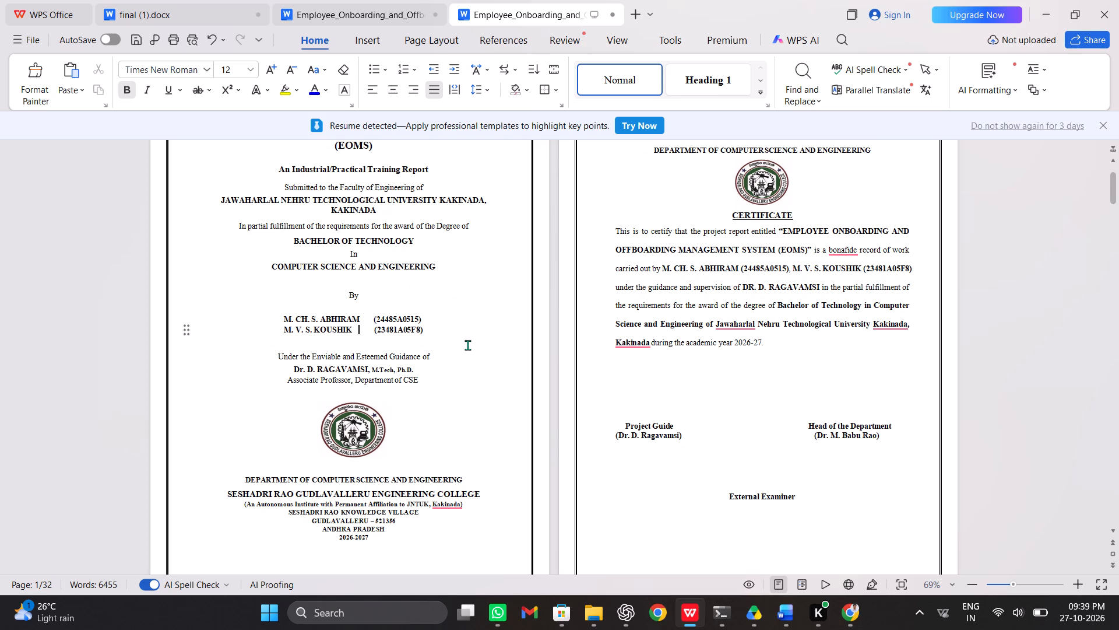
{"action": "left_click", "coordinate": [466, 366]}
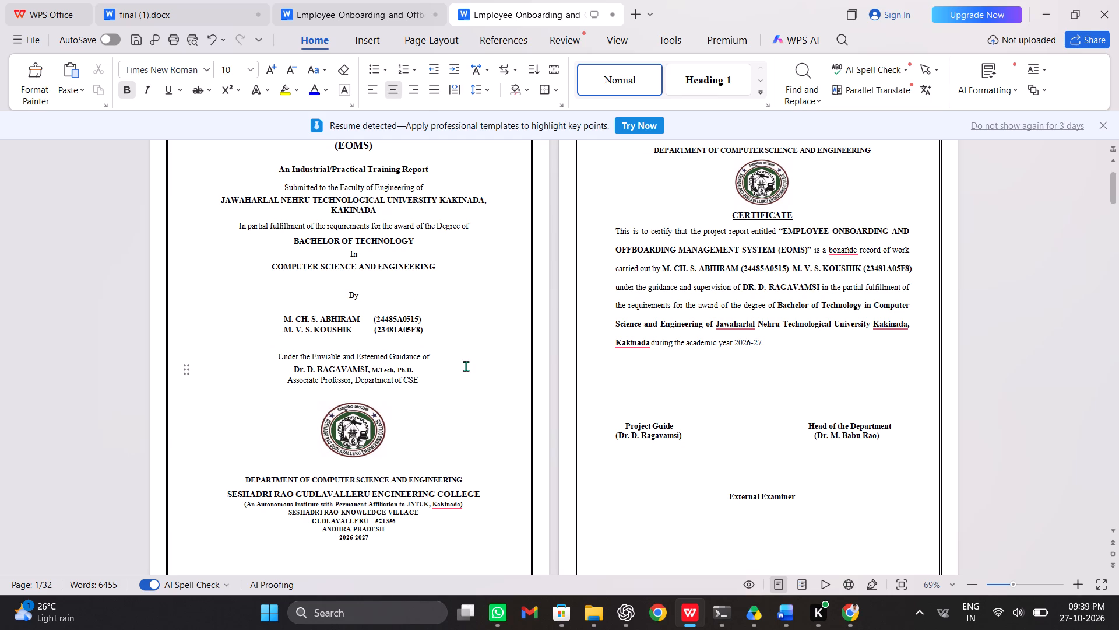
Review the front matter layout from the title and certificate pages through the acknowledgement, abstract and the index table.
{"action": "scroll", "coordinate": [466, 366], "scroll_direction": "down", "scroll_amount": 2}
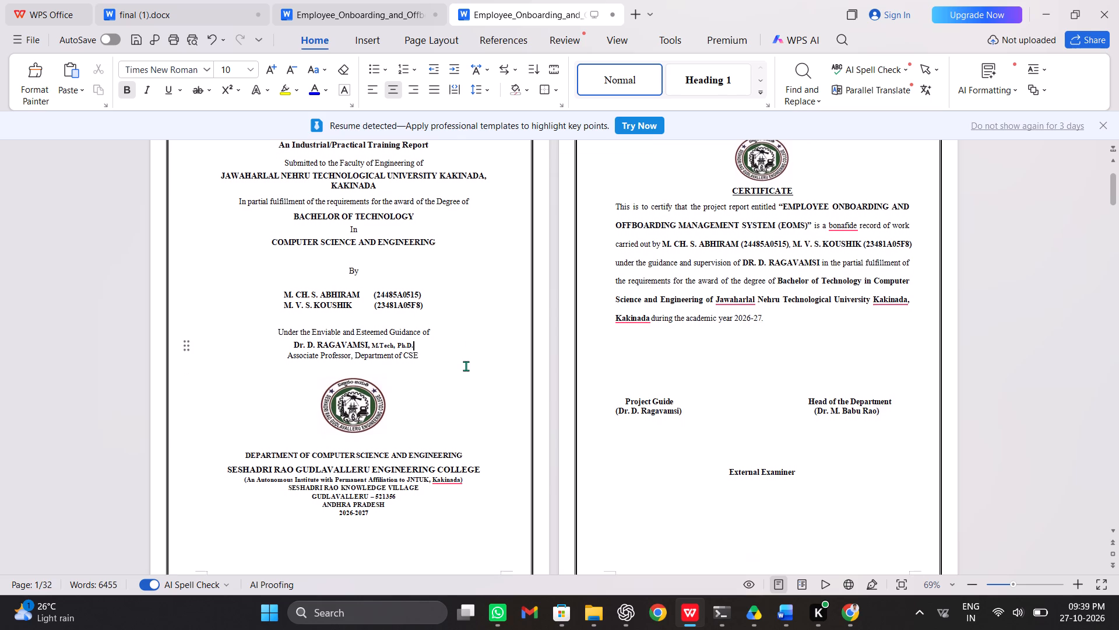
{"action": "scroll", "coordinate": [466, 366], "scroll_direction": "down", "scroll_amount": 2}
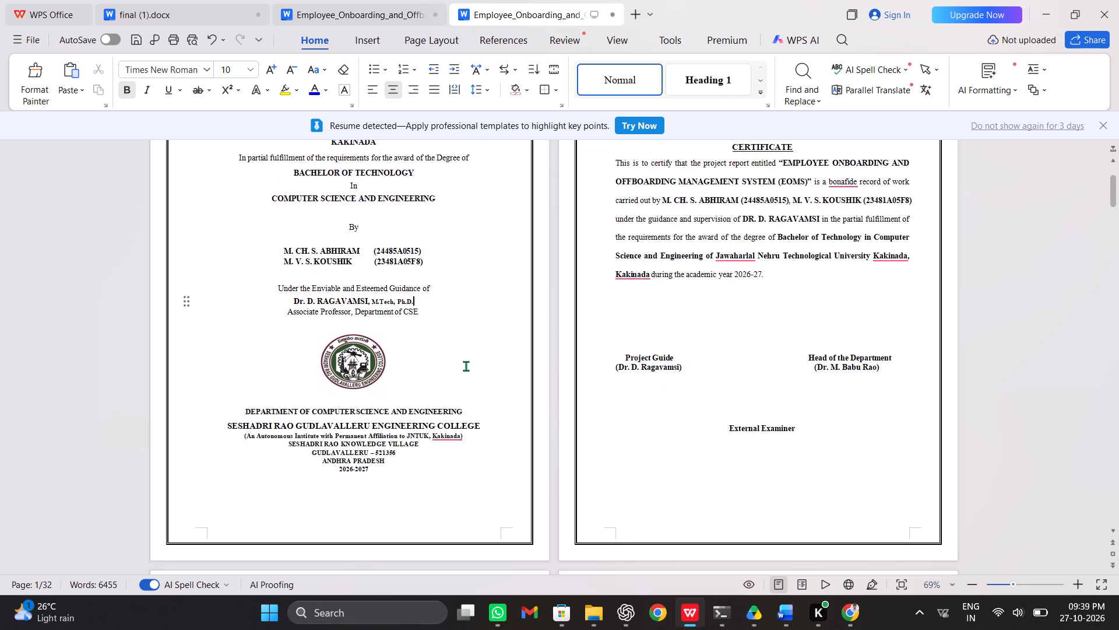
{"action": "scroll", "coordinate": [466, 366], "scroll_direction": "down", "scroll_amount": 5}
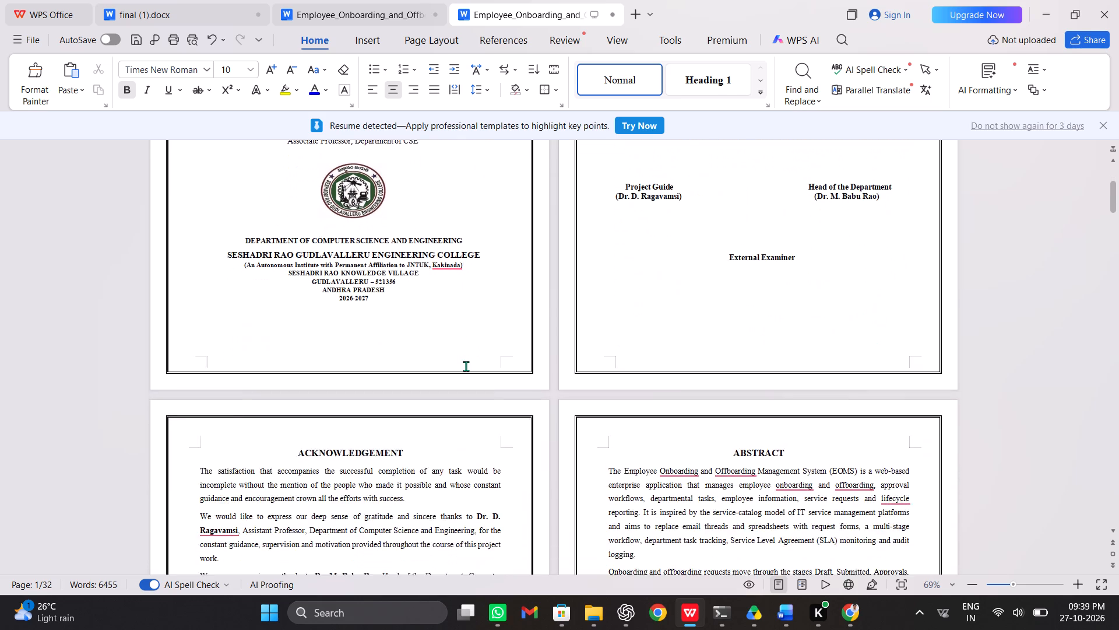
{"action": "scroll", "coordinate": [466, 366], "scroll_direction": "down", "scroll_amount": 3}
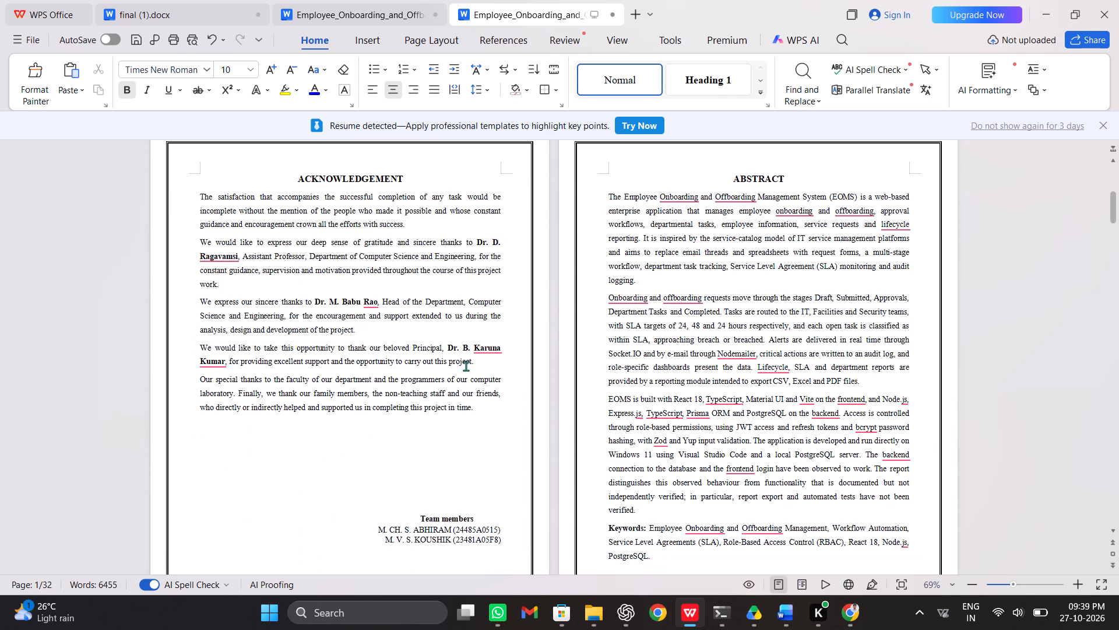
{"action": "scroll", "coordinate": [466, 366], "scroll_direction": "down", "scroll_amount": 3}
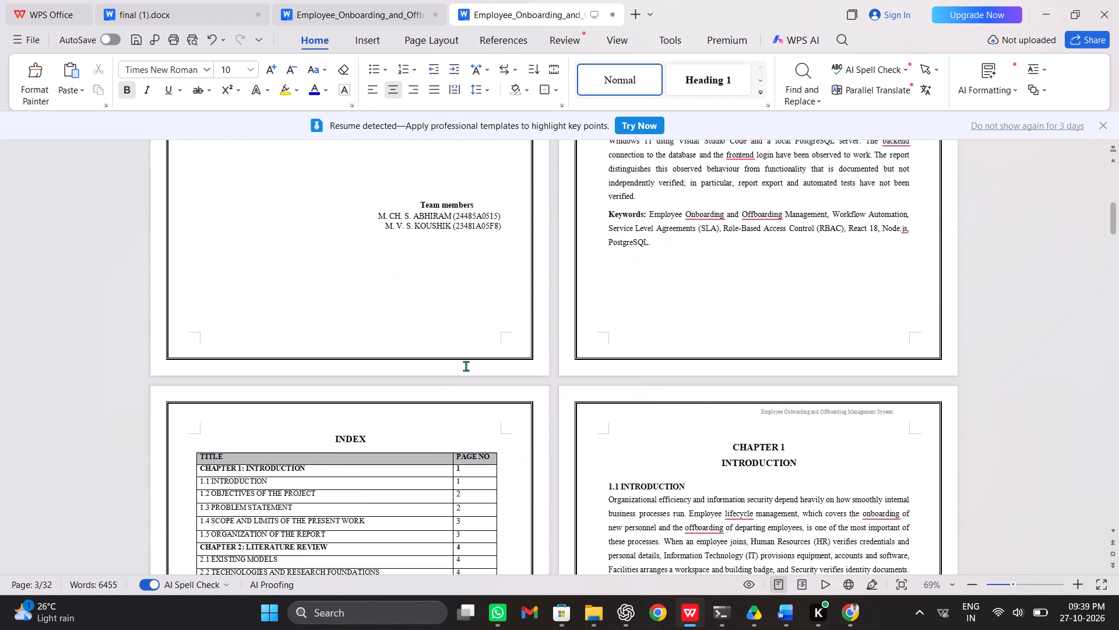
{"action": "scroll", "coordinate": [466, 366], "scroll_direction": "down", "scroll_amount": 5}
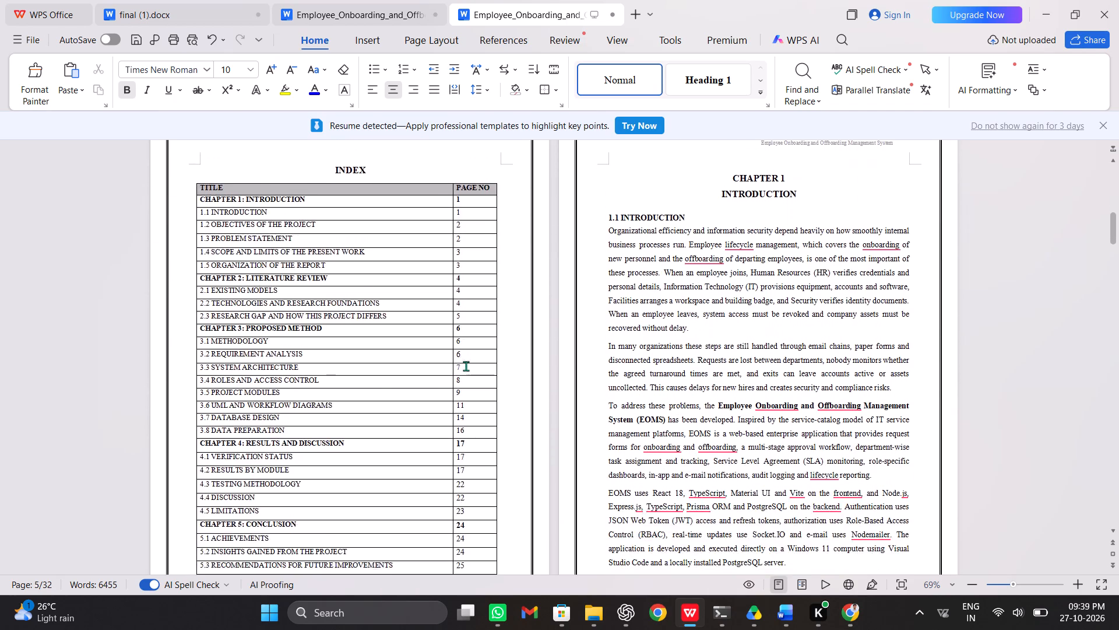
{"action": "scroll", "coordinate": [466, 366], "scroll_direction": "down", "scroll_amount": 2}
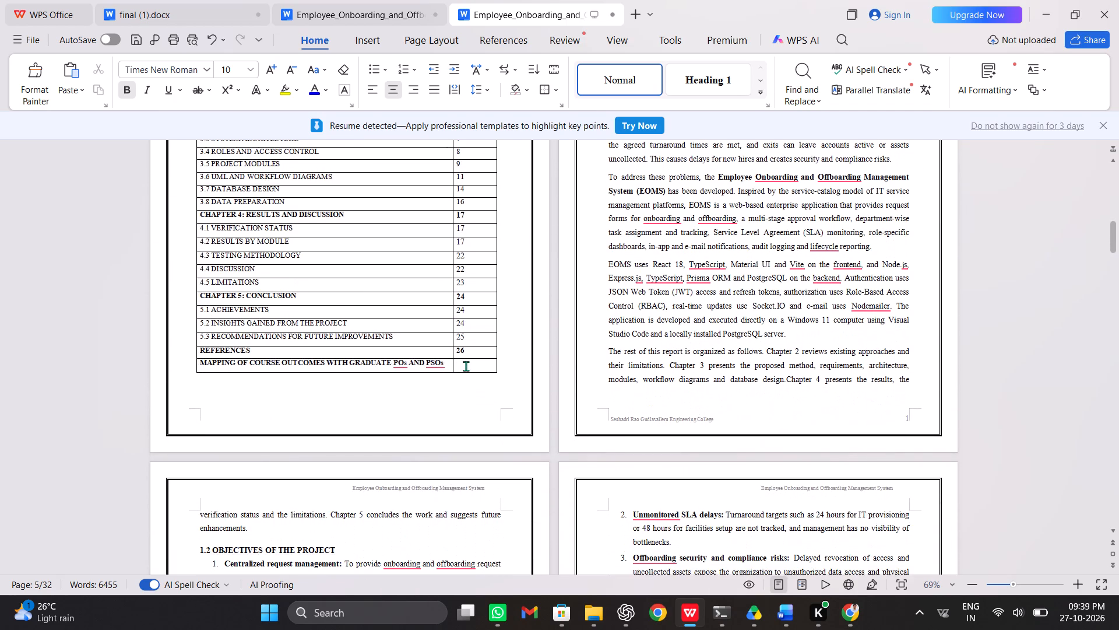
Review the rest of Chapter 1 and Chapter 2, from the project objectives to the research gap section.
{"action": "scroll", "coordinate": [466, 366], "scroll_direction": "down", "scroll_amount": 2}
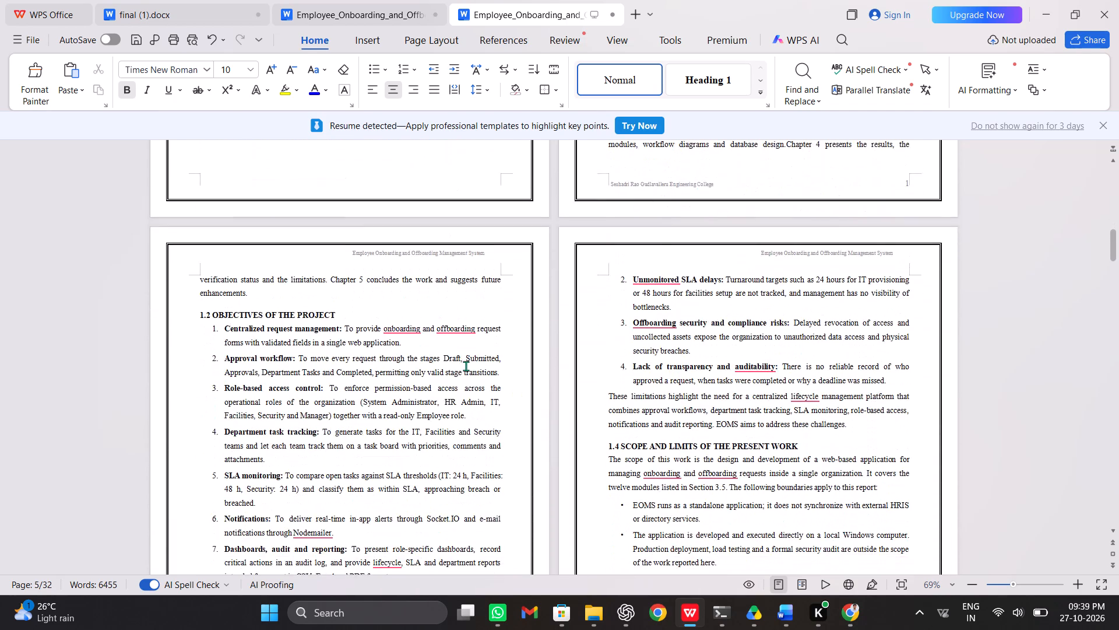
{"action": "scroll", "coordinate": [466, 366], "scroll_direction": "down", "scroll_amount": 3}
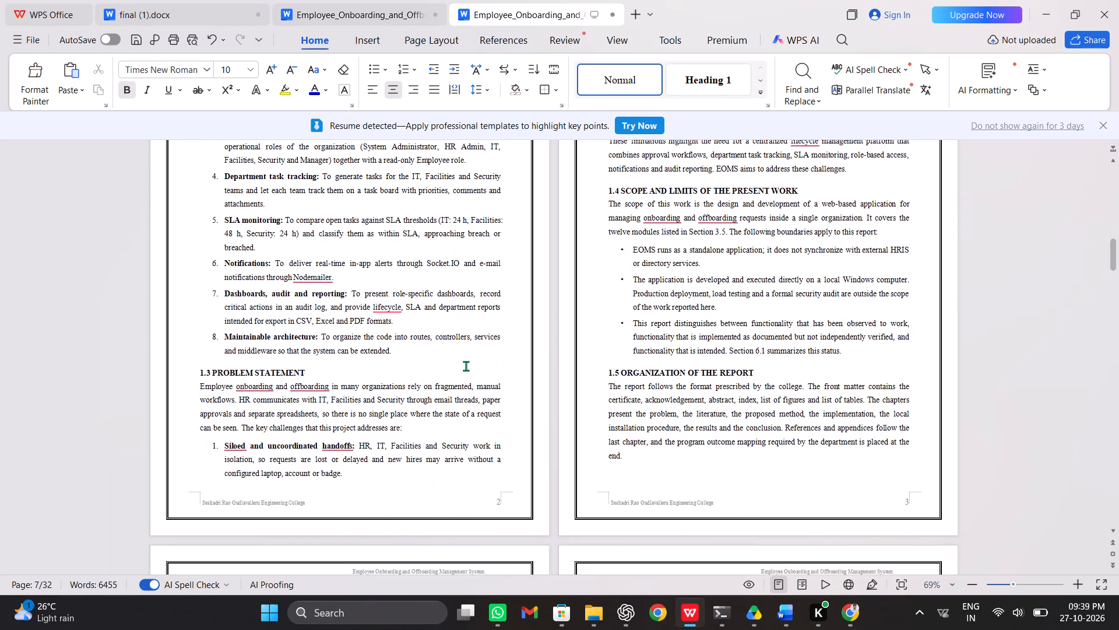
{"action": "scroll", "coordinate": [466, 366], "scroll_direction": "down", "scroll_amount": 3}
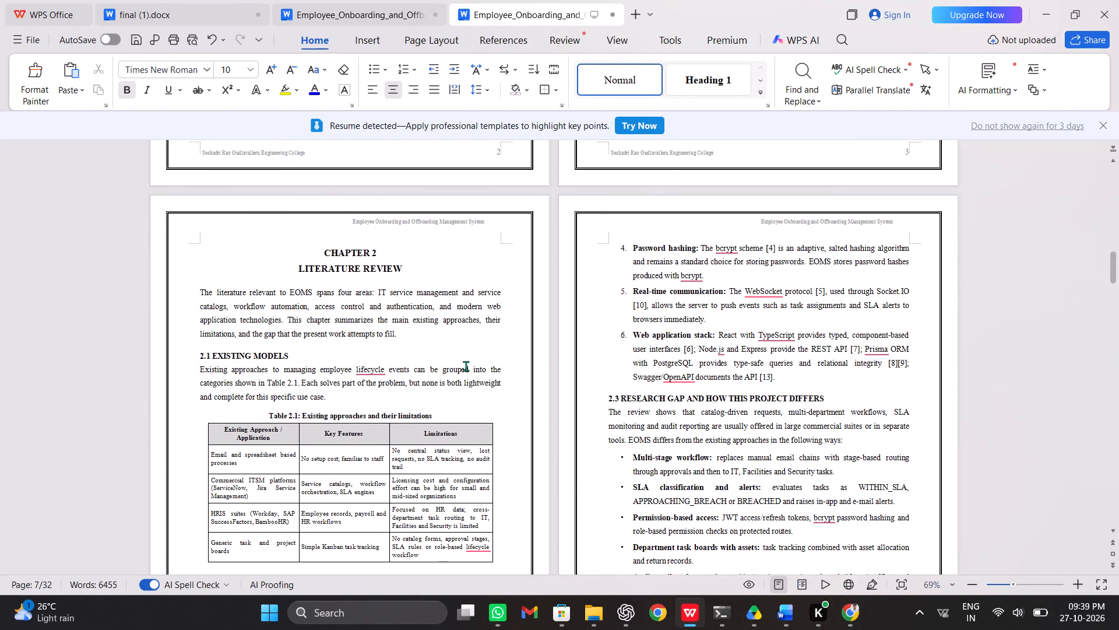
{"action": "scroll", "coordinate": [466, 366], "scroll_direction": "down", "scroll_amount": 4}
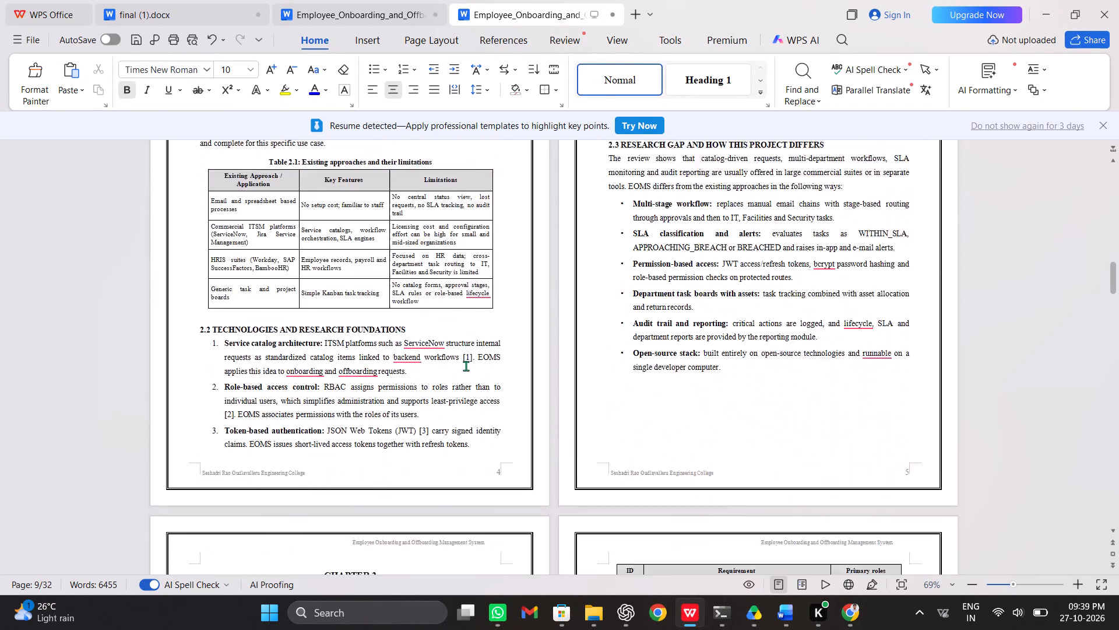
Review Chapter 3 from the methodology and requirement tables through the system architecture, project modules and workflow diagrams.
{"action": "scroll", "coordinate": [466, 366], "scroll_direction": "down", "scroll_amount": 4}
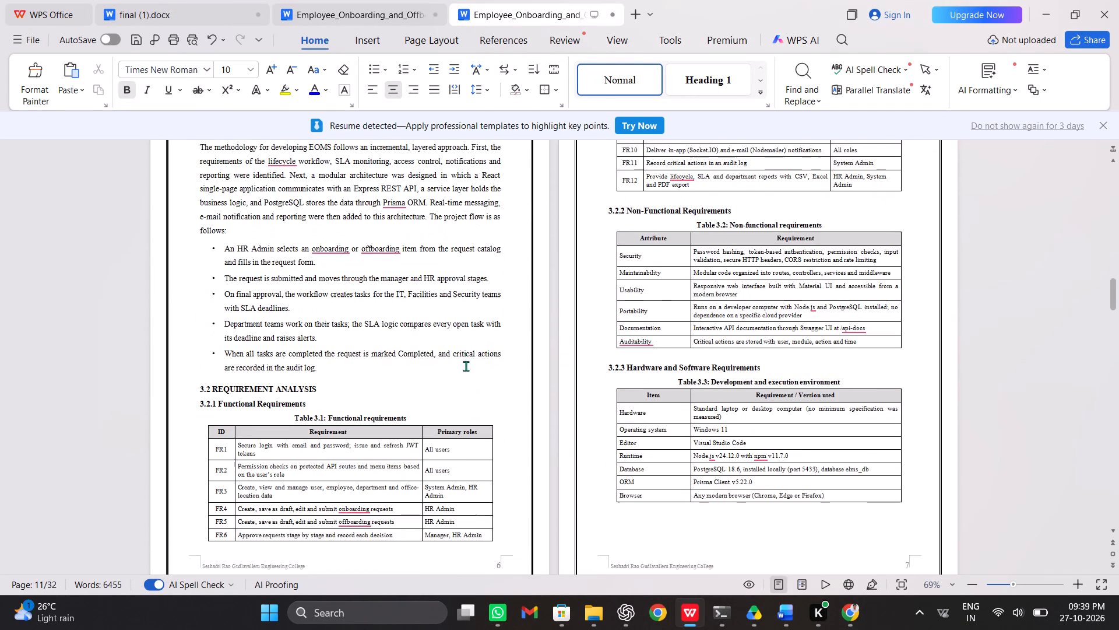
{"action": "scroll", "coordinate": [466, 366], "scroll_direction": "down", "scroll_amount": 5}
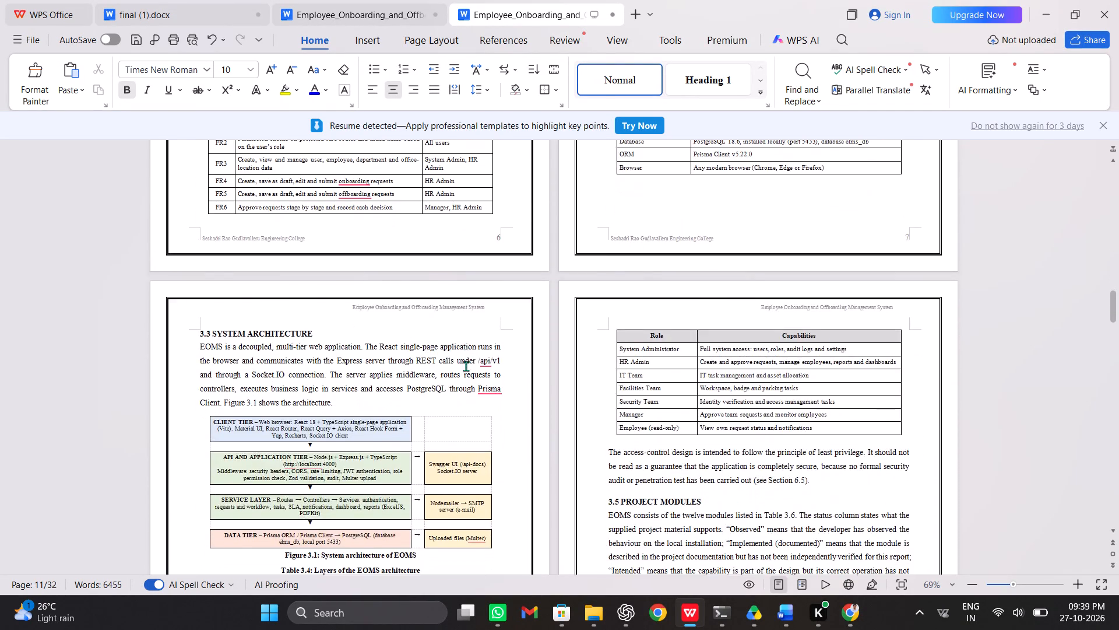
{"action": "scroll", "coordinate": [466, 366], "scroll_direction": "down", "scroll_amount": 5}
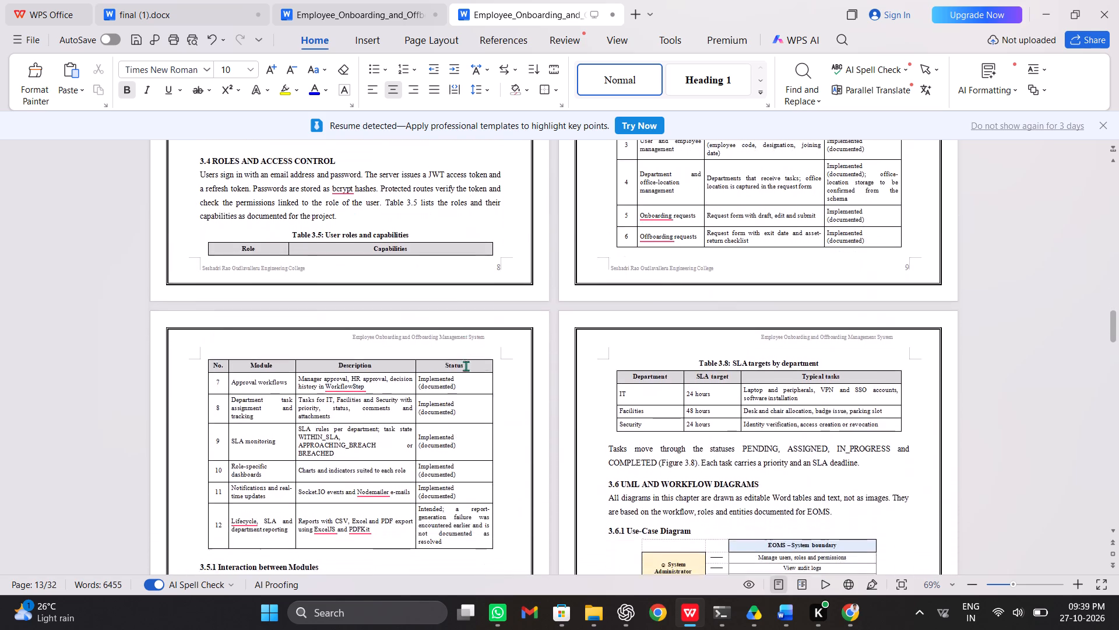
{"action": "scroll", "coordinate": [466, 366], "scroll_direction": "down", "scroll_amount": 6}
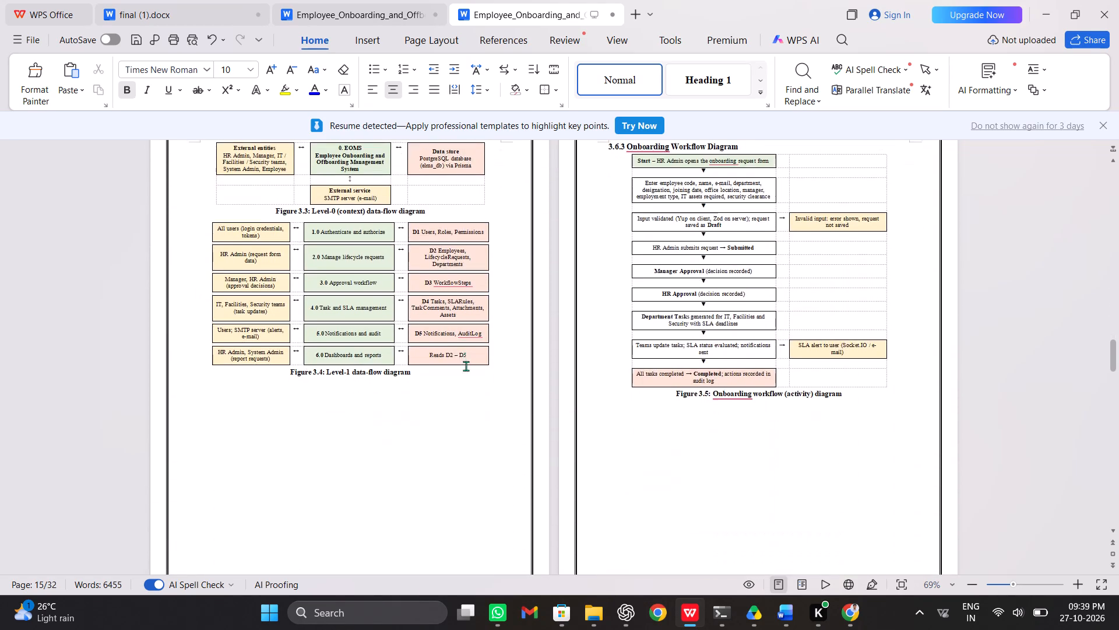
{"action": "scroll", "coordinate": [466, 366], "scroll_direction": "down", "scroll_amount": 3}
Increase the height of the bottom "View notifications" row in the use-case diagram table, Figure 3.2, slightly.
{"action": "scroll", "coordinate": [466, 366], "scroll_direction": "up", "scroll_amount": 2}
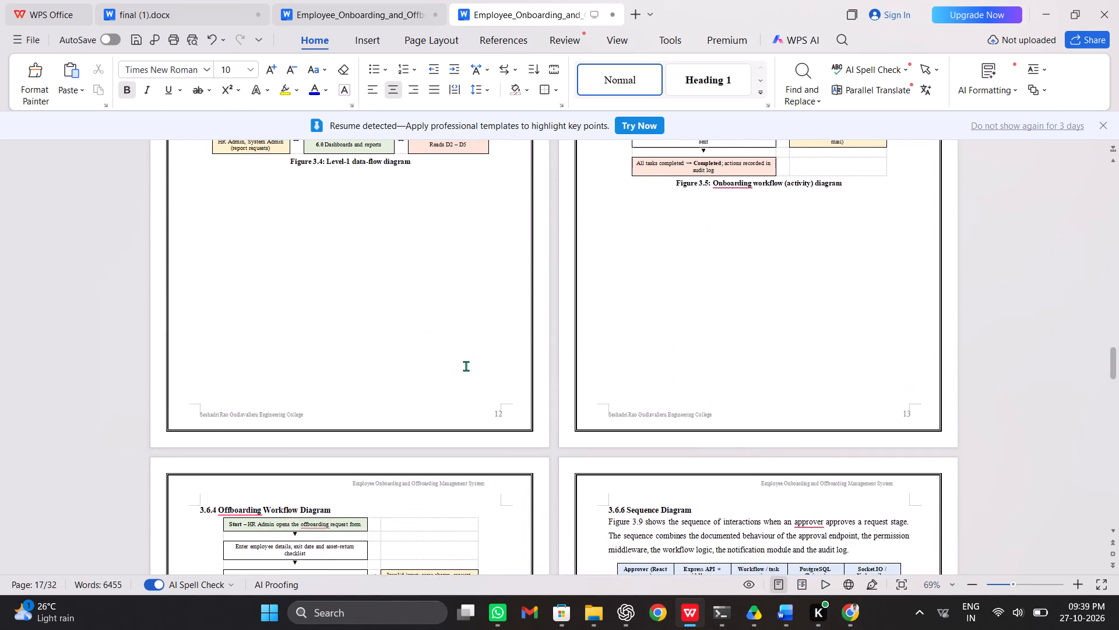
{"action": "scroll", "coordinate": [466, 366], "scroll_direction": "up", "scroll_amount": 3}
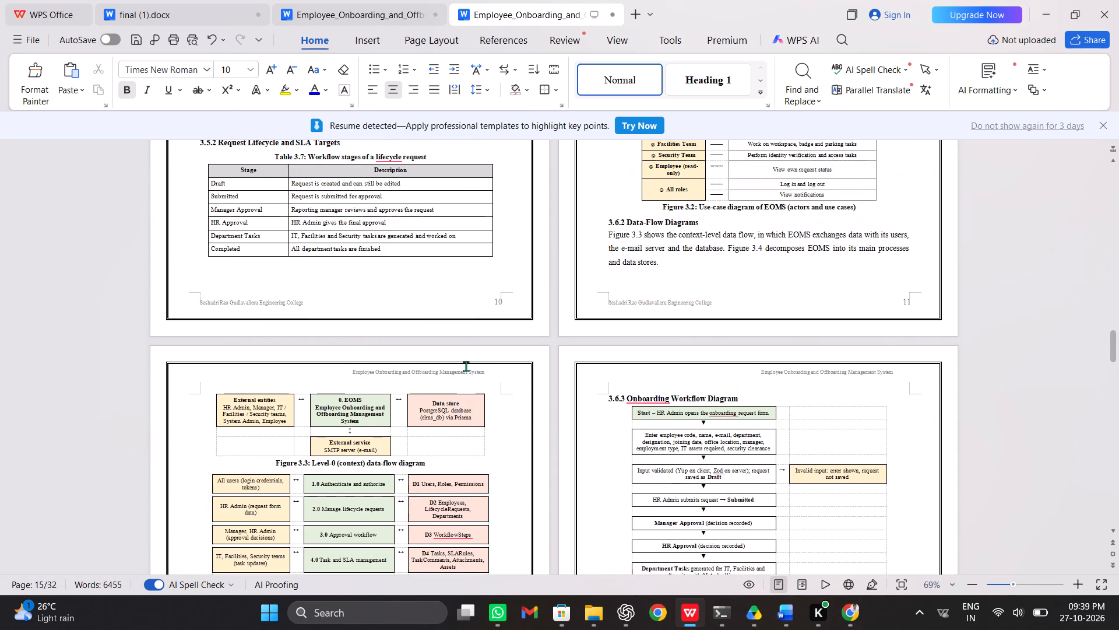
{"action": "scroll", "coordinate": [466, 366], "scroll_direction": "up", "scroll_amount": 1}
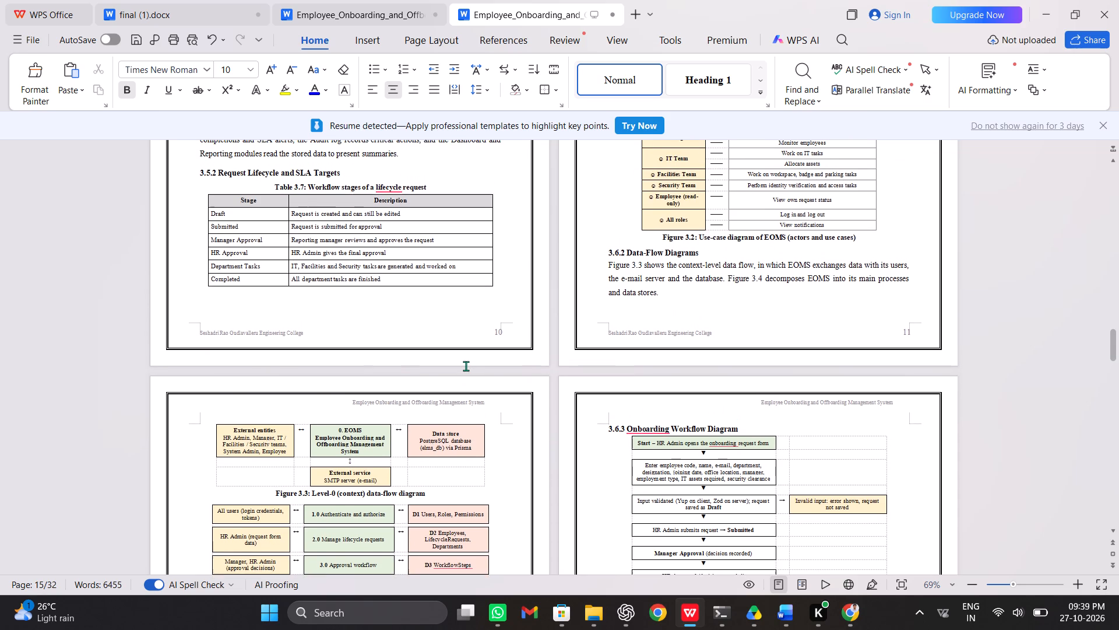
{"action": "scroll", "coordinate": [466, 366], "scroll_direction": "up", "scroll_amount": 2}
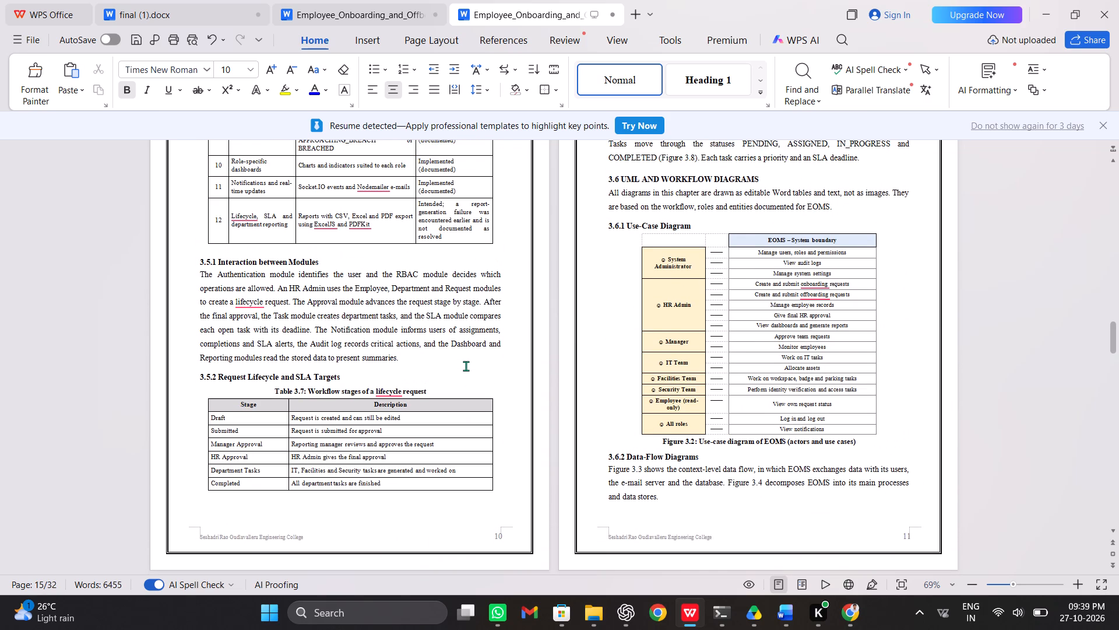
{"action": "scroll", "coordinate": [466, 366], "scroll_direction": "down", "scroll_amount": 2}
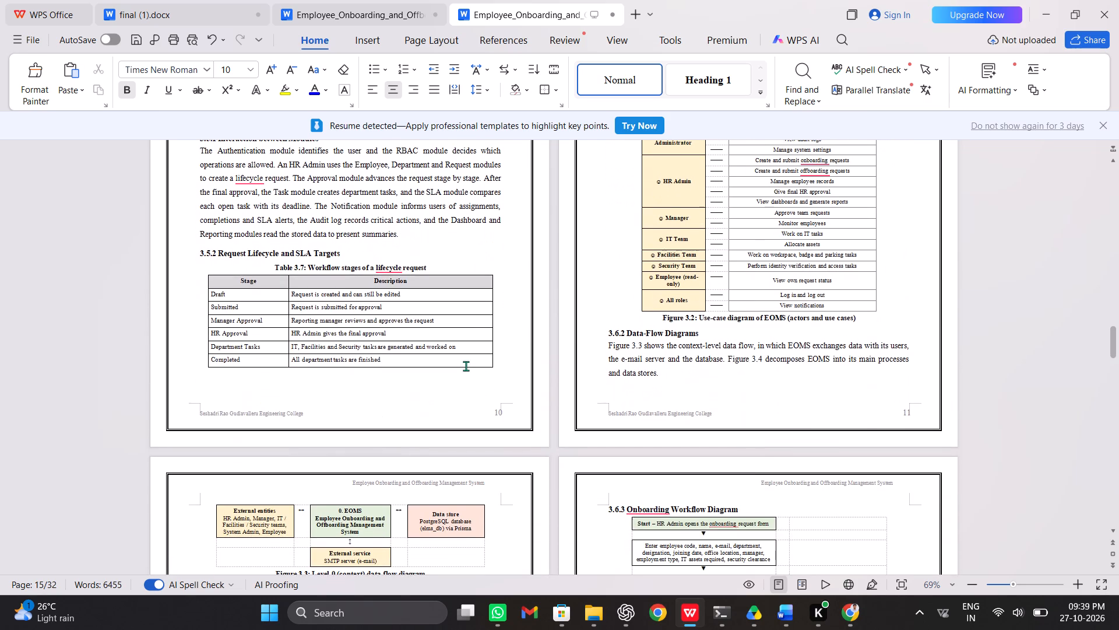
{"action": "left_click", "coordinate": [657, 272]}
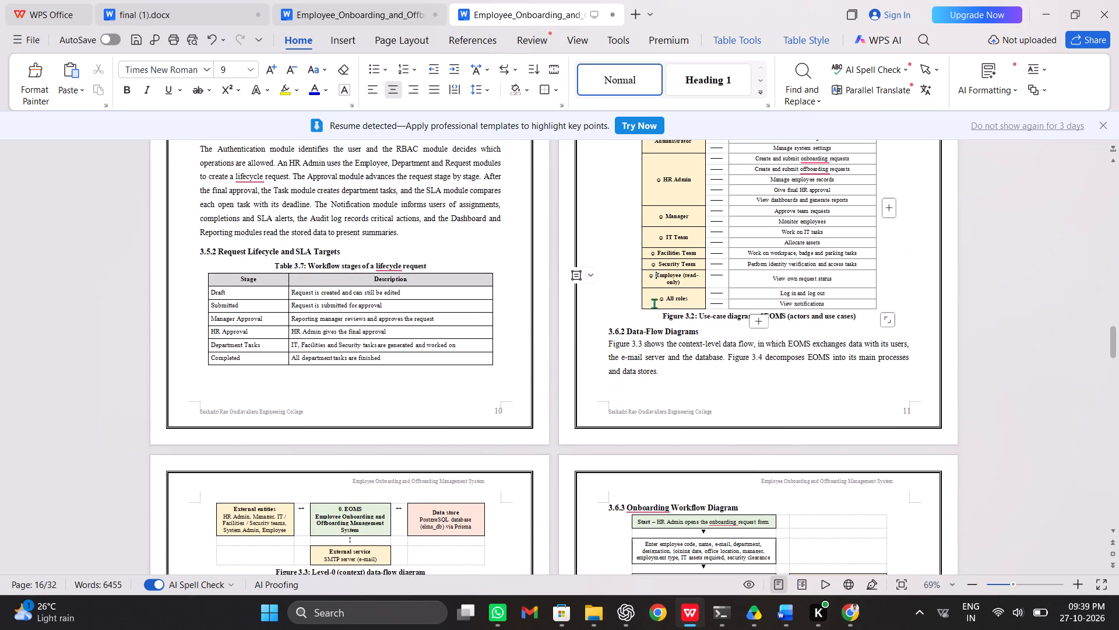
{"action": "left_click_drag", "start_coordinate": [644, 309], "coordinate": [643, 314]}
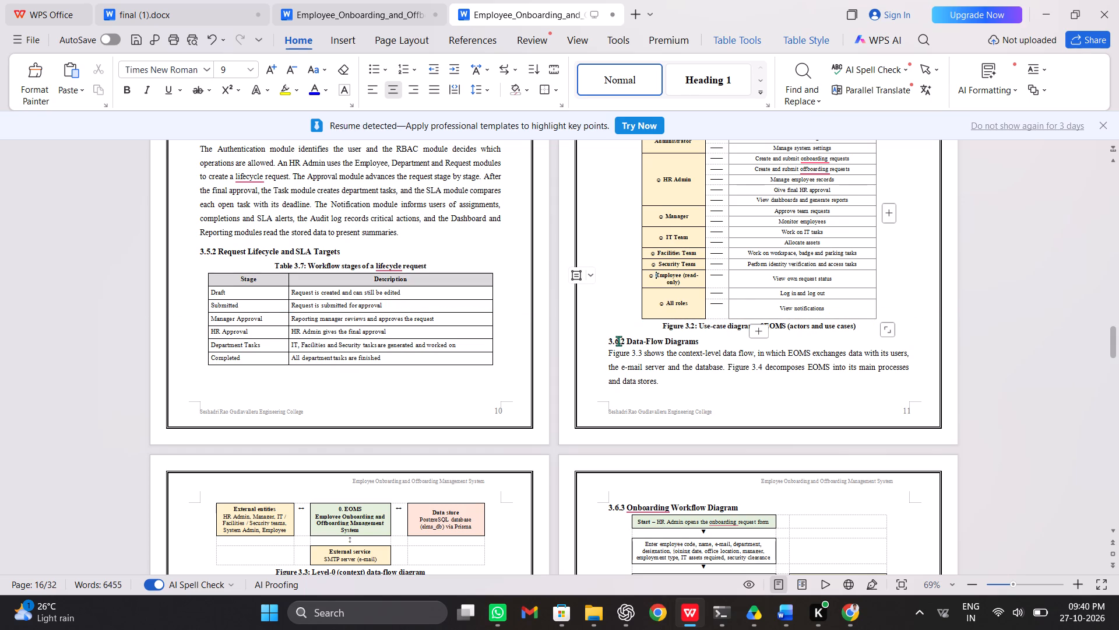
Review the rest of Chapter 3, from the data-flow diagrams through the database design and data preparation sections.
{"action": "scroll", "coordinate": [618, 341], "scroll_direction": "down", "scroll_amount": 5}
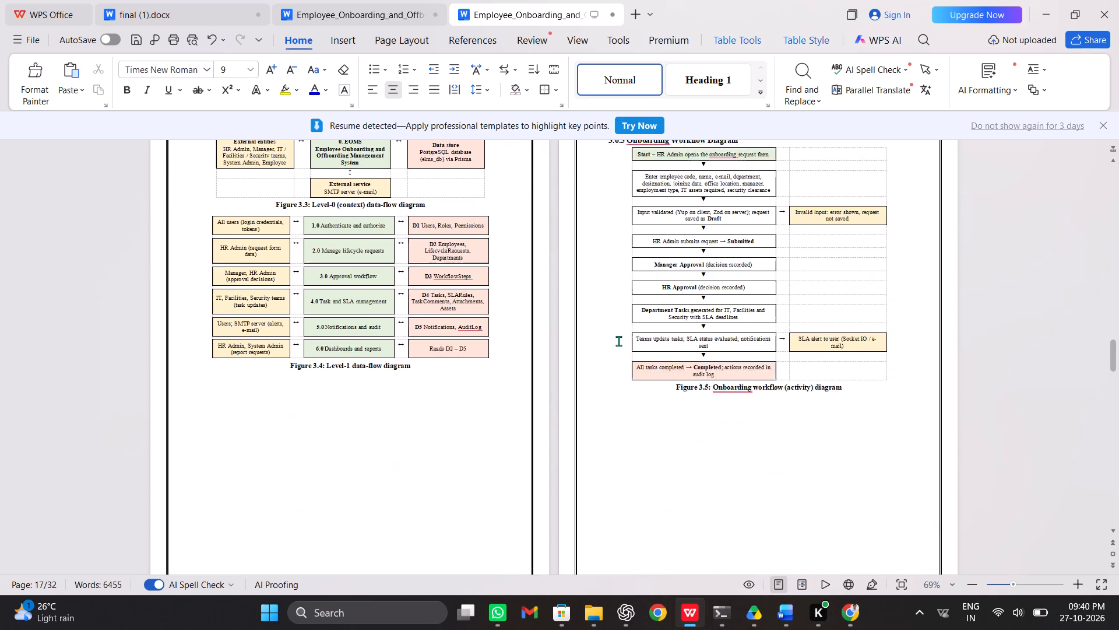
{"action": "scroll", "coordinate": [618, 341], "scroll_direction": "down", "scroll_amount": 3}
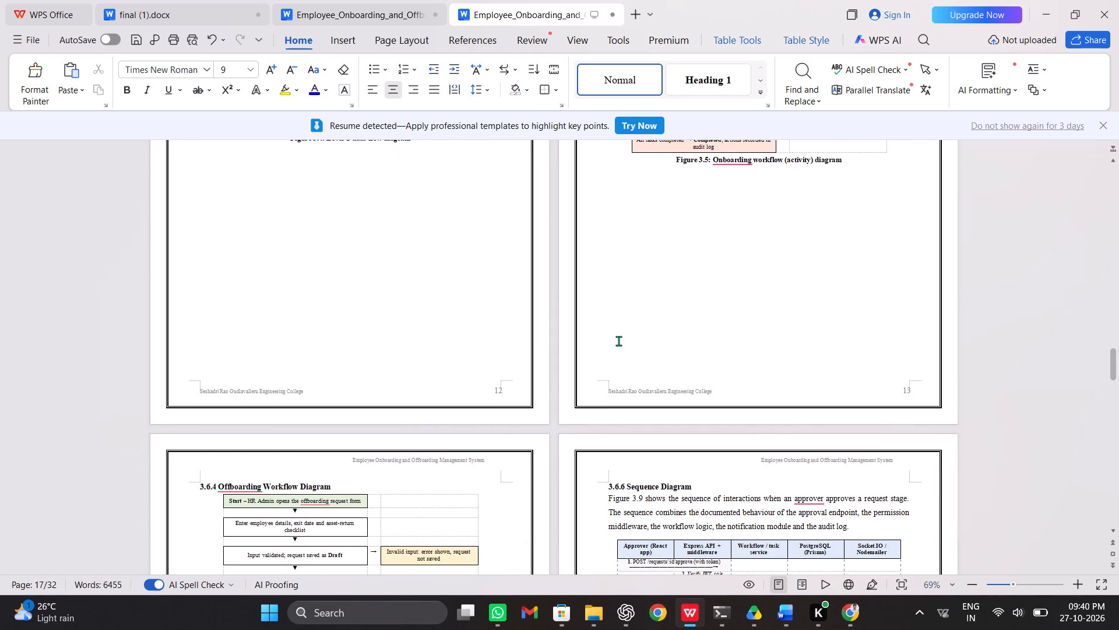
{"action": "scroll", "coordinate": [618, 341], "scroll_direction": "down", "scroll_amount": 5}
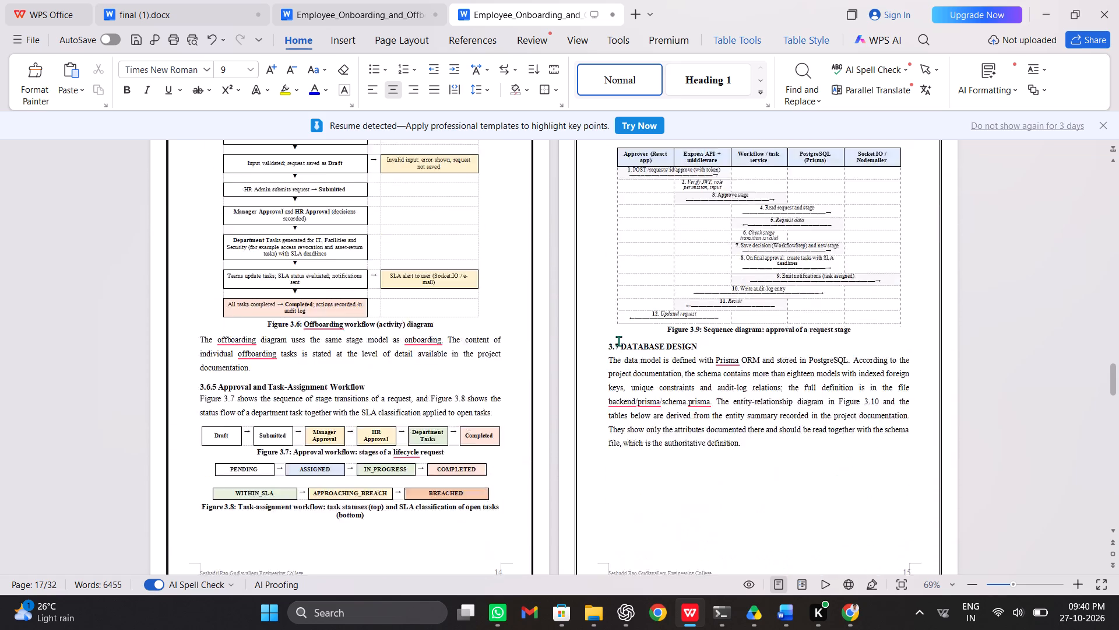
{"action": "scroll", "coordinate": [618, 341], "scroll_direction": "down", "scroll_amount": 3}
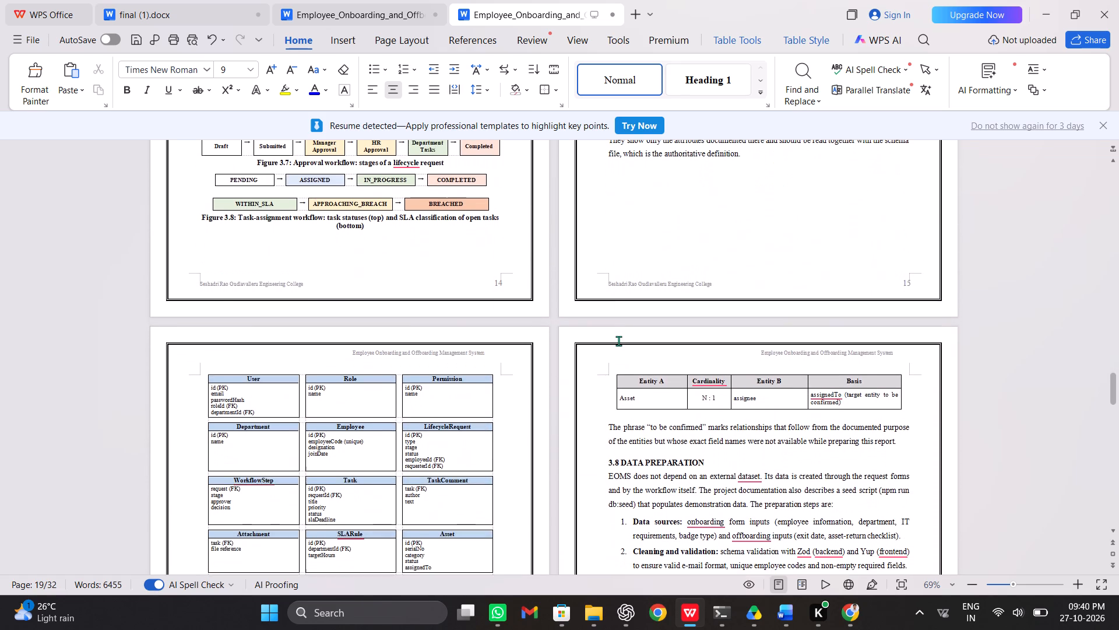
{"action": "scroll", "coordinate": [618, 341], "scroll_direction": "down", "scroll_amount": 5}
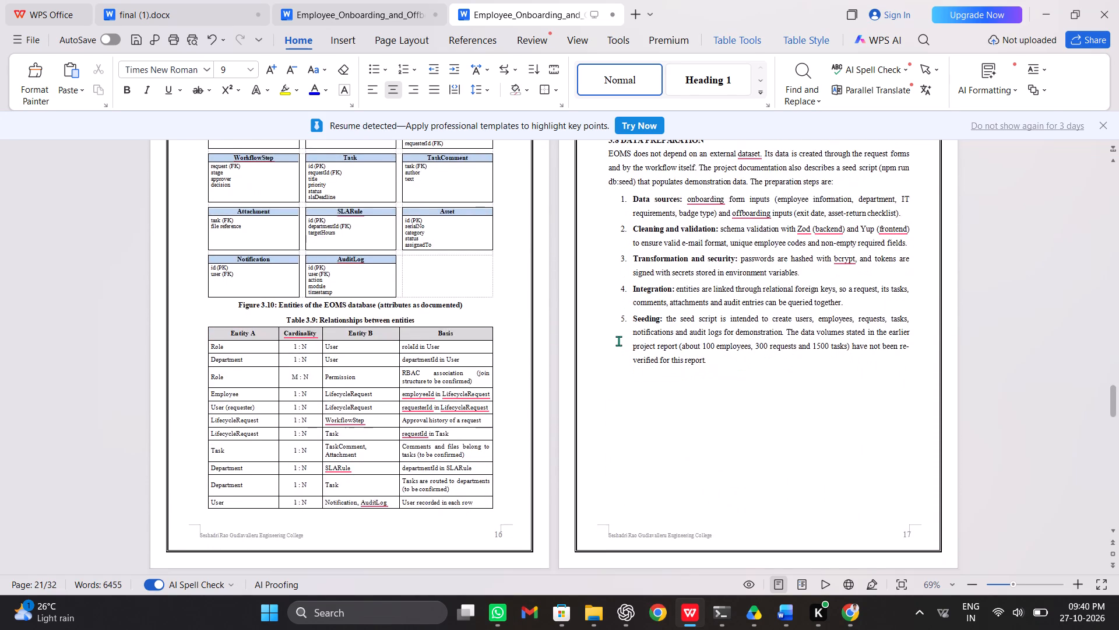
Review the layout from Chapter 4's results, screenshots and testing section through the future scope list and the references.
{"action": "scroll", "coordinate": [618, 341], "scroll_direction": "down", "scroll_amount": 6}
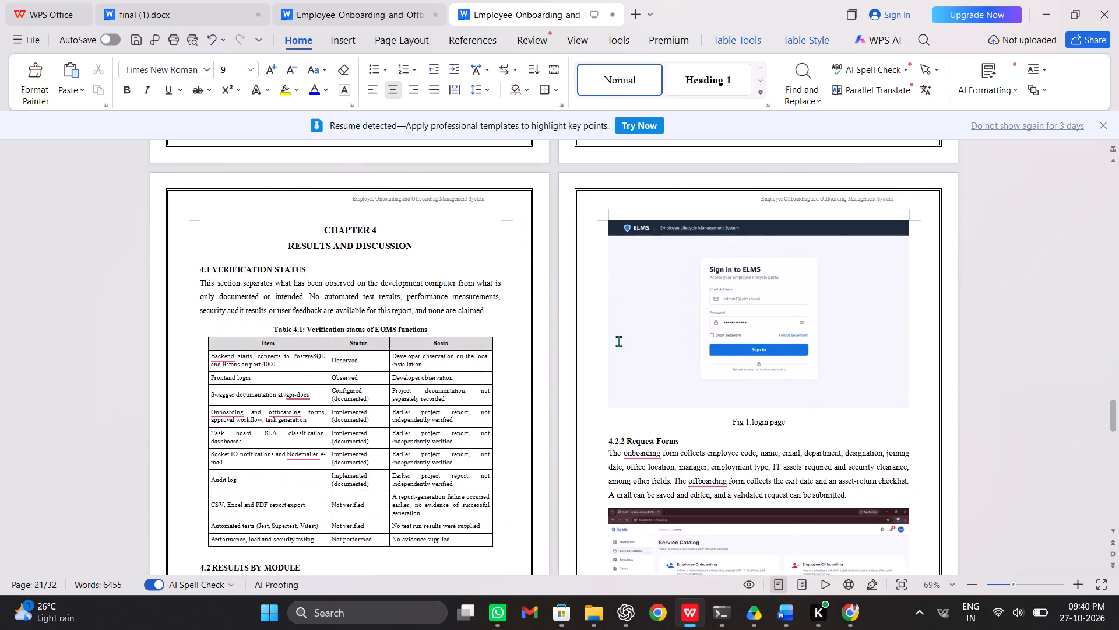
{"action": "scroll", "coordinate": [618, 341], "scroll_direction": "down", "scroll_amount": 5}
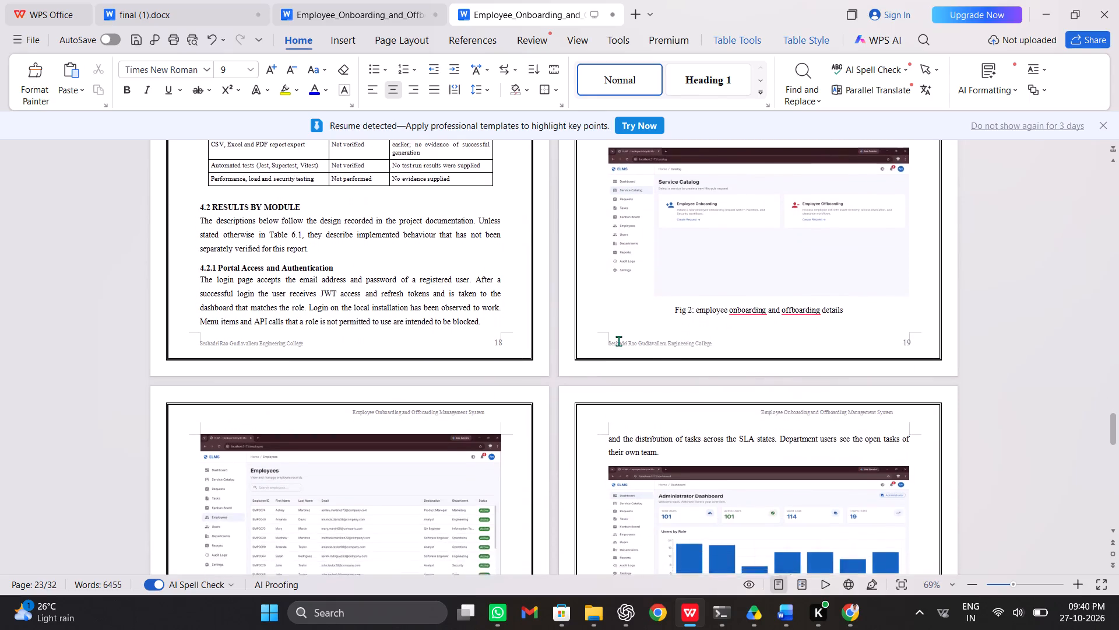
{"action": "scroll", "coordinate": [618, 341], "scroll_direction": "down", "scroll_amount": 5}
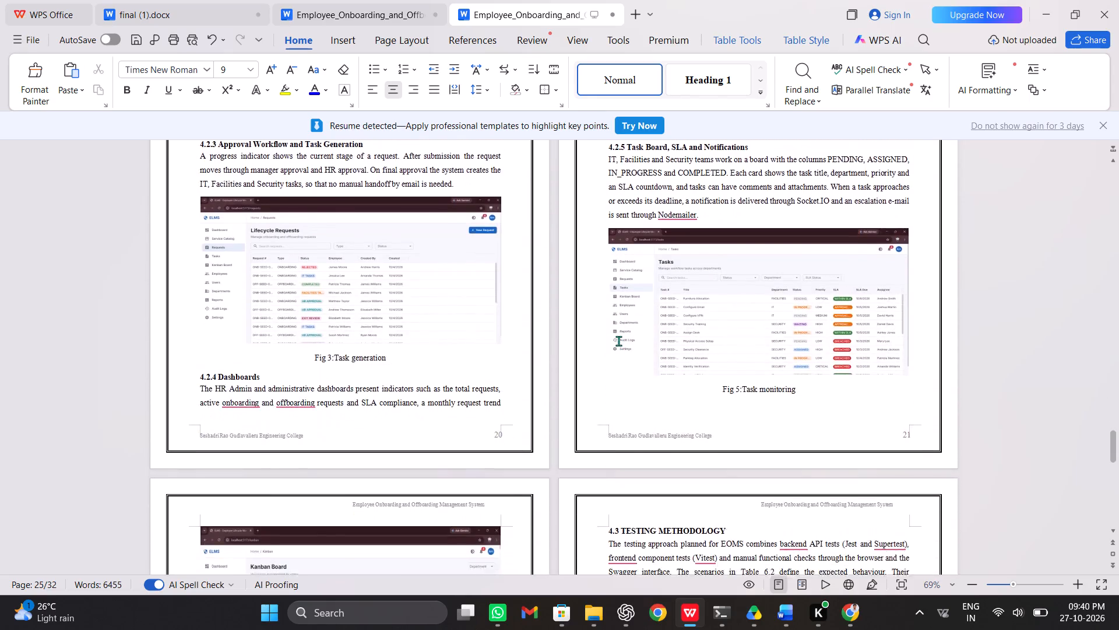
{"action": "scroll", "coordinate": [618, 341], "scroll_direction": "down", "scroll_amount": 4}
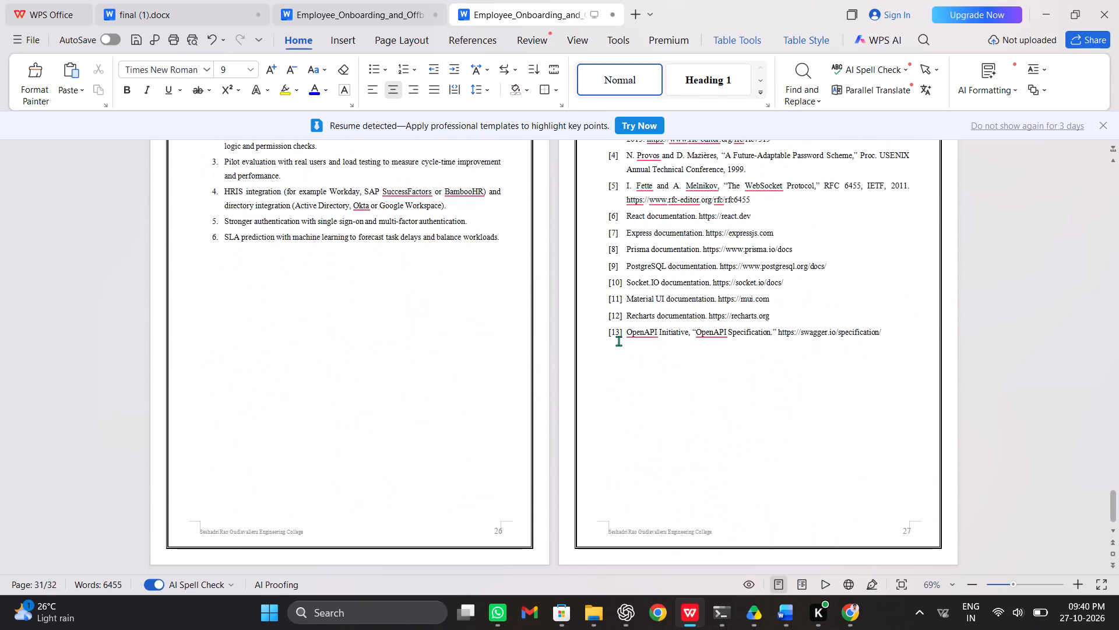
Save the report document.
{"action": "key", "text": "ctrl+s"}
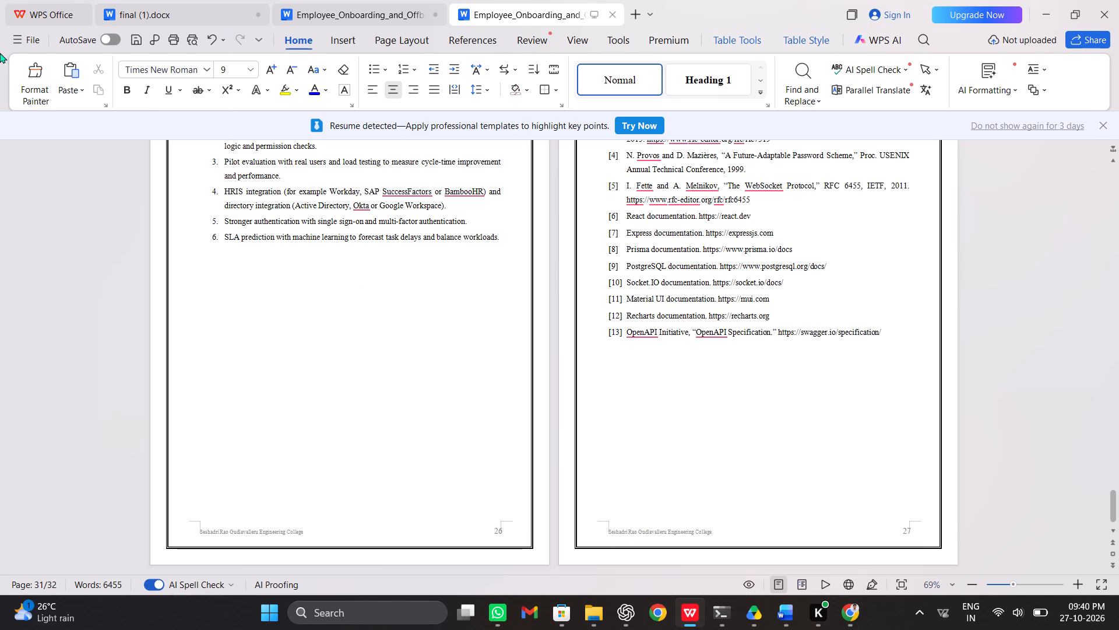
Save a copy of the report in PDF format in the Downloads folder, named C21_Project_Report.
{"action": "left_click", "coordinate": [41, 38]}
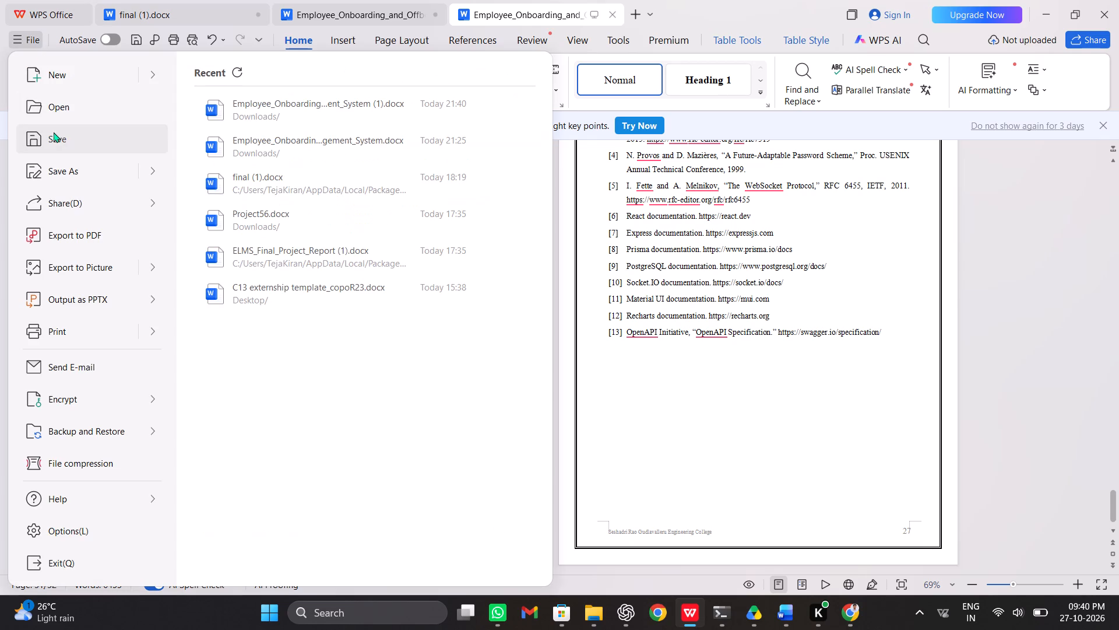
{"action": "left_click", "coordinate": [50, 163]}
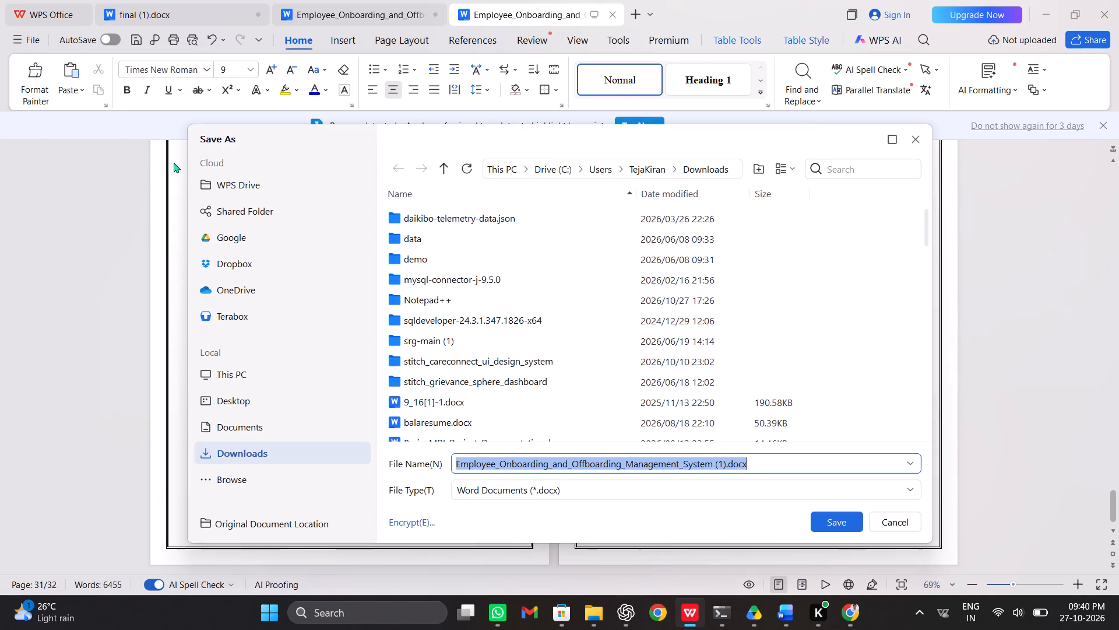
{"action": "left_click", "coordinate": [499, 484]}
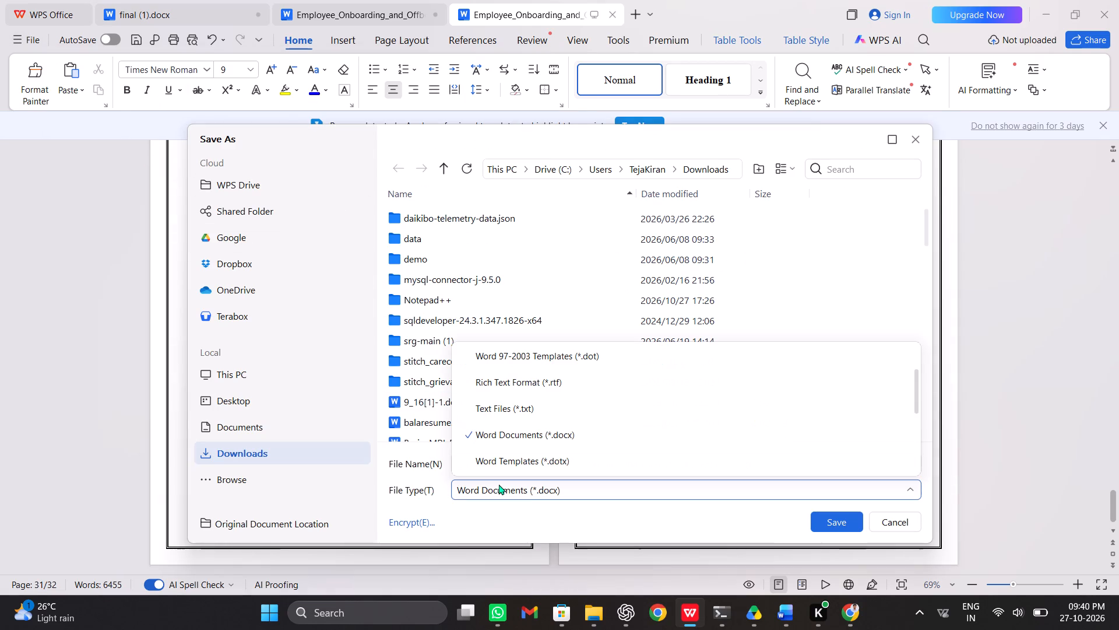
{"action": "scroll", "coordinate": [518, 444], "scroll_direction": "down", "scroll_amount": 3}
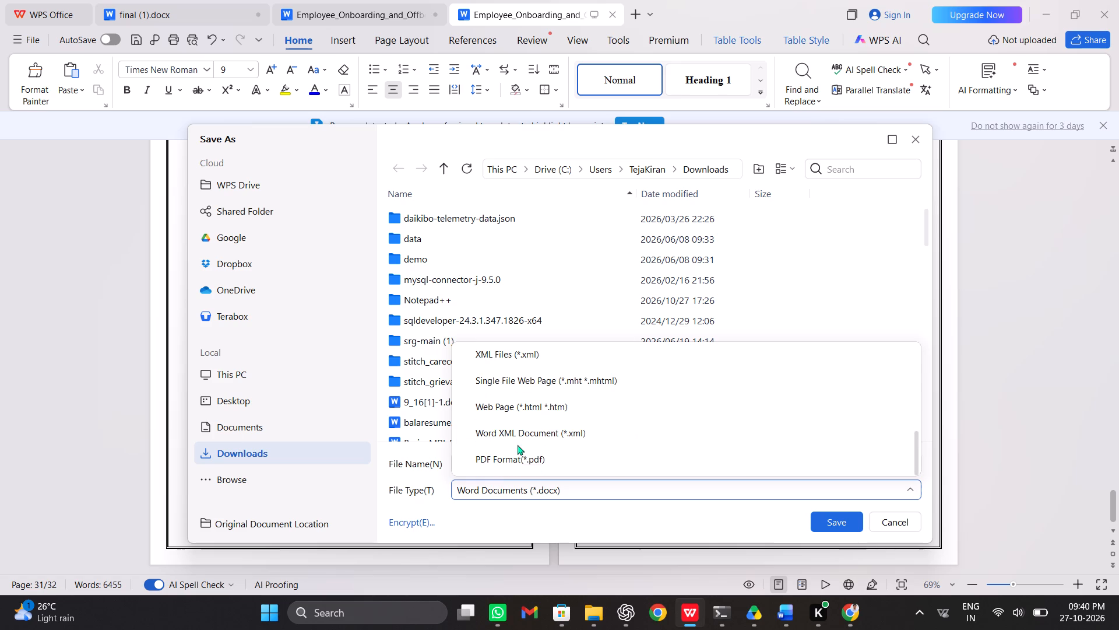
{"action": "left_click", "coordinate": [515, 454]}
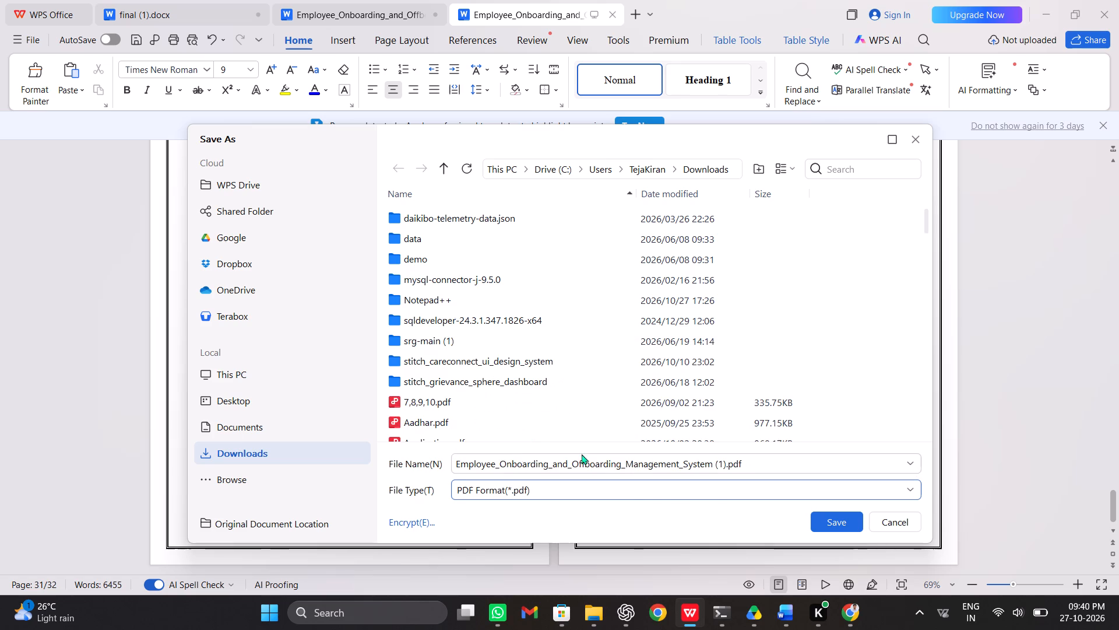
{"action": "left_click", "coordinate": [753, 463]}
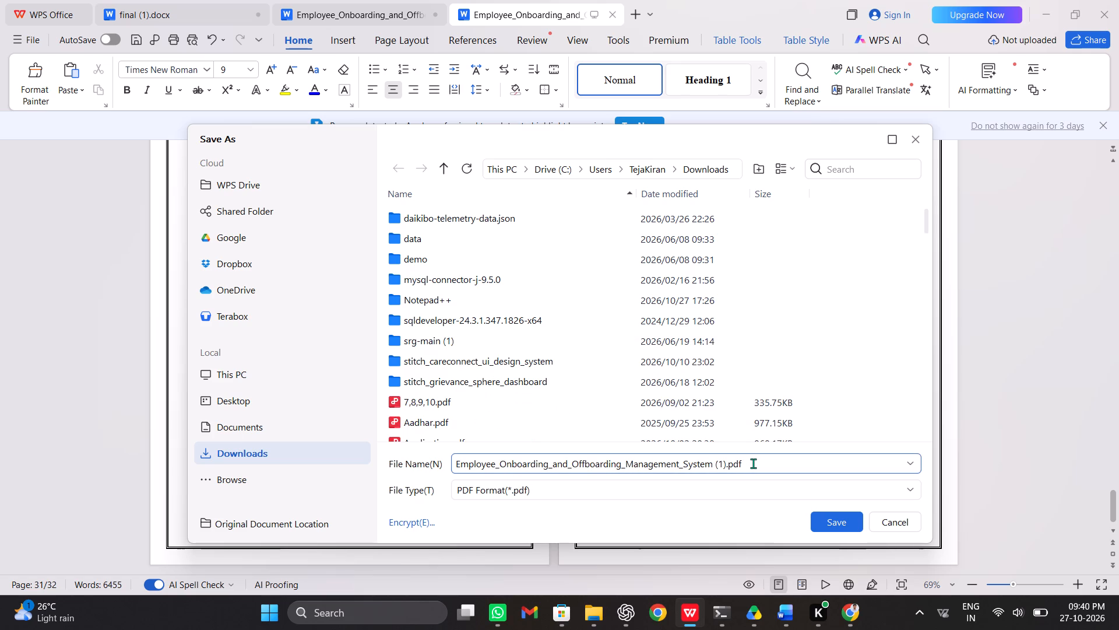
{"action": "key", "text": "BackSpace"}
{"action": "key", "text": "BackSpace"}
{"action": "key", "text": "BackSpace"}
{"action": "key", "text": "BackSpace"}
{"action": "key", "text": "BackSpace"}
{"action": "key", "text": "BackSpace"}
{"action": "key", "text": "BackSpace"}
{"action": "key", "text": "BackSpace"}
{"action": "key", "text": "BackSpace"}
{"action": "key", "text": "BackSpace"}
{"action": "key", "text": "BackSpace"}
{"action": "key", "text": "BackSpace"}
{"action": "key", "text": "BackSpace"}
{"action": "key", "text": "BackSpace"}
{"action": "key", "text": "BackSpace"}
{"action": "key", "text": "BackSpace"}
{"action": "key", "text": "BackSpace"}
{"action": "key", "text": "BackSpace"}
{"action": "key", "text": "BackSpace"}
{"action": "key", "text": "BackSpace"}
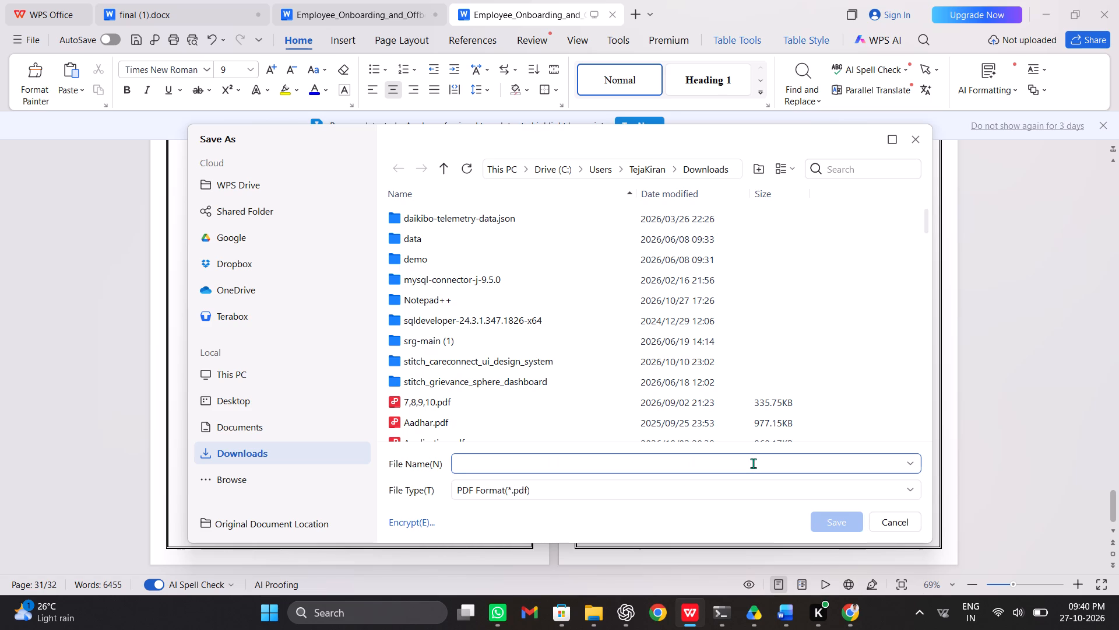
{"action": "type", "text": "c21"}
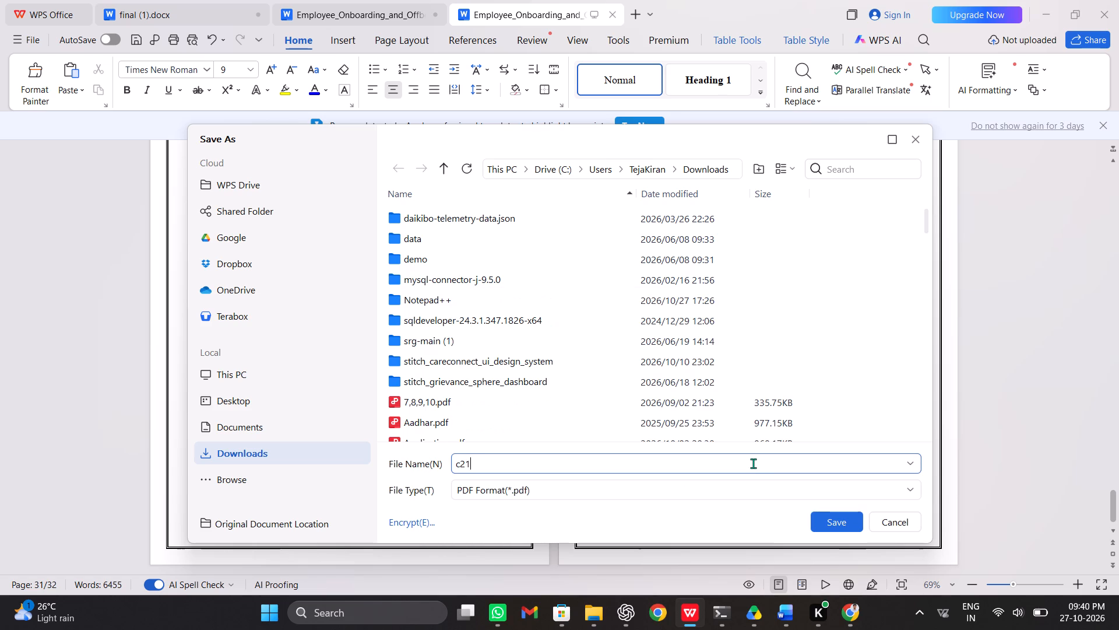
{"action": "key", "text": "Left"}
{"action": "key", "text": "Left"}
{"action": "key", "text": "Left"}
{"action": "key", "text": "Right"}
{"action": "key", "text": "BackSpace"}
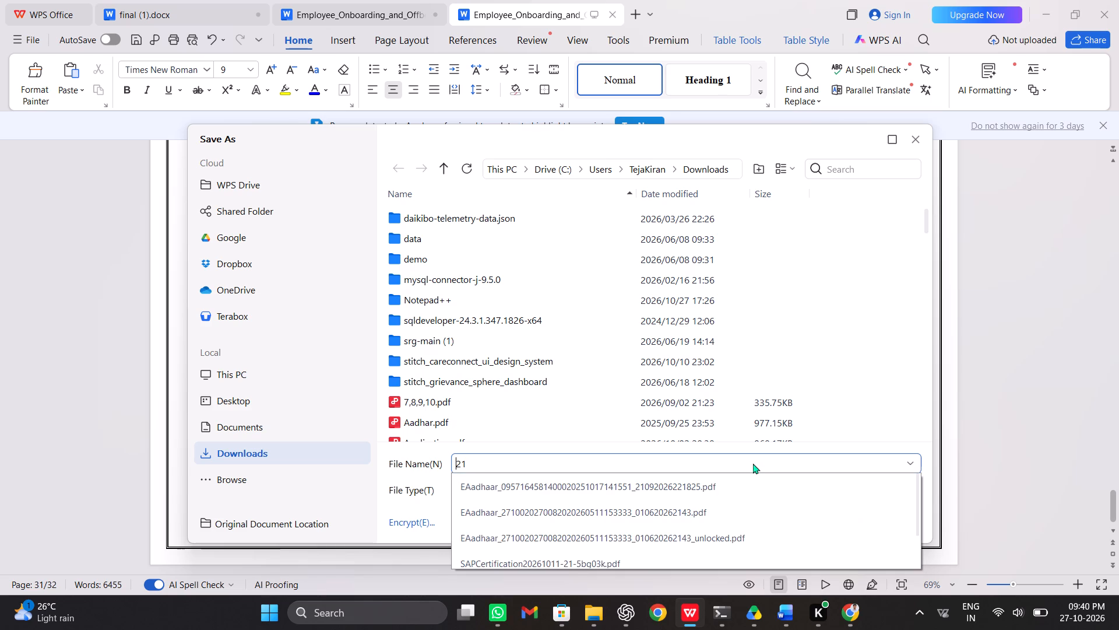
{"action": "key", "text": "shift+c"}
{"action": "key", "text": "Right"}
{"action": "key", "text": "Right"}
{"action": "key", "text": "Right"}
{"action": "key", "text": "Right"}
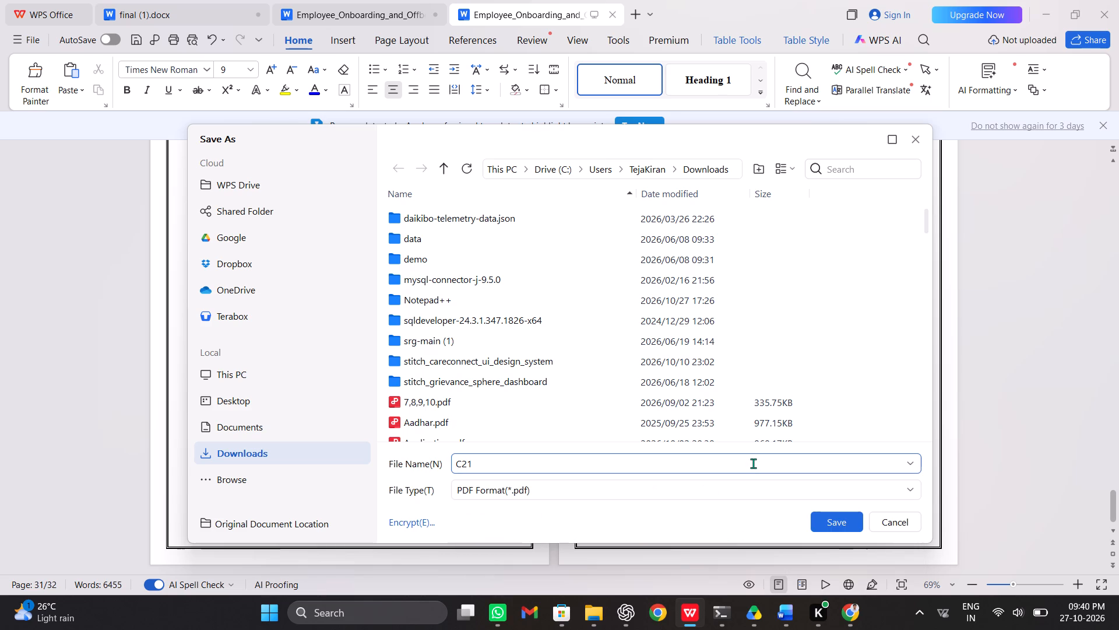
{"action": "type", "text": "_Project_"}
{"action": "type", "text": "Report"}
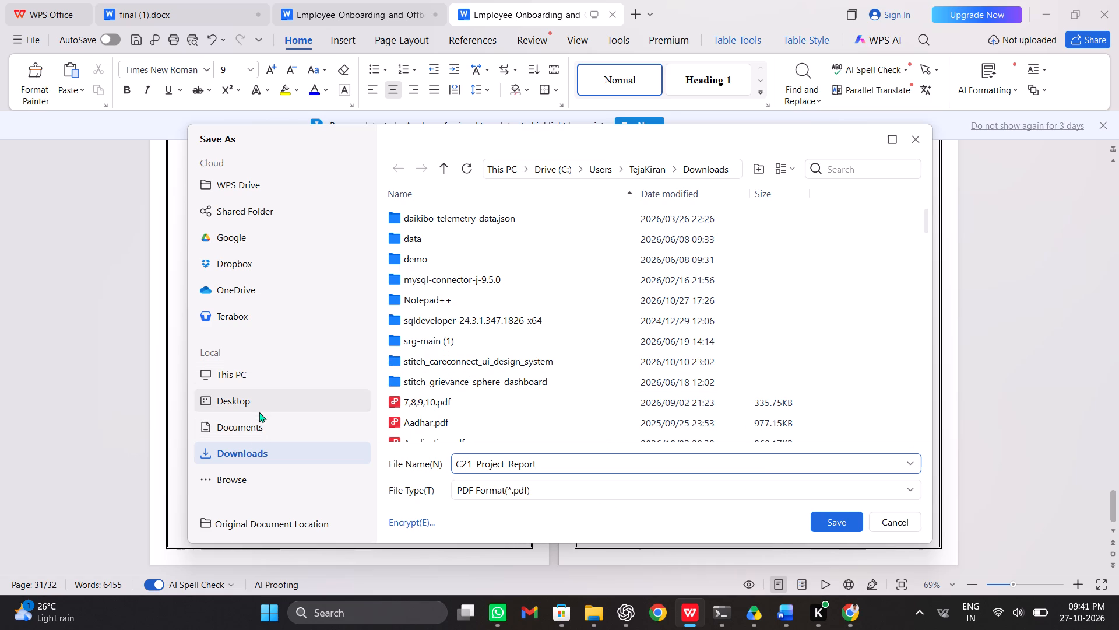
{"action": "left_click", "coordinate": [835, 527]}
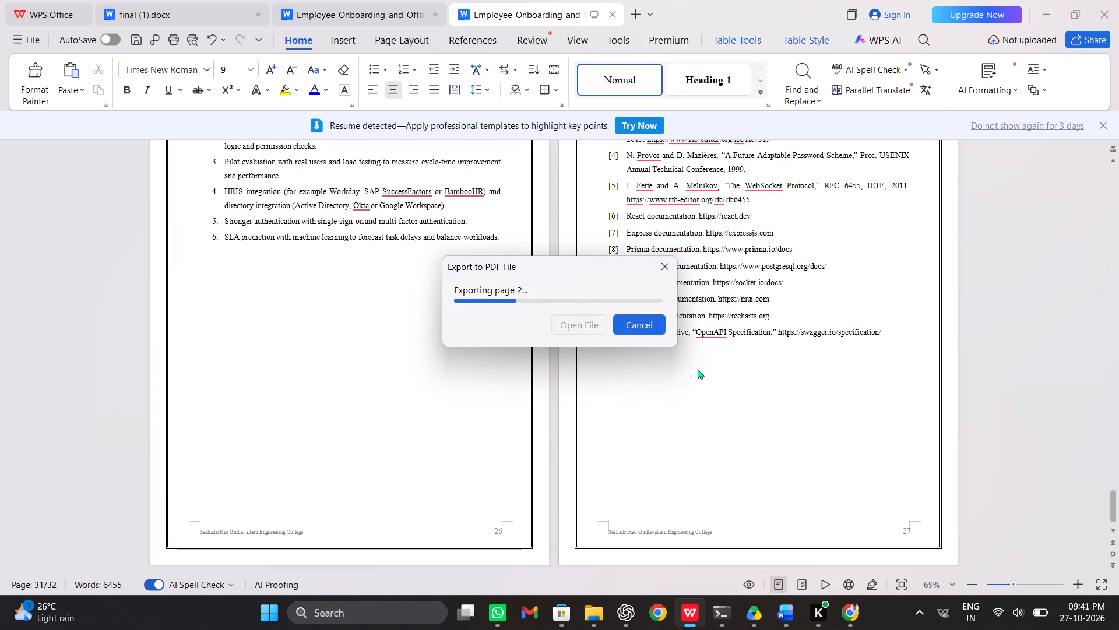
Switch to the Downloads folder window in File Explorer.
{"action": "left_click", "coordinate": [594, 610]}
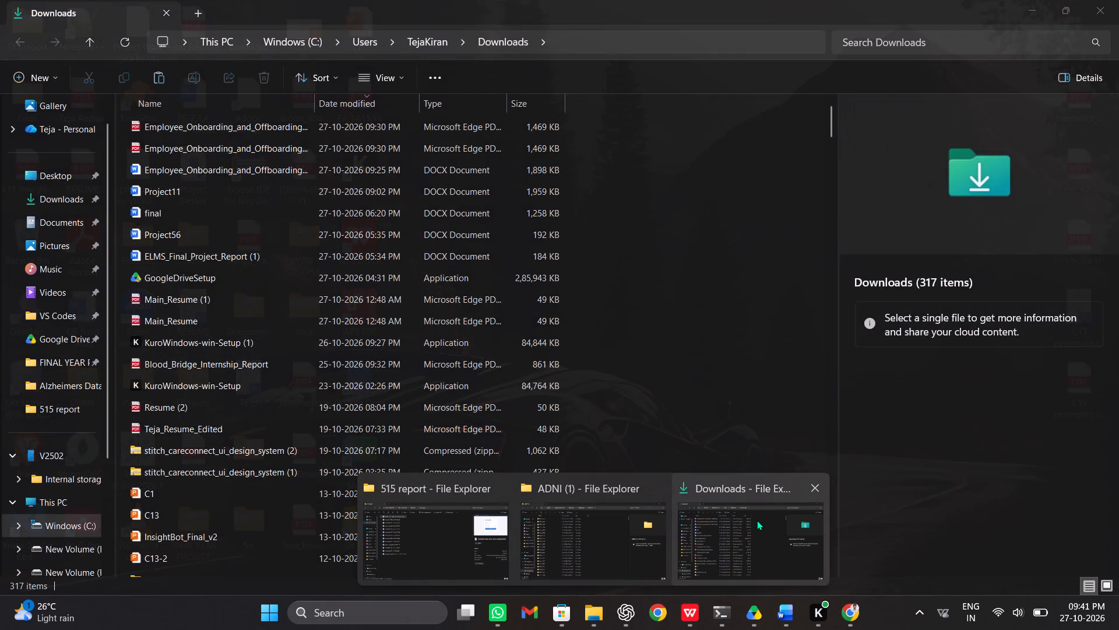
{"action": "left_click", "coordinate": [757, 520]}
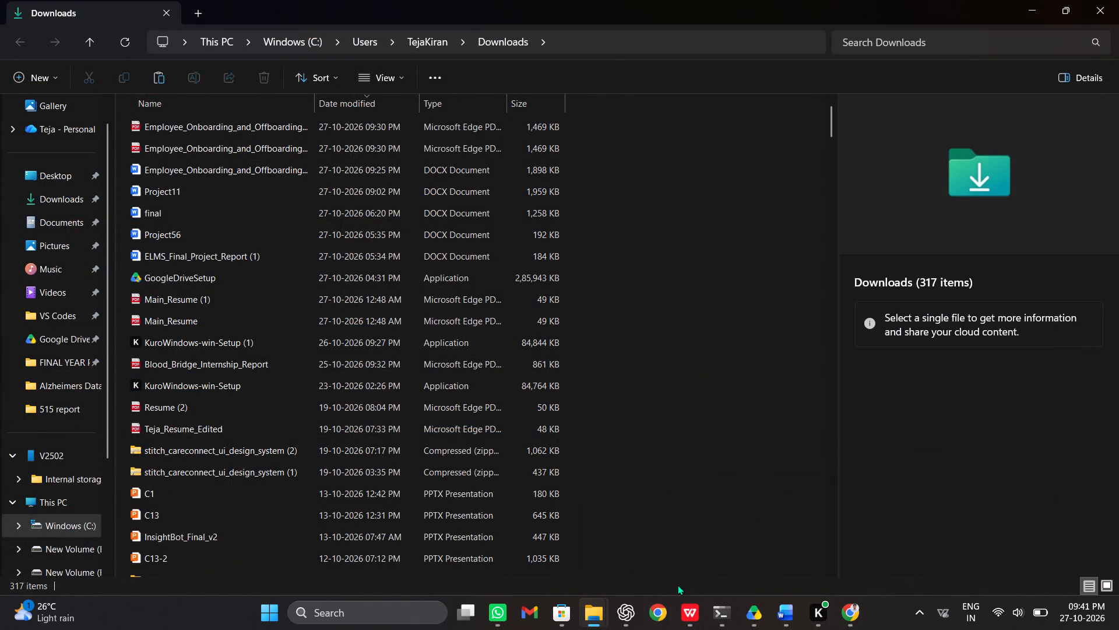
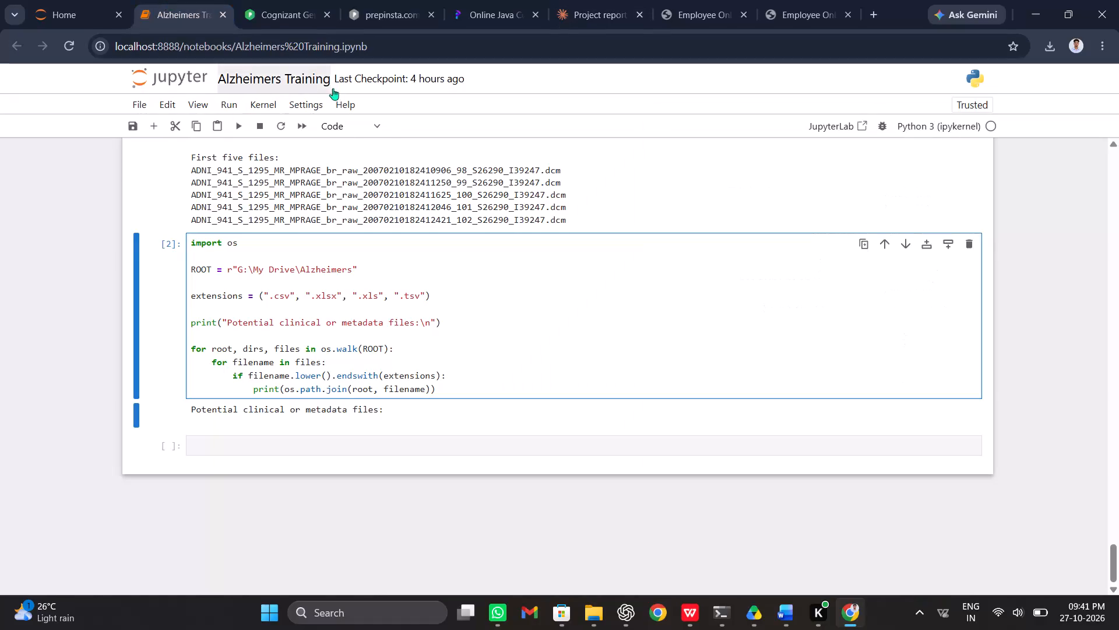
Rerun the Alzheimers Training notebook cell that searches the Alzheimers drive folder for clinical or metadata files.
{"action": "left_click", "coordinate": [325, 345]}
{"action": "scroll", "coordinate": [325, 345], "scroll_direction": "up", "scroll_amount": 2}
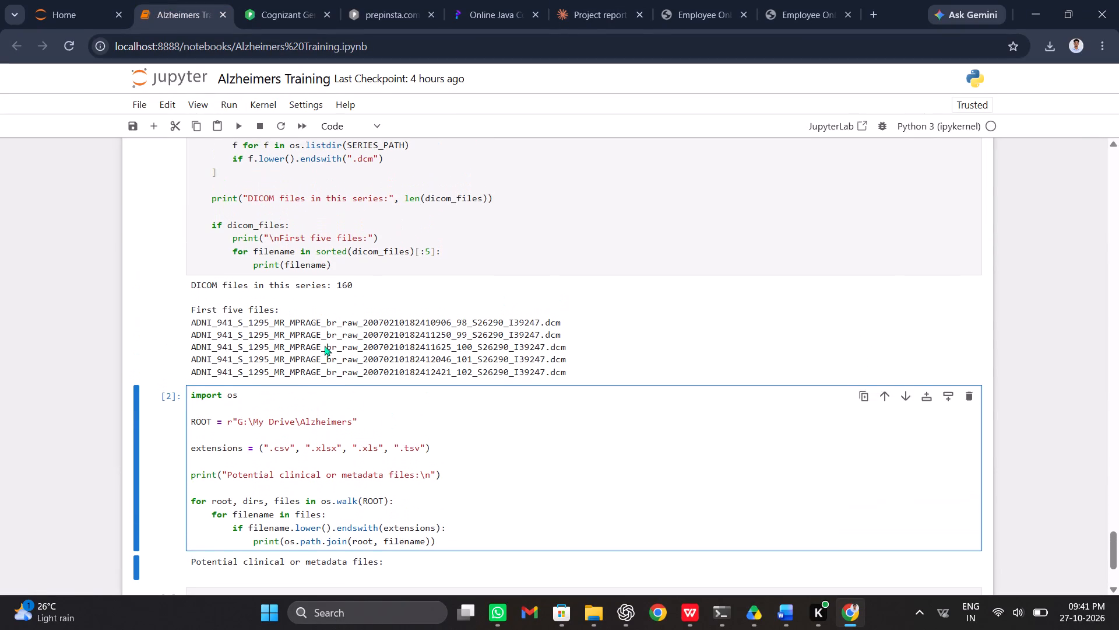
{"action": "left_click", "coordinate": [241, 131]}
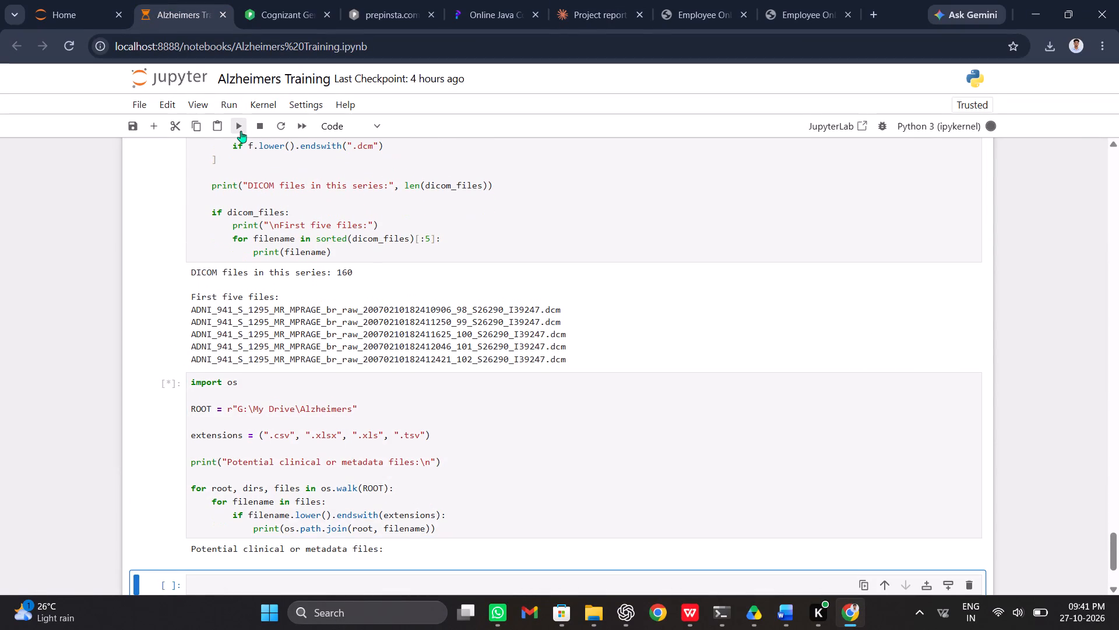
{"action": "scroll", "coordinate": [413, 385], "scroll_direction": "down", "scroll_amount": 1}
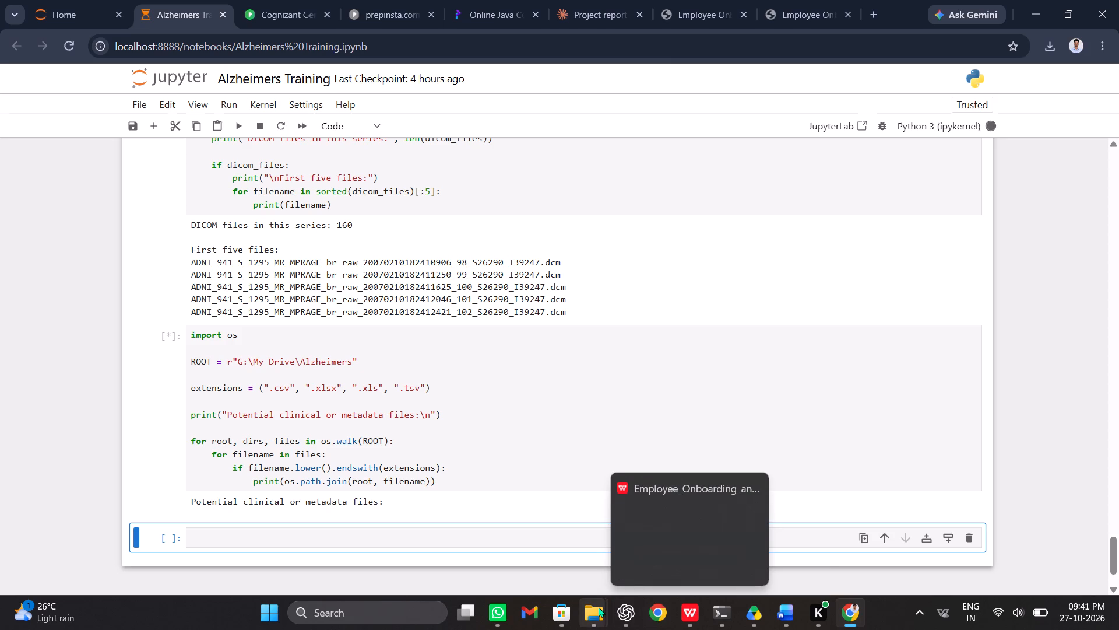
Switch to the Downloads folder in File Explorer, refresh it, and copy the C21_Project_Report PDF to the clipboard.
{"action": "left_click", "coordinate": [732, 528]}
{"action": "scroll", "coordinate": [540, 373], "scroll_direction": "up", "scroll_amount": 3}
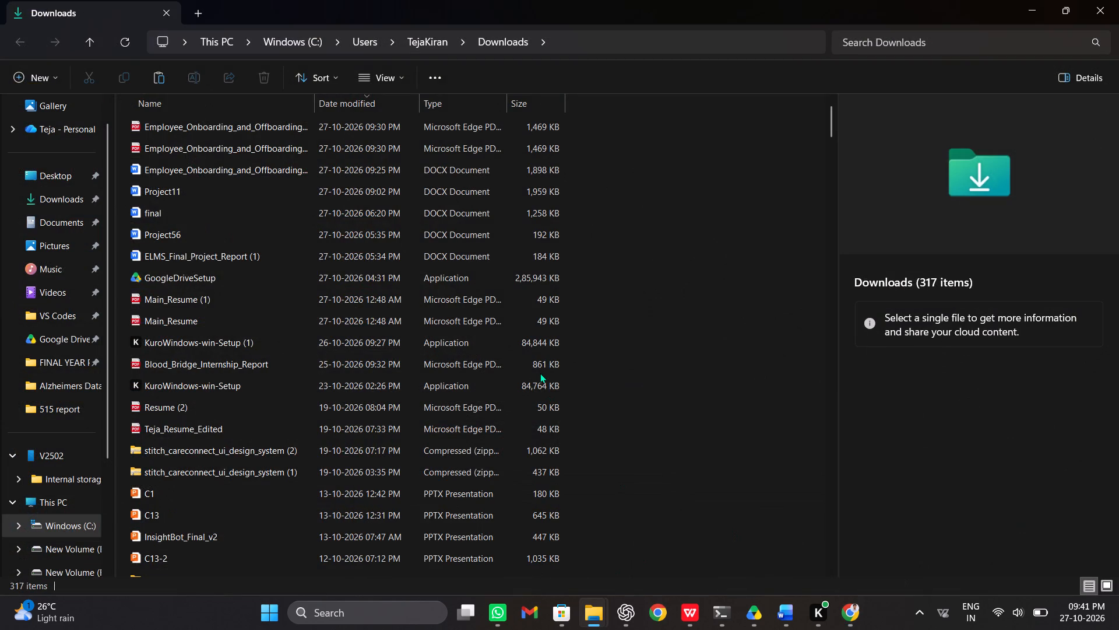
{"action": "left_click", "coordinate": [121, 55]}
{"action": "triple_click", "coordinate": [121, 55]}
{"action": "left_click_drag", "start_coordinate": [121, 55], "coordinate": [134, 44]}
{"action": "left_click", "coordinate": [134, 44]}
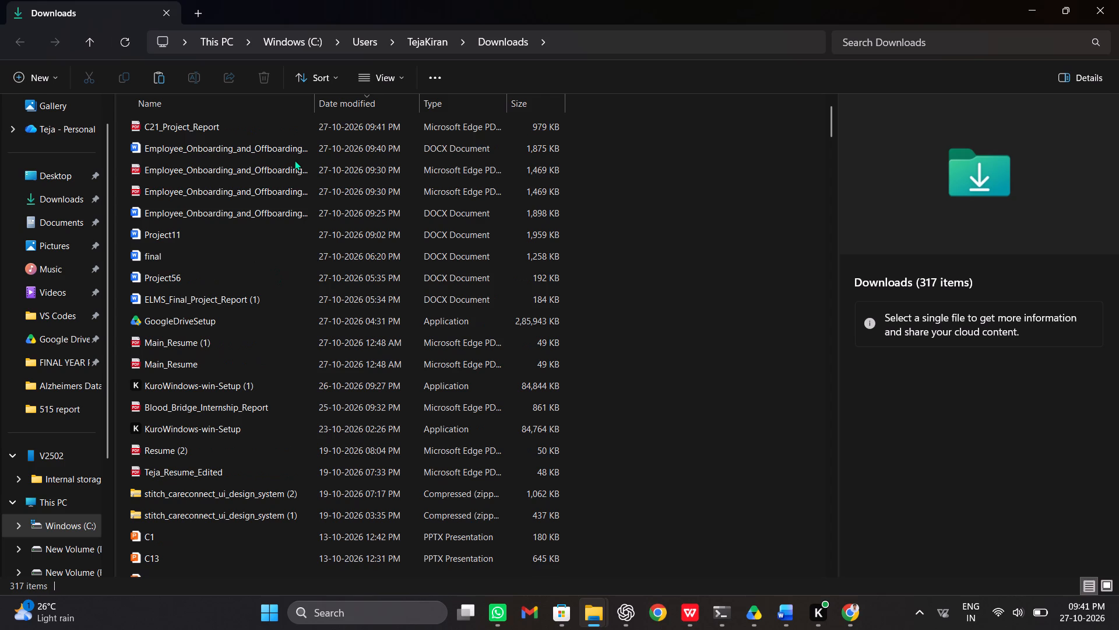
{"action": "left_click", "coordinate": [337, 129]}
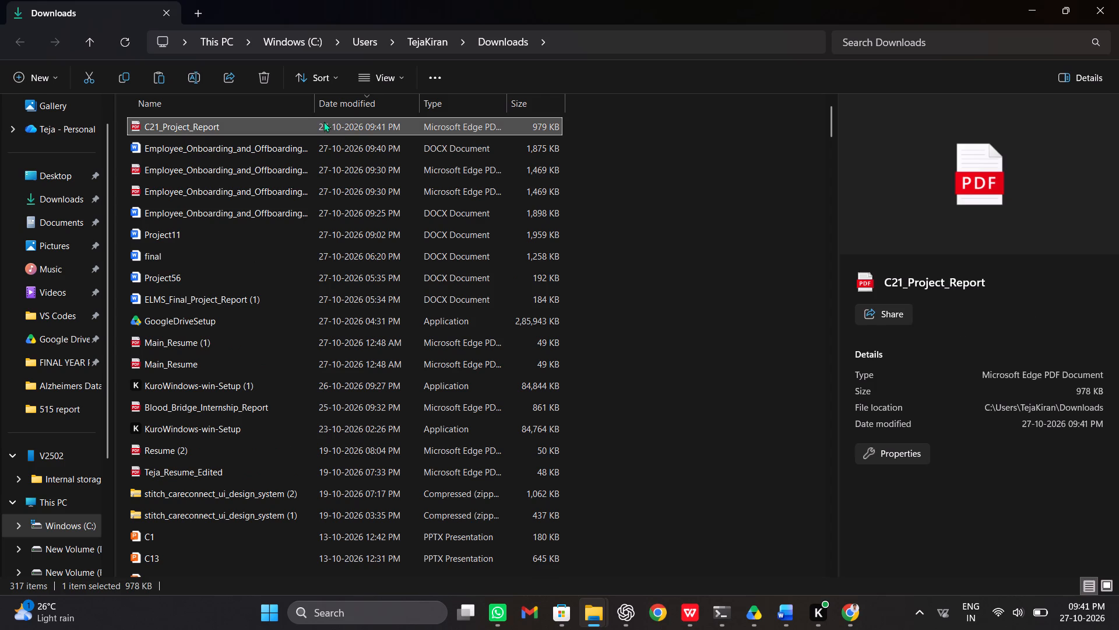
{"action": "key", "text": "ctrl+c"}
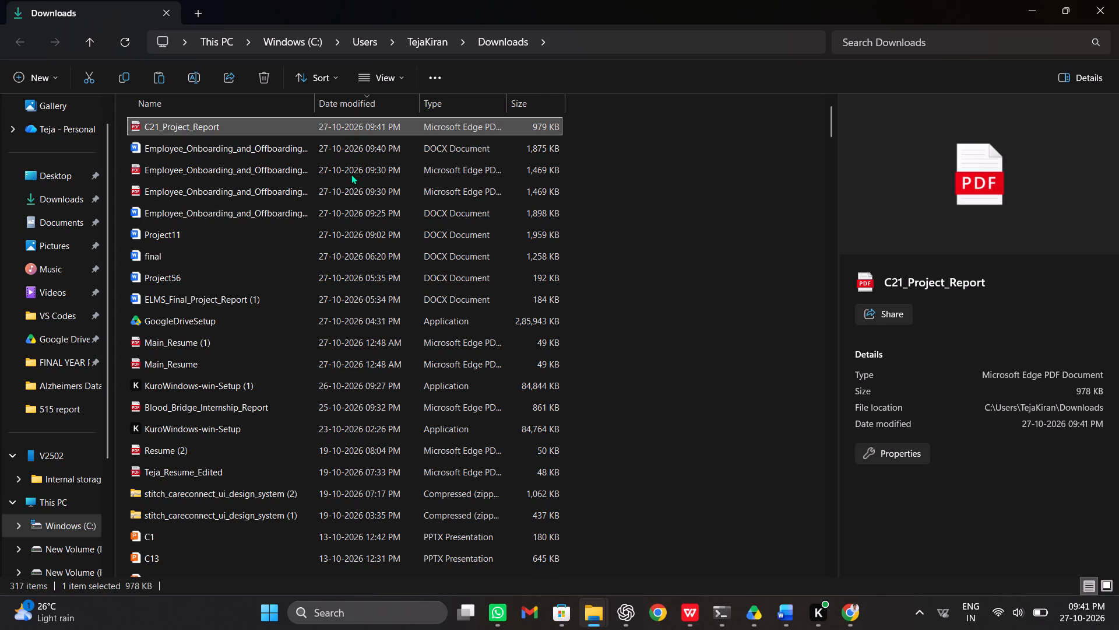
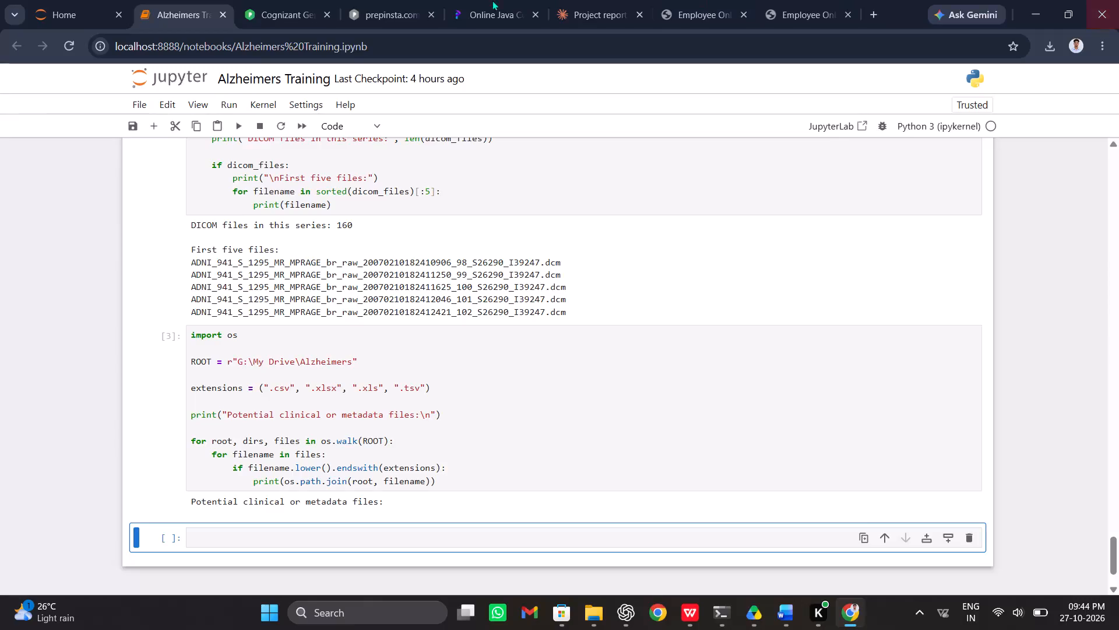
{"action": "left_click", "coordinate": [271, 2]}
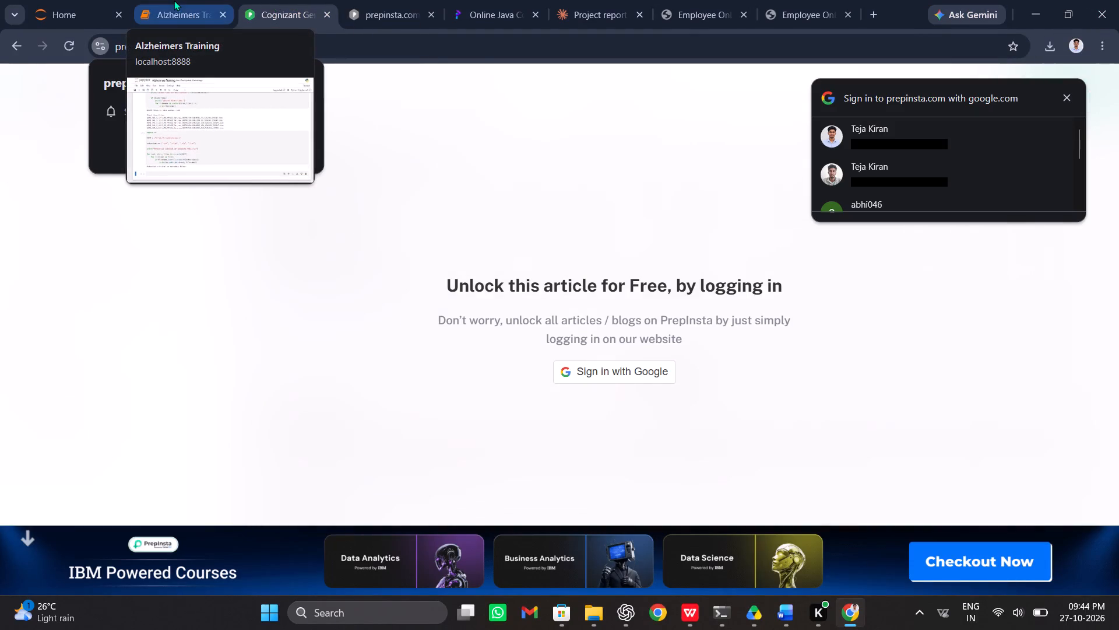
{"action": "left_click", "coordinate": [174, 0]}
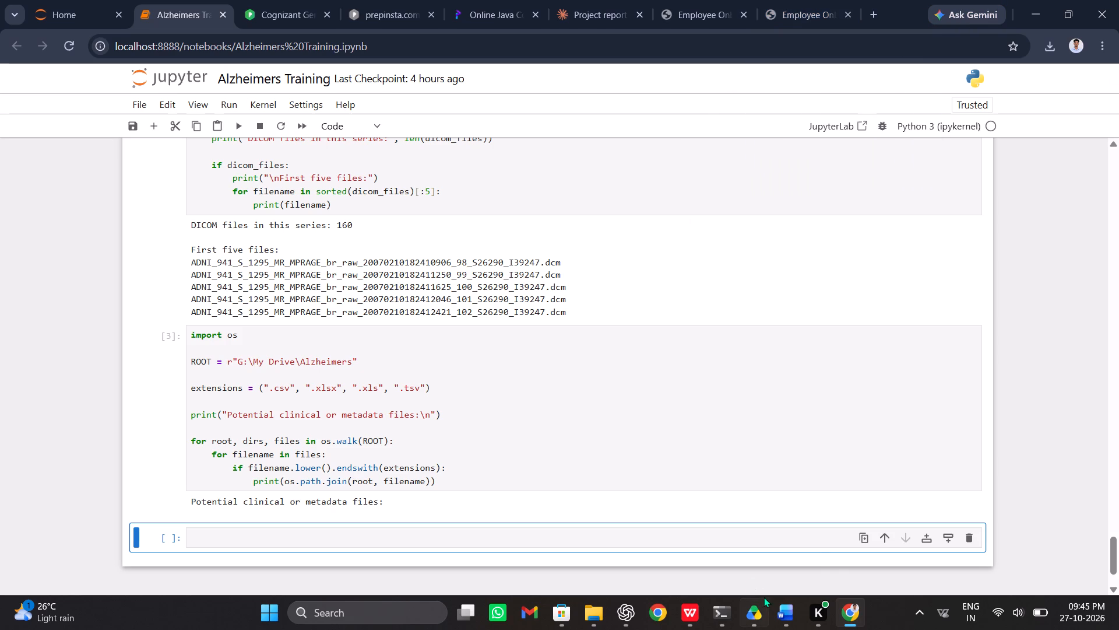
Switch to WPS Office and close the Export to PDF File dialog.
{"action": "left_click", "coordinate": [688, 603]}
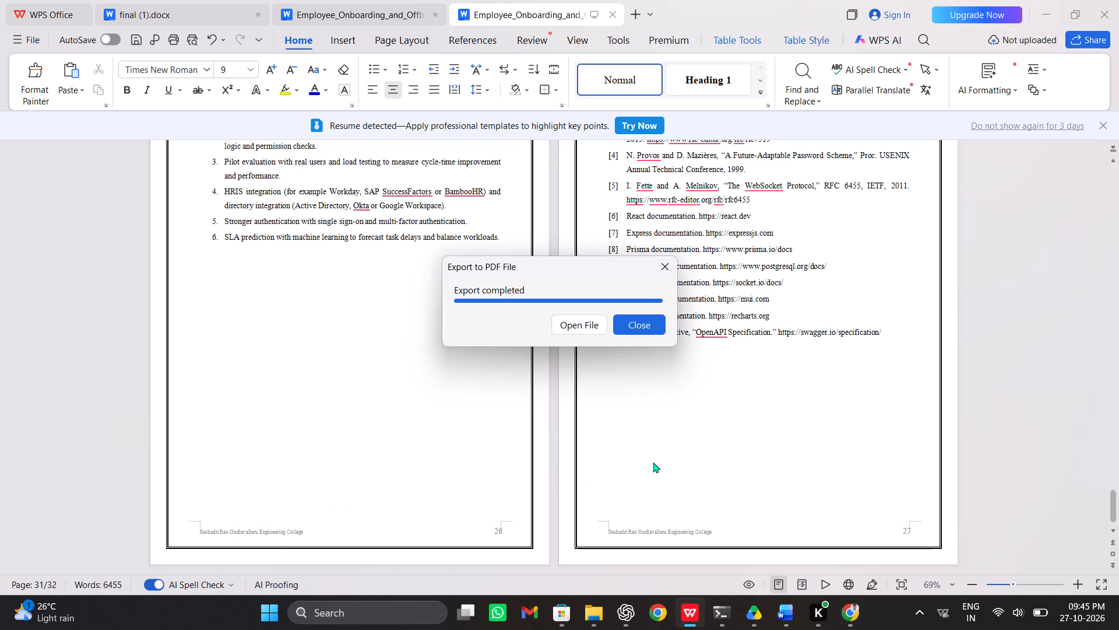
{"action": "left_click", "coordinate": [646, 334]}
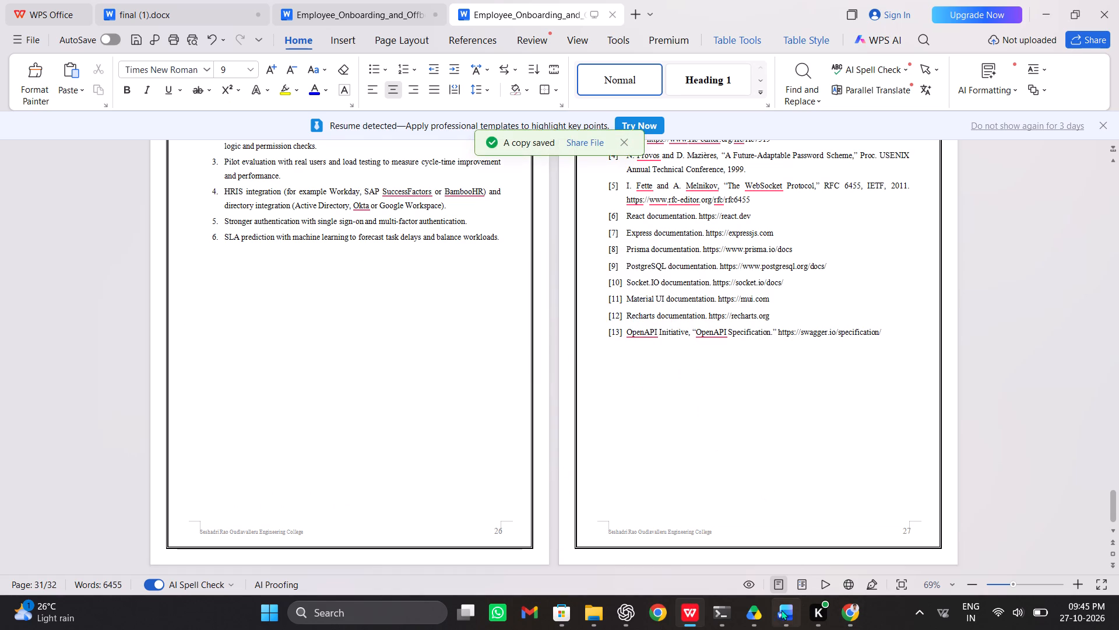
Switch to Microsoft Word, save the Project11 document and close it.
{"action": "left_click", "coordinate": [778, 612]}
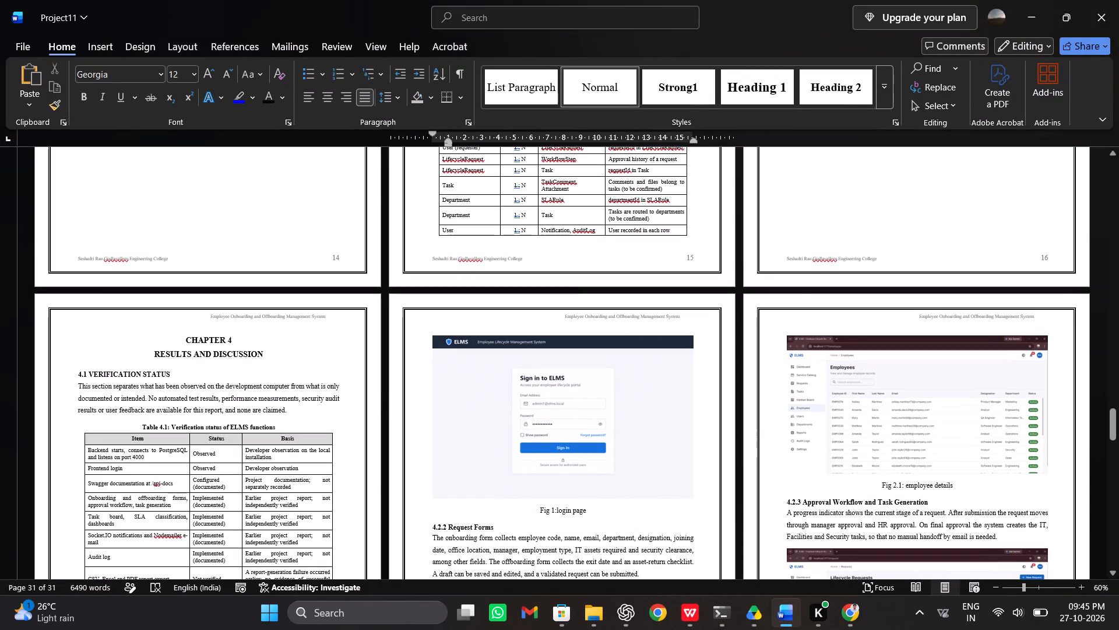
{"action": "key", "text": "ctrl+s"}
{"action": "left_click", "coordinate": [1118, 0]}
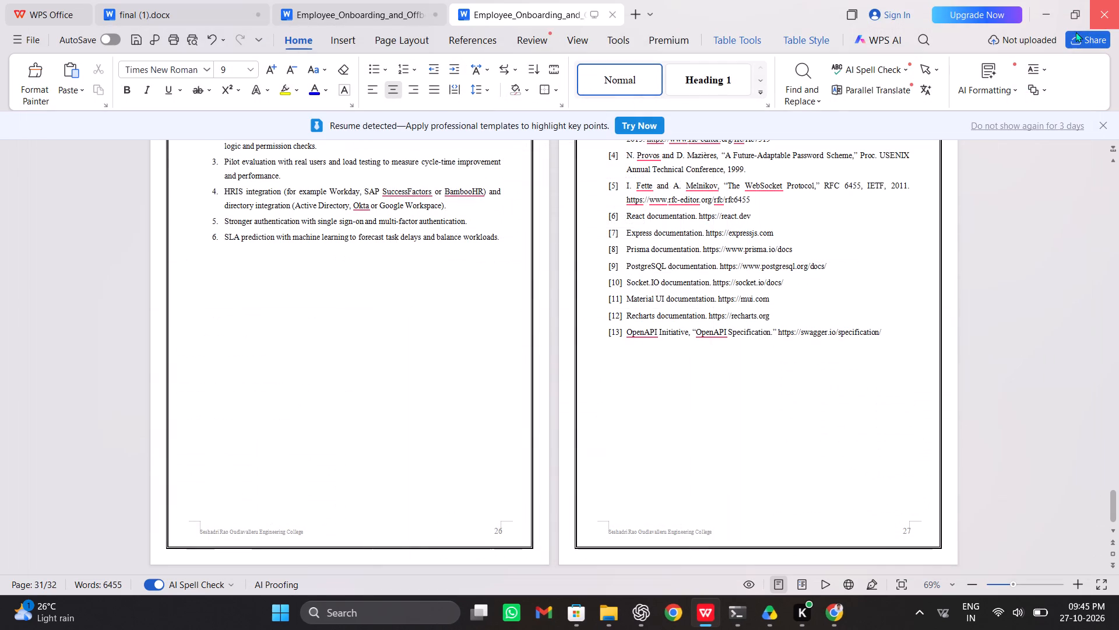
Bring up the Google Drive desktop window, close it, and dismiss the Items removed notification.
{"action": "left_click", "coordinate": [759, 605]}
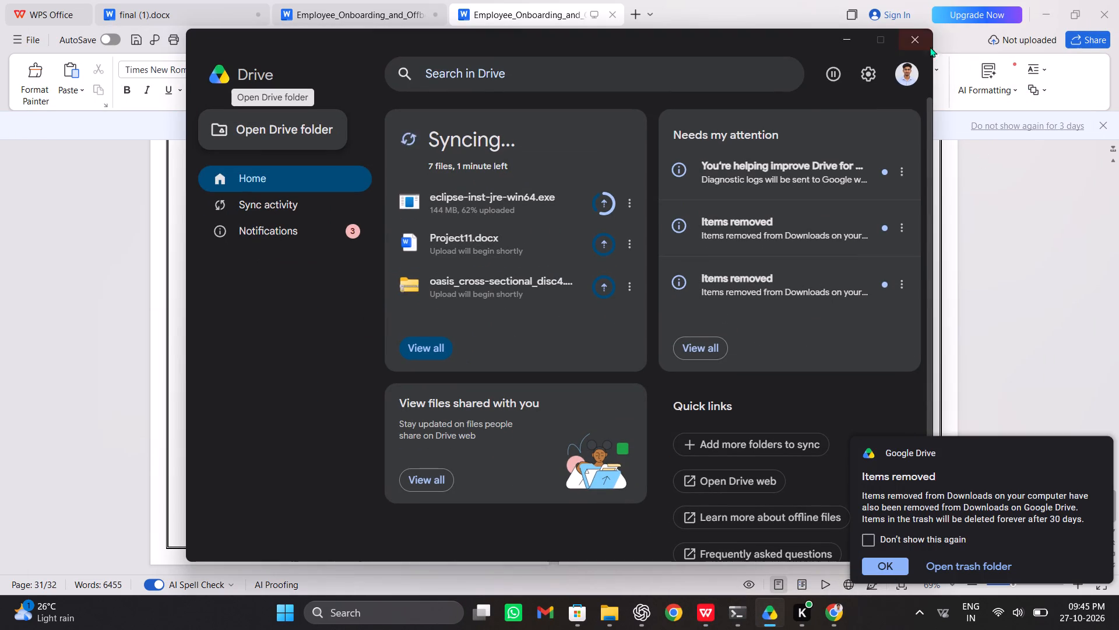
{"action": "left_click", "coordinate": [920, 45]}
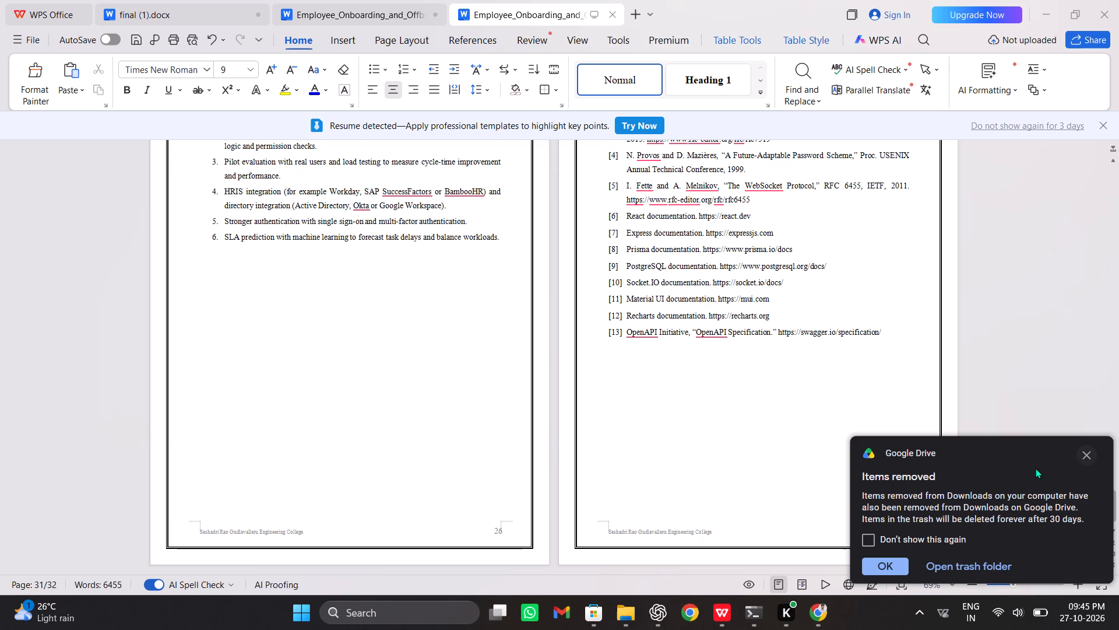
{"action": "left_click", "coordinate": [1085, 450]}
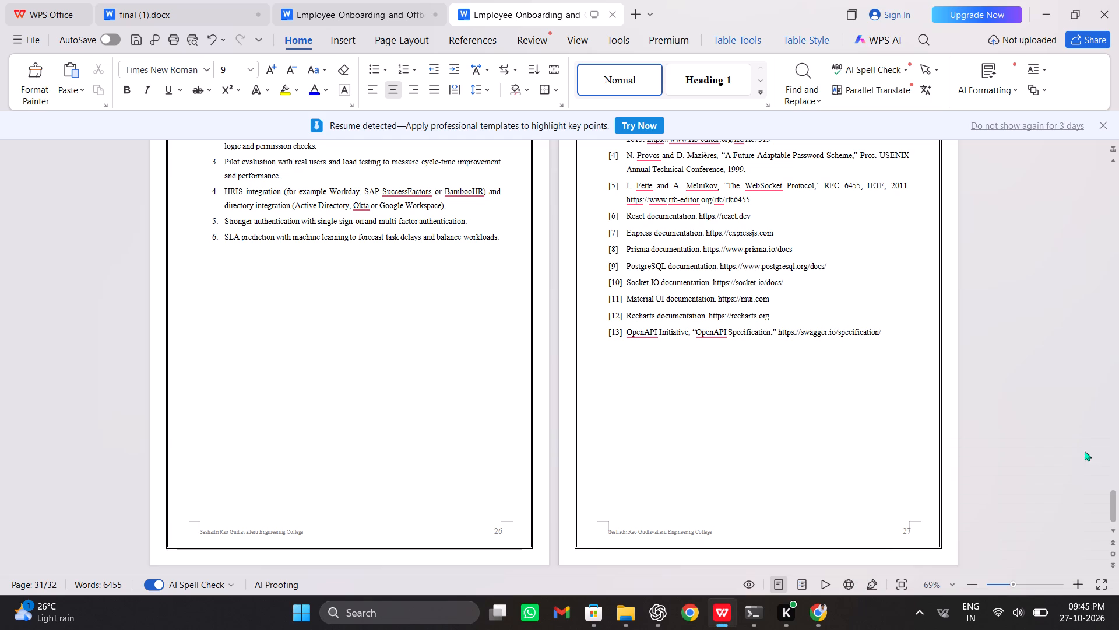
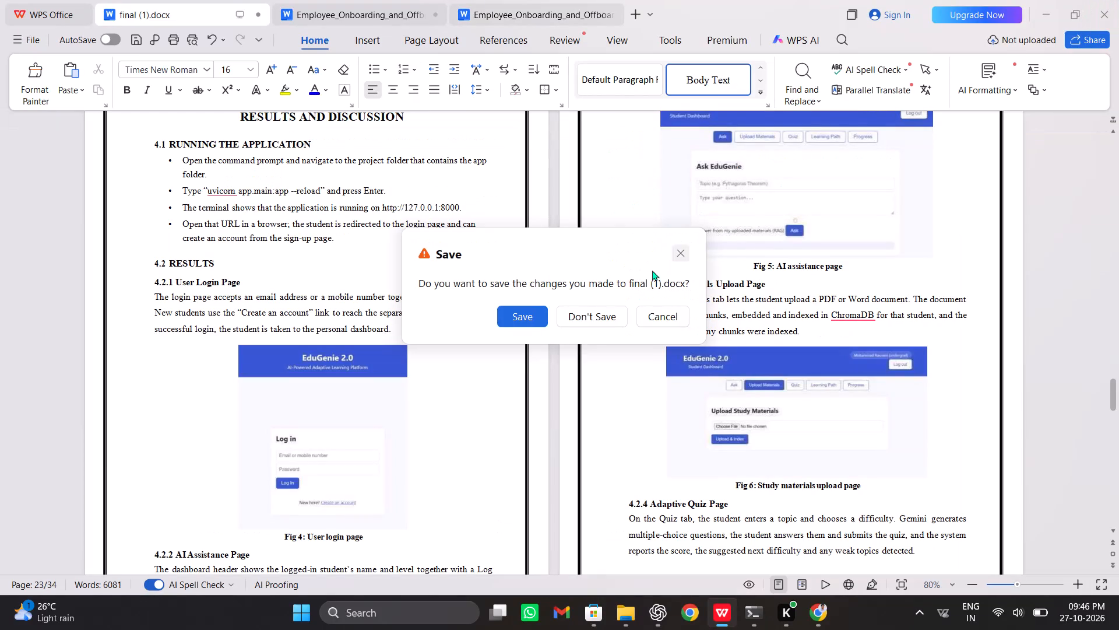
Save the changes to final (1).docx and close the Employee_Onboarding_and_Offboarding_Management_System document without saving its changes.
{"action": "left_click", "coordinate": [533, 322]}
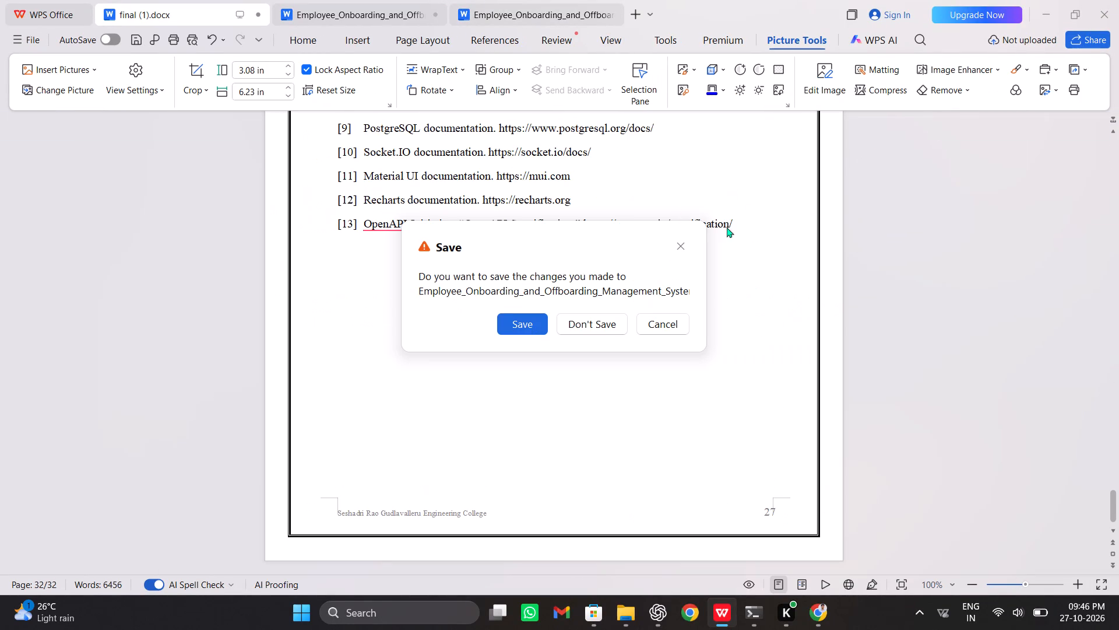
{"action": "left_click", "coordinate": [603, 321]}
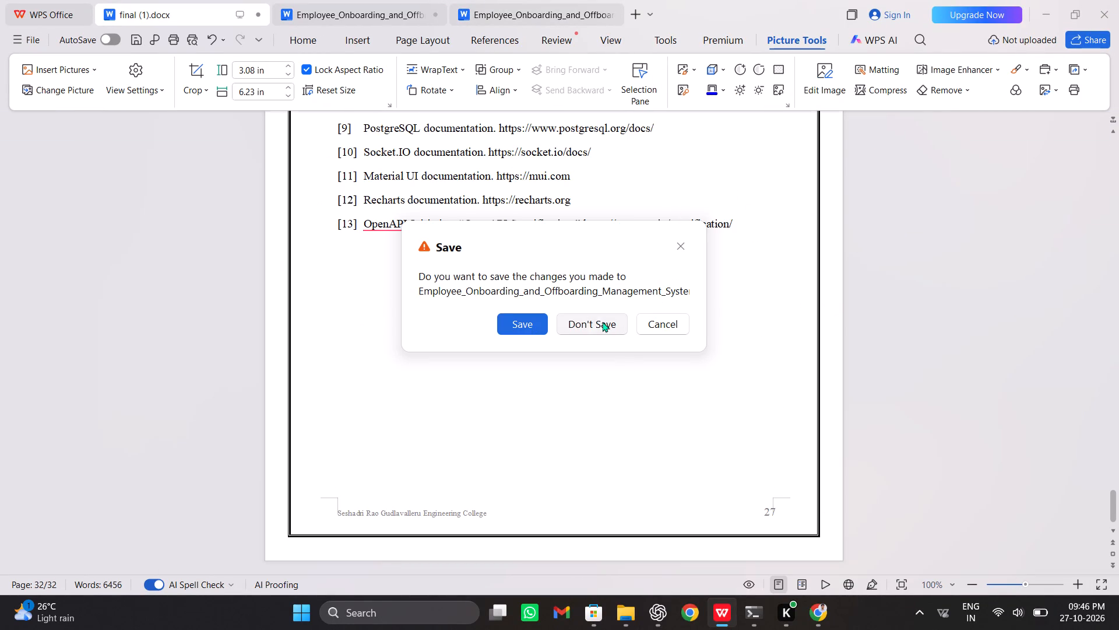
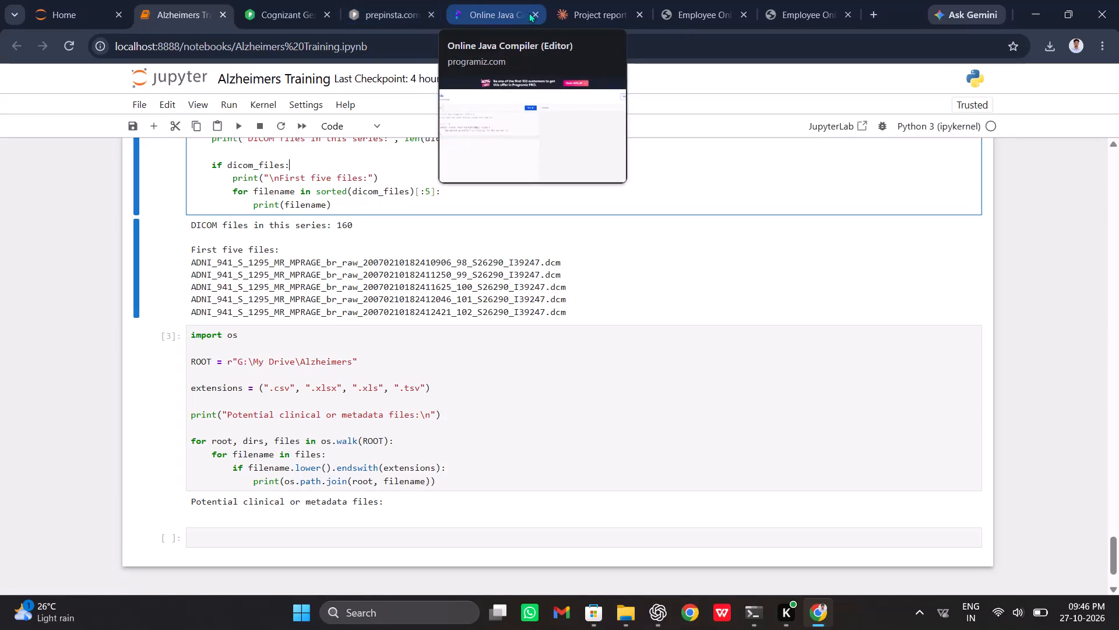
Close the Online Java Compiler, Project report, prepinsta.com and both Employee Onboarding tabs in Chrome.
{"action": "left_click", "coordinate": [537, 13]}
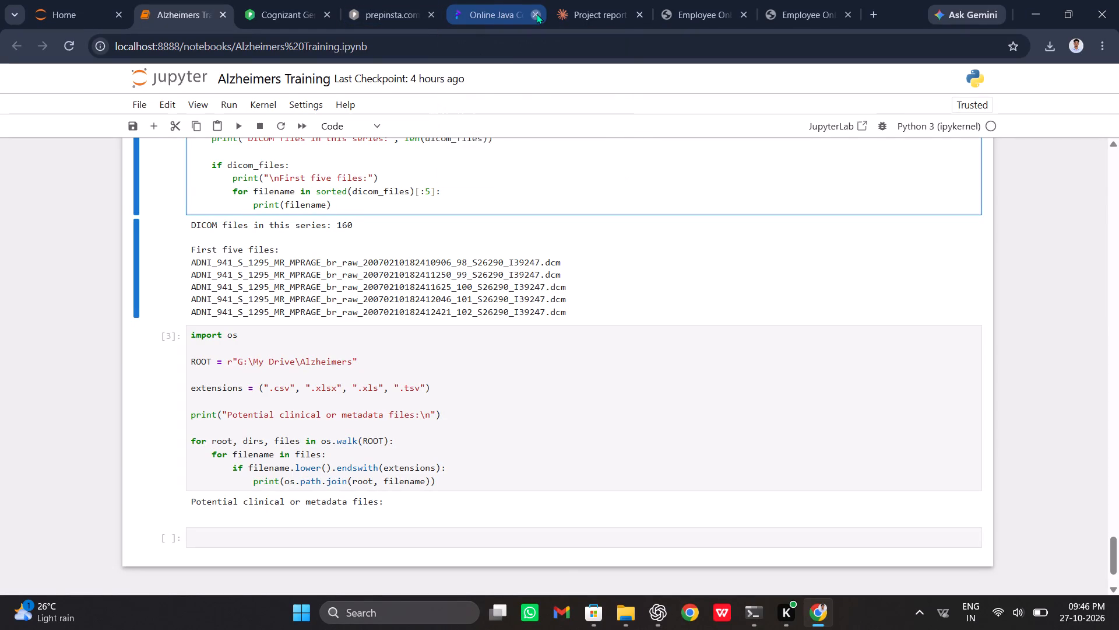
{"action": "left_click", "coordinate": [537, 13]}
{"action": "left_click", "coordinate": [537, 13]}
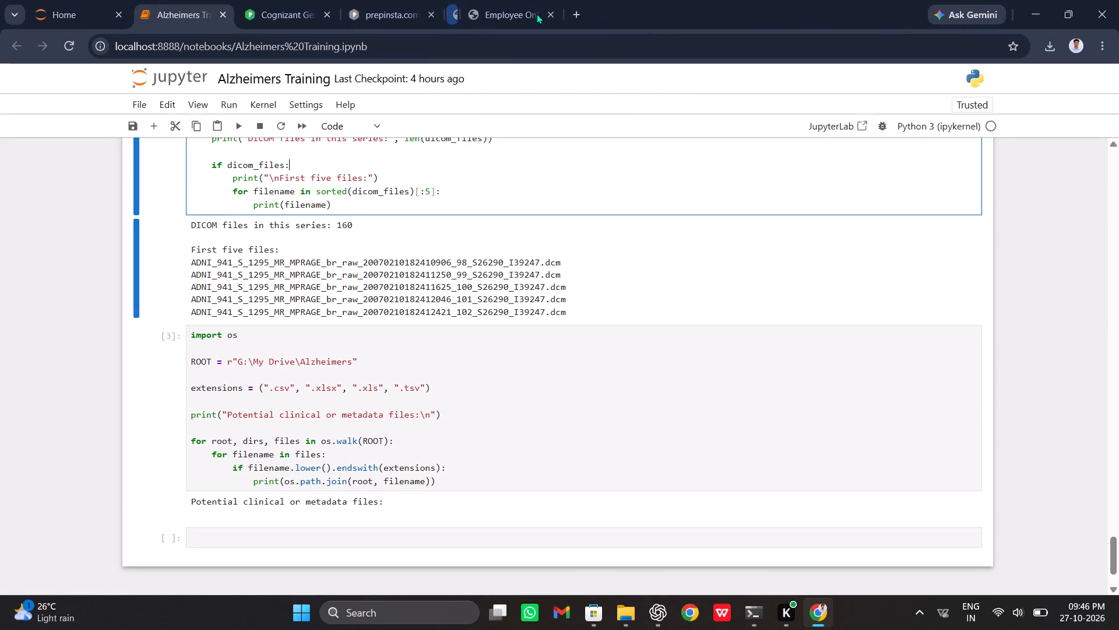
{"action": "left_click", "coordinate": [537, 13]}
{"action": "left_click", "coordinate": [537, 13]}
{"action": "left_click", "coordinate": [537, 13]}
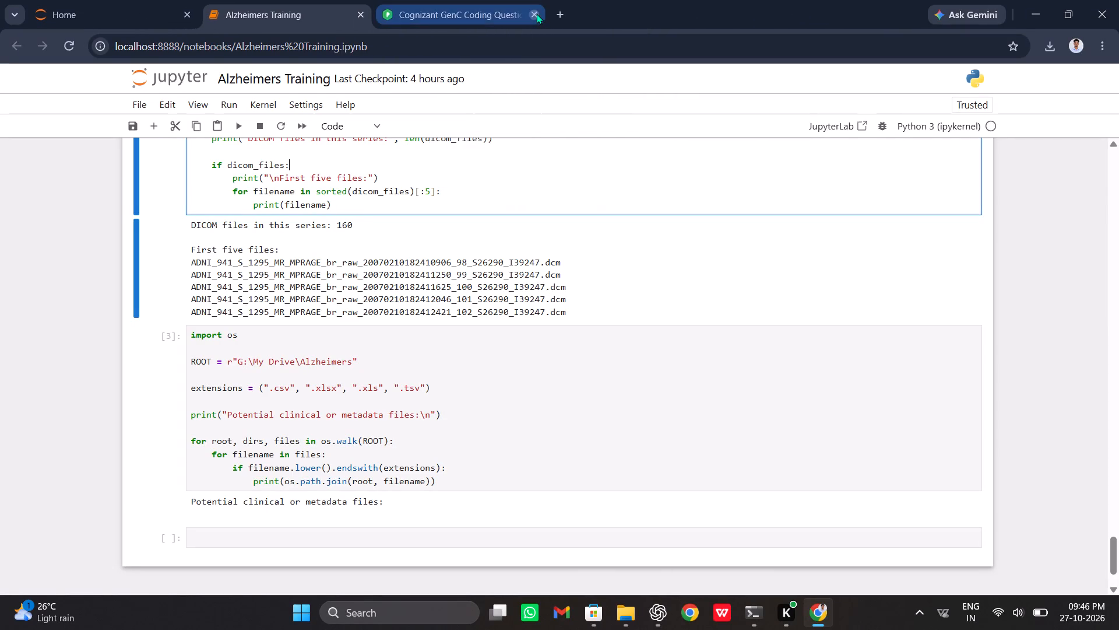
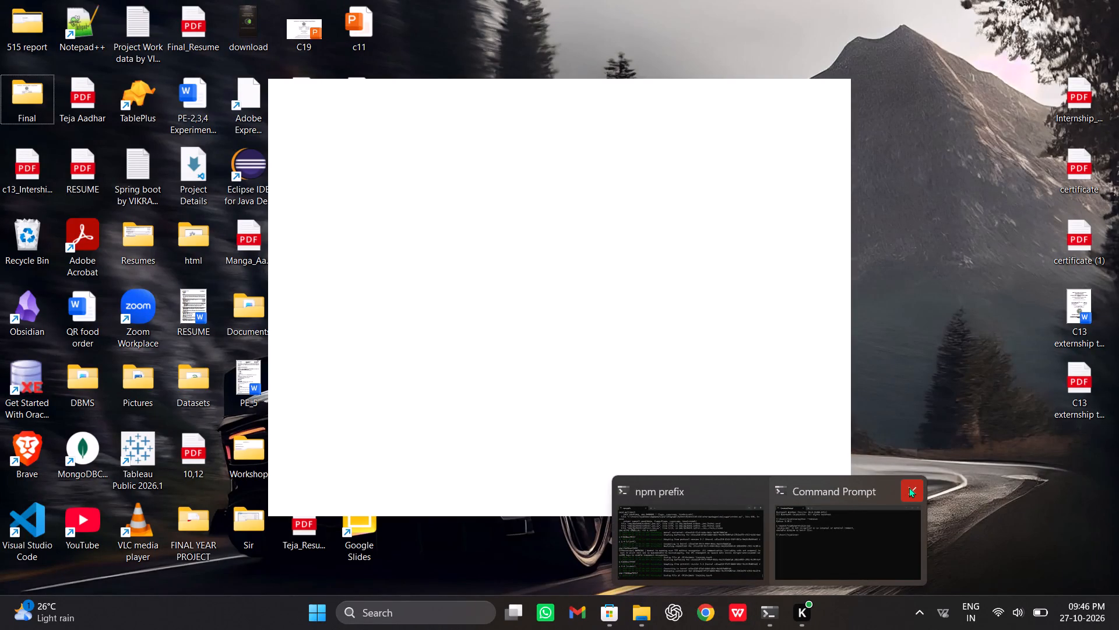
Close the Command Prompt window, leaving the npm prefix terminal open.
{"action": "left_click", "coordinate": [909, 487]}
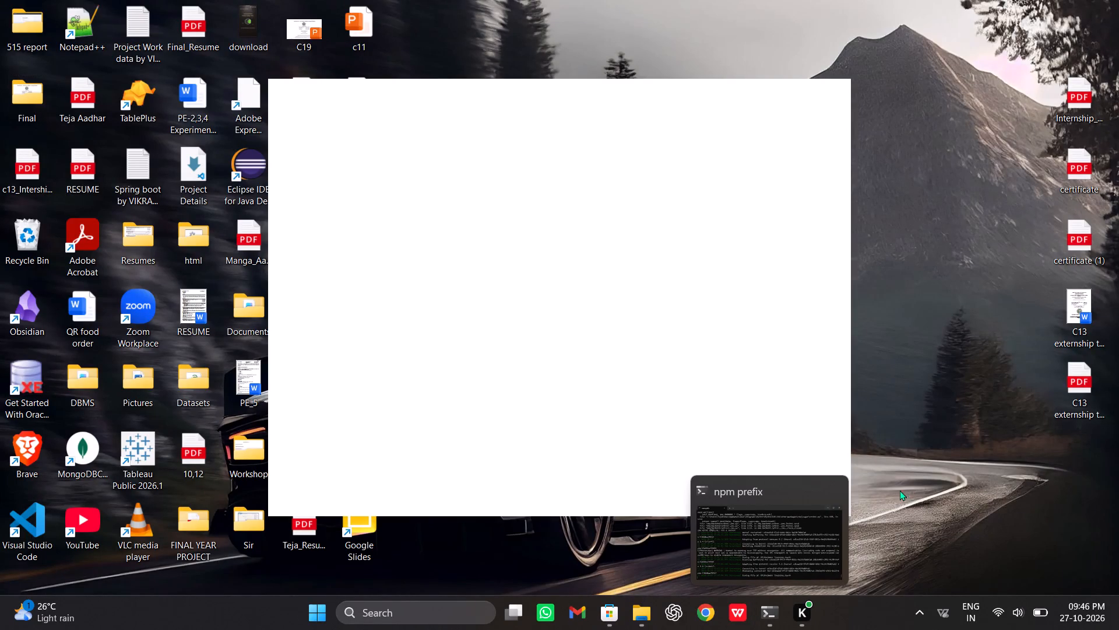